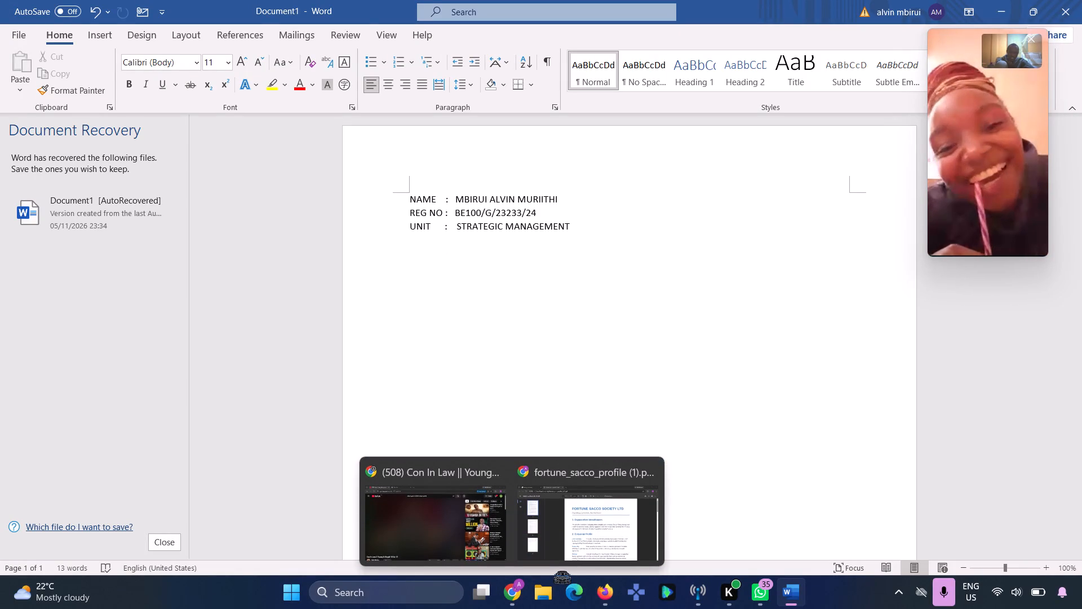
# Switch to the Chrome window with fortune_sacco_profile (1).pdf to consult the Fortune Sacco Society Ltd profile.
pyautogui.click(522, 585)
pyautogui.click(564, 530)
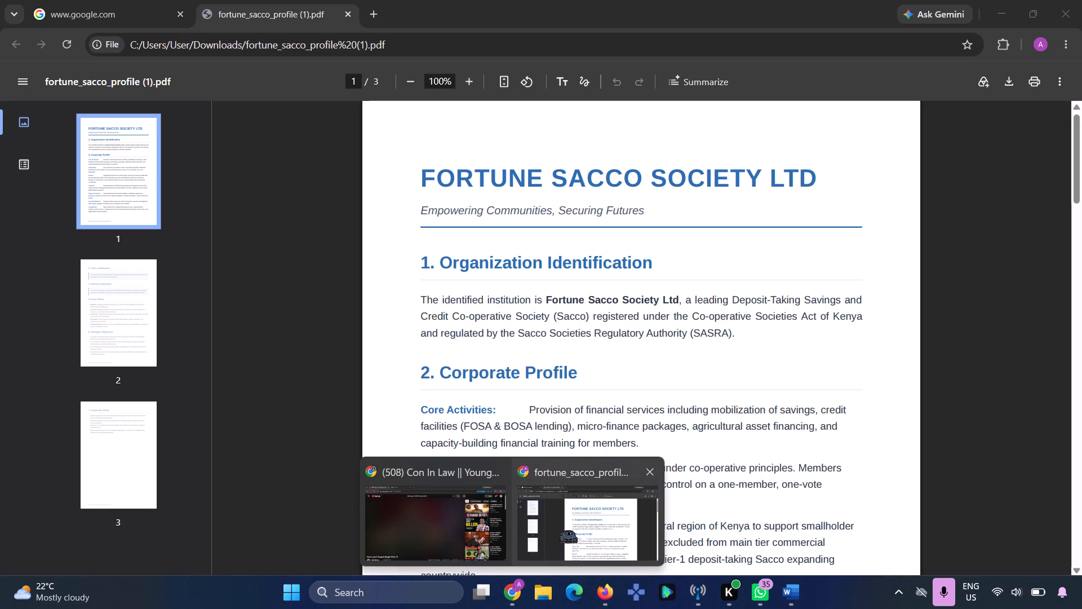
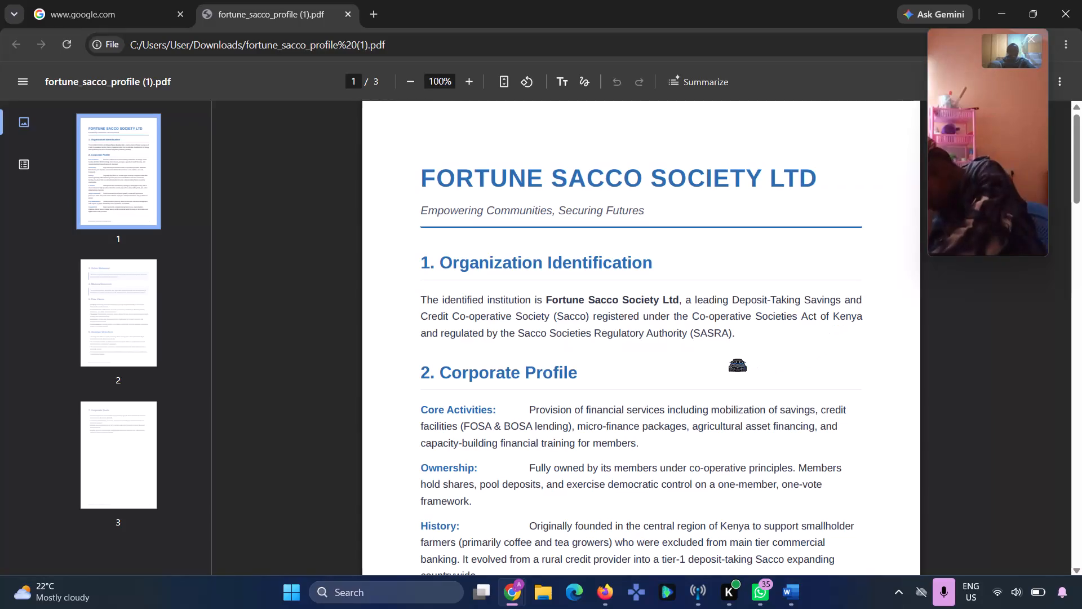
# Read the Organization Identification and Corporate Profile sections on page 1 of the Fortune Sacco Society Ltd profile PDF.
pyautogui.scroll(-2, 733, 359)
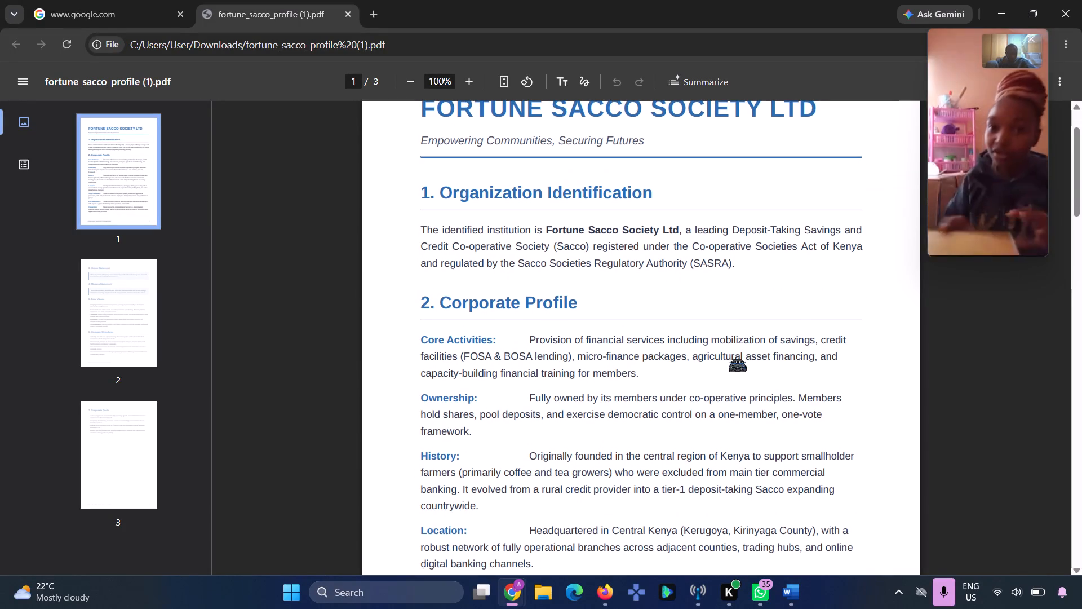
pyautogui.scroll(-4, 733, 359)
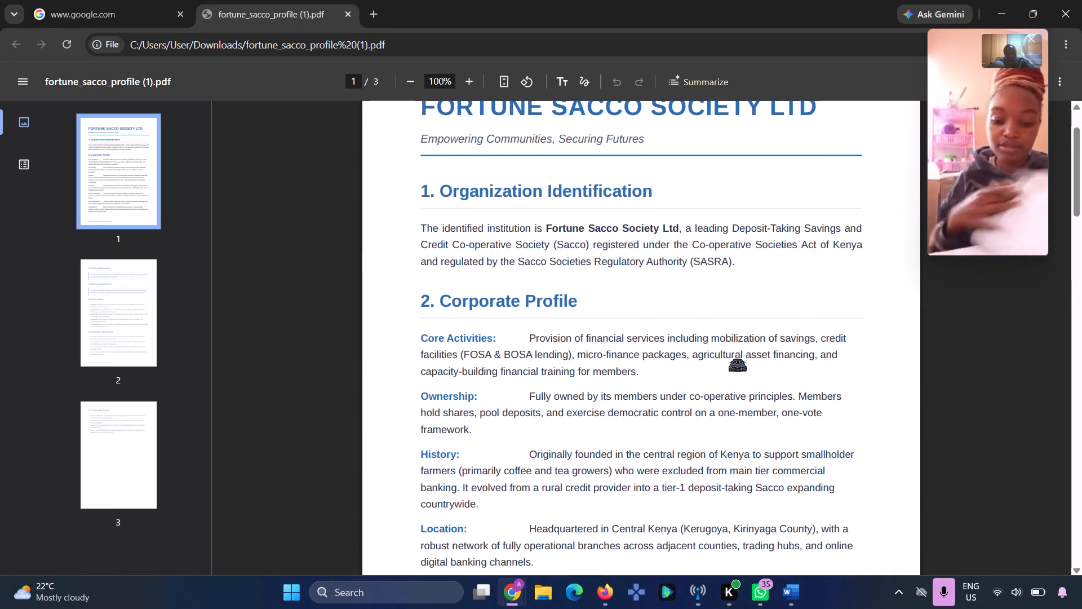
pyautogui.scroll(-3, 733, 359)
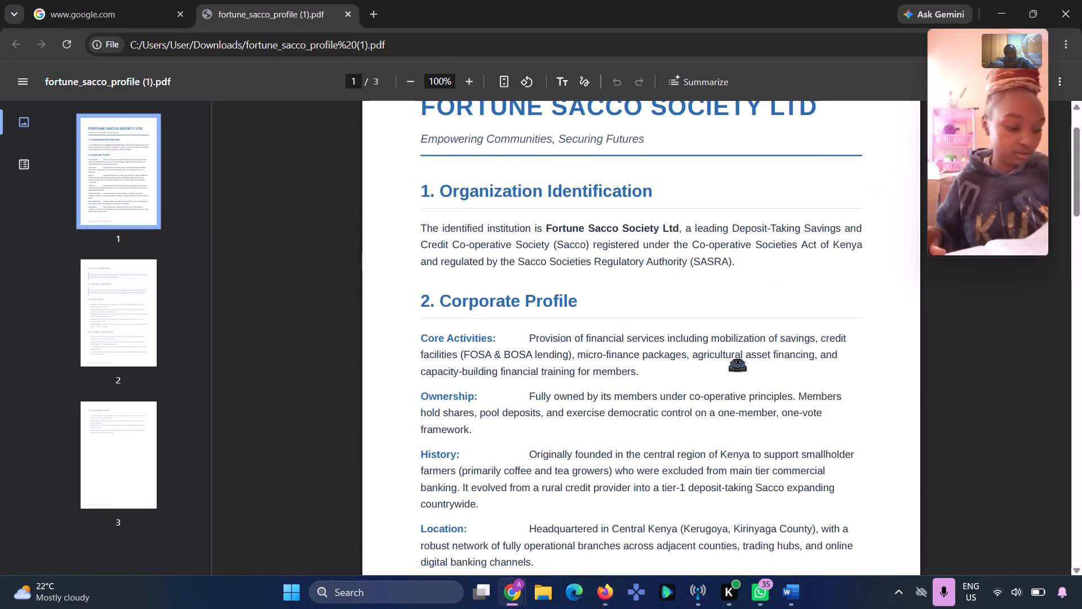
pyautogui.scroll(-3, 733, 359)
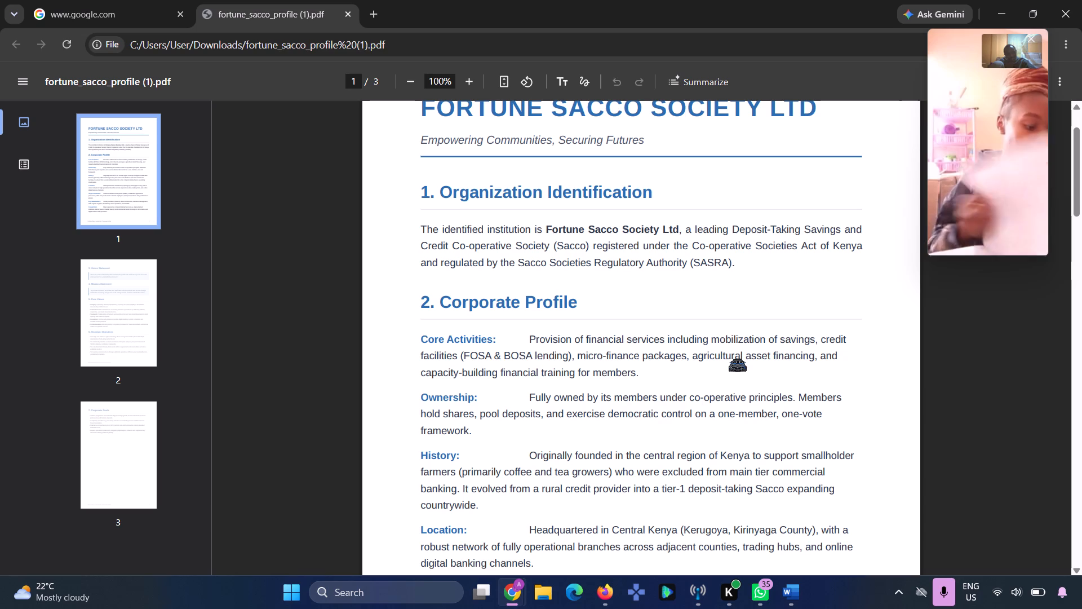
pyautogui.scroll(-2, 733, 359)
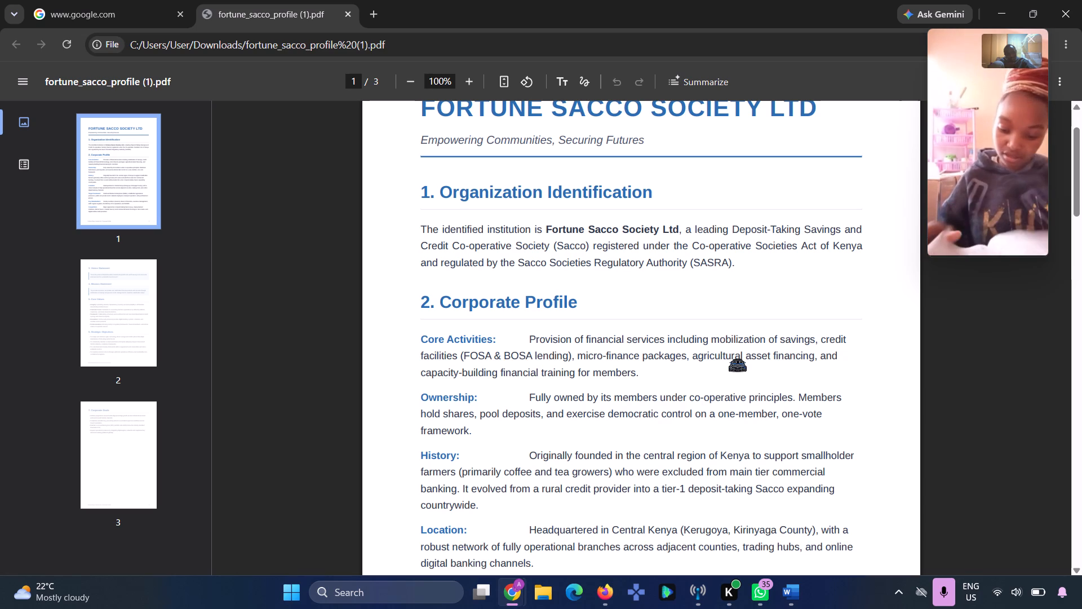
pyautogui.scroll(-1, 733, 359)
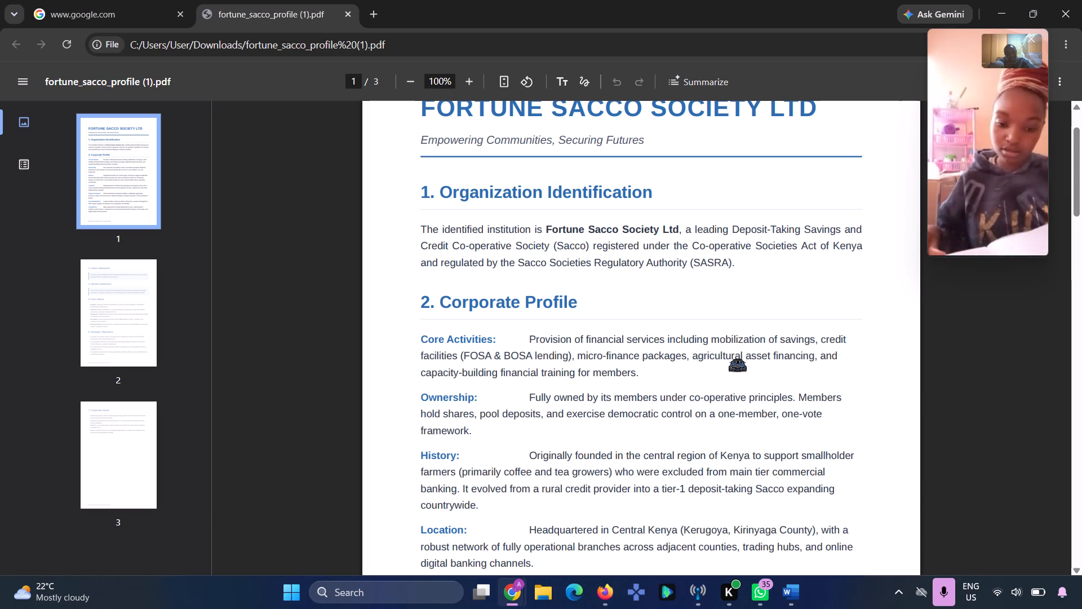
pyautogui.scroll(-2, 733, 359)
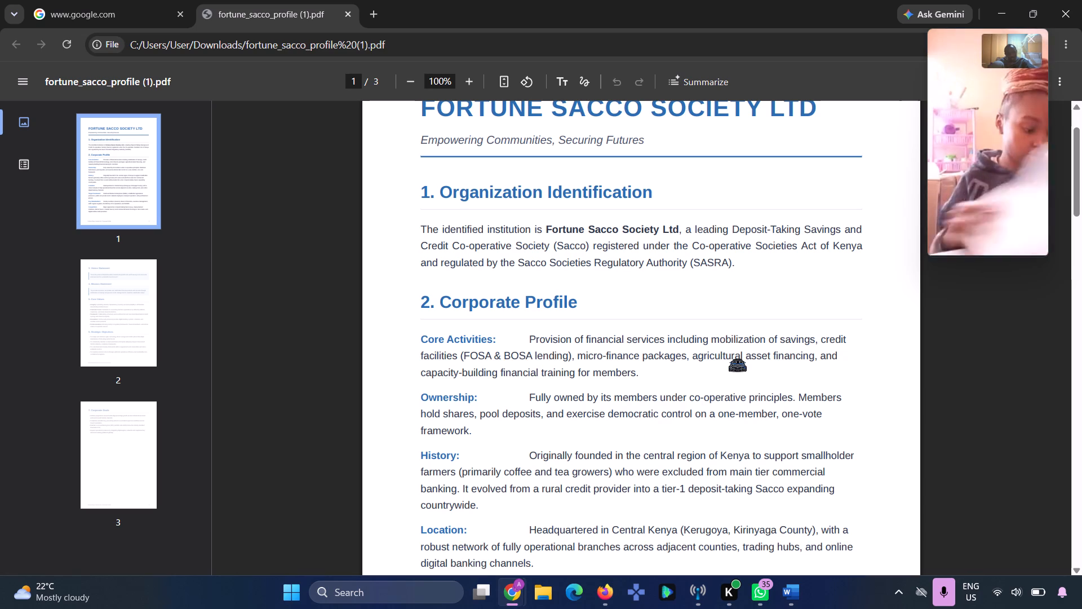
pyautogui.scroll(-1, 733, 359)
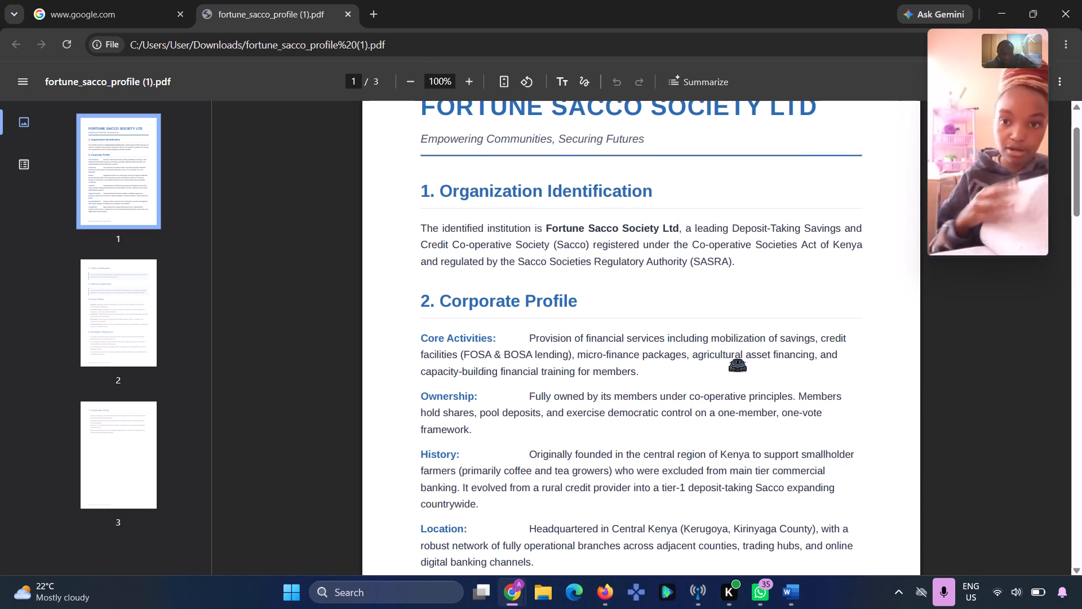
pyautogui.scroll(-3, 733, 359)
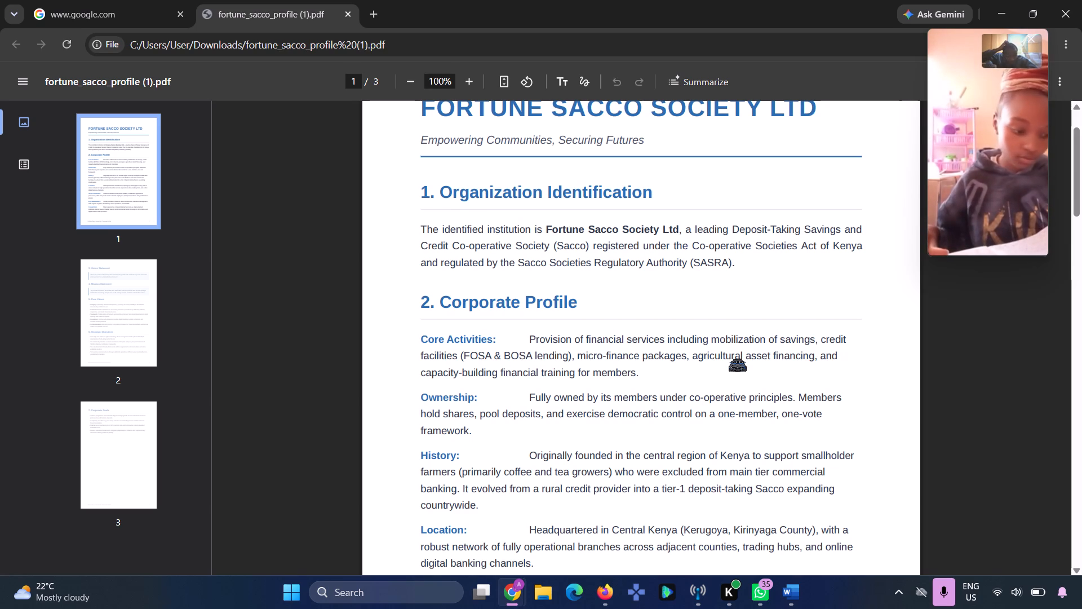
pyautogui.scroll(-1, 733, 359)
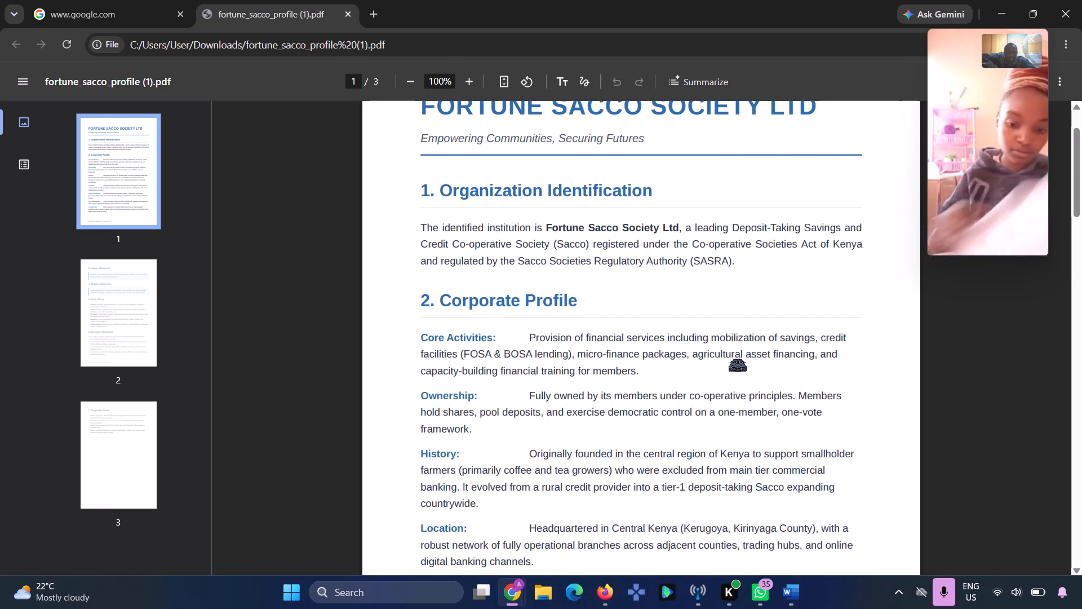
pyautogui.scroll(-1, 733, 359)
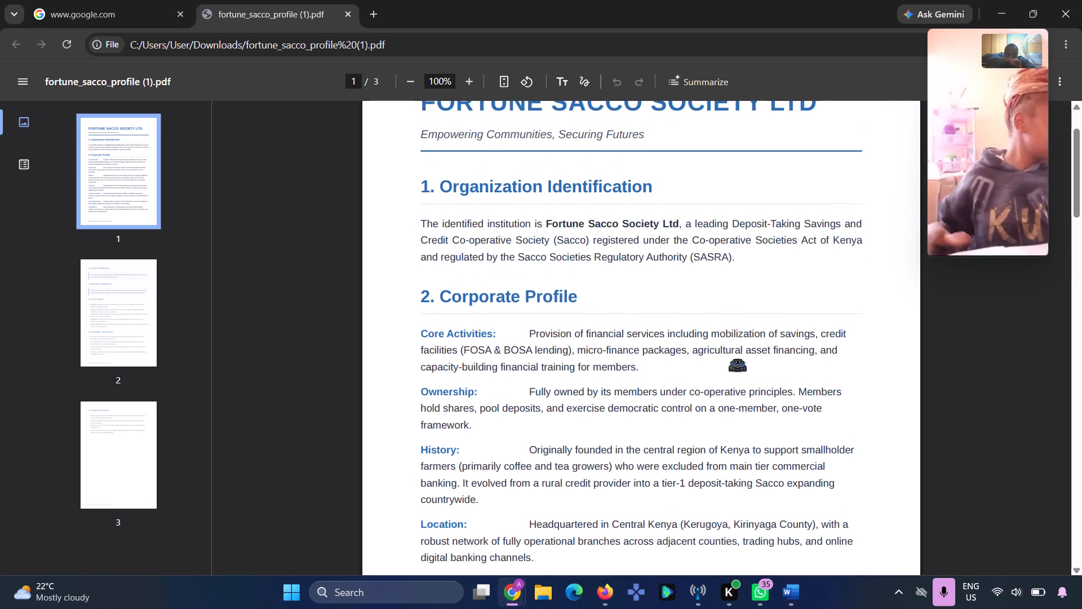
pyautogui.scroll(1, 733, 359)
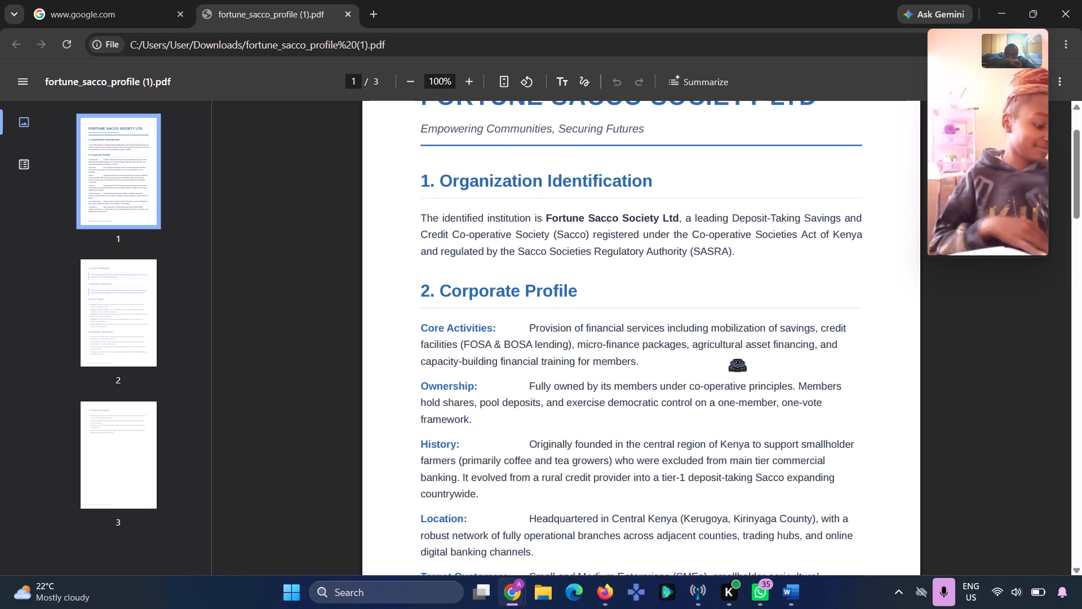
pyautogui.scroll(1, 733, 359)
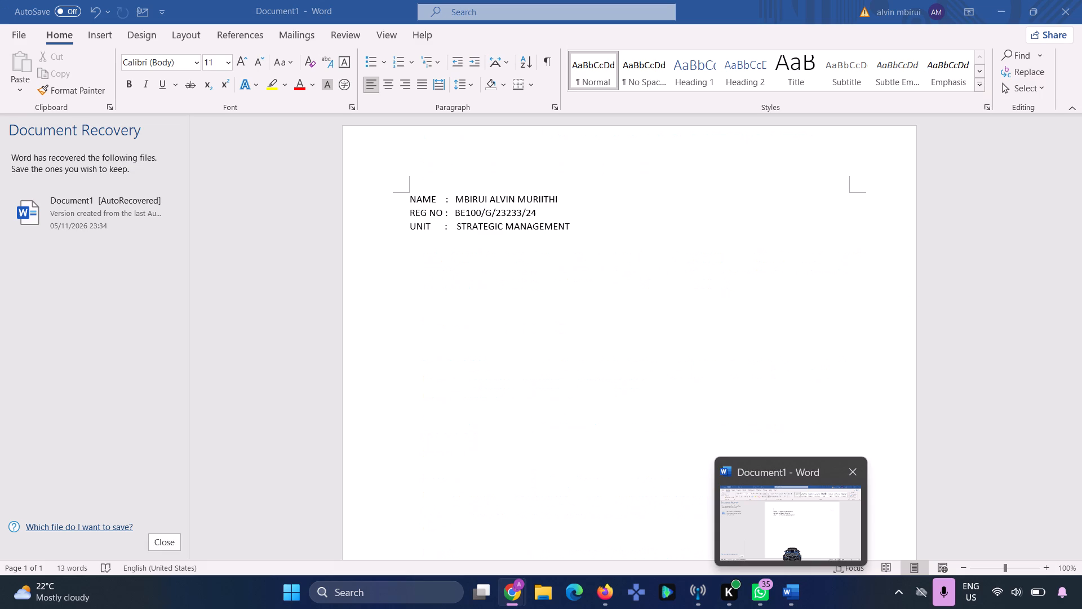
# Switch to the Word document containing the Strategic Management assignment's heading details.
pyautogui.click(788, 548)
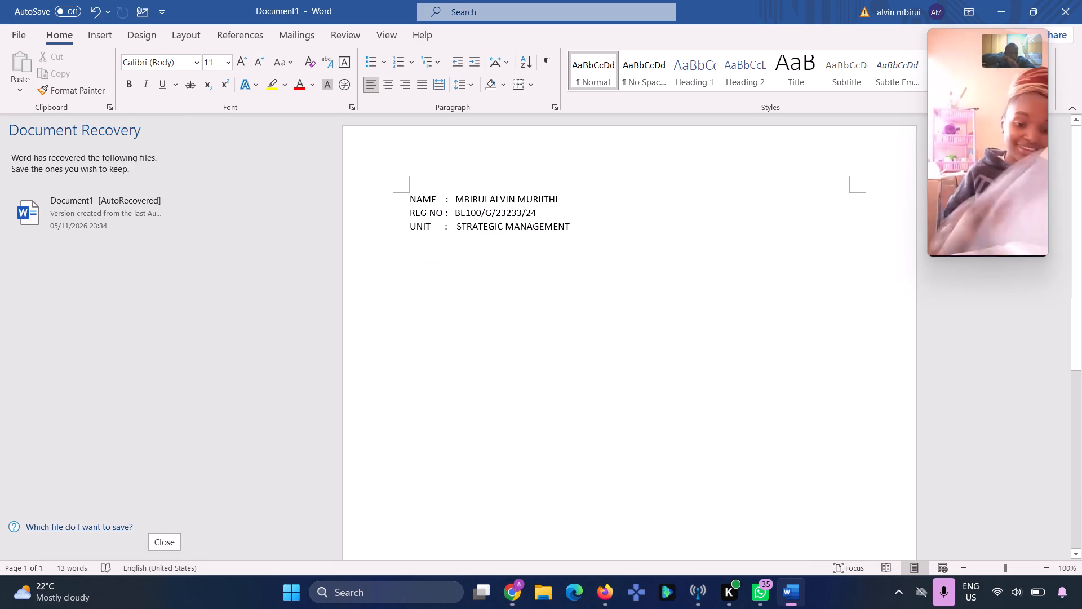
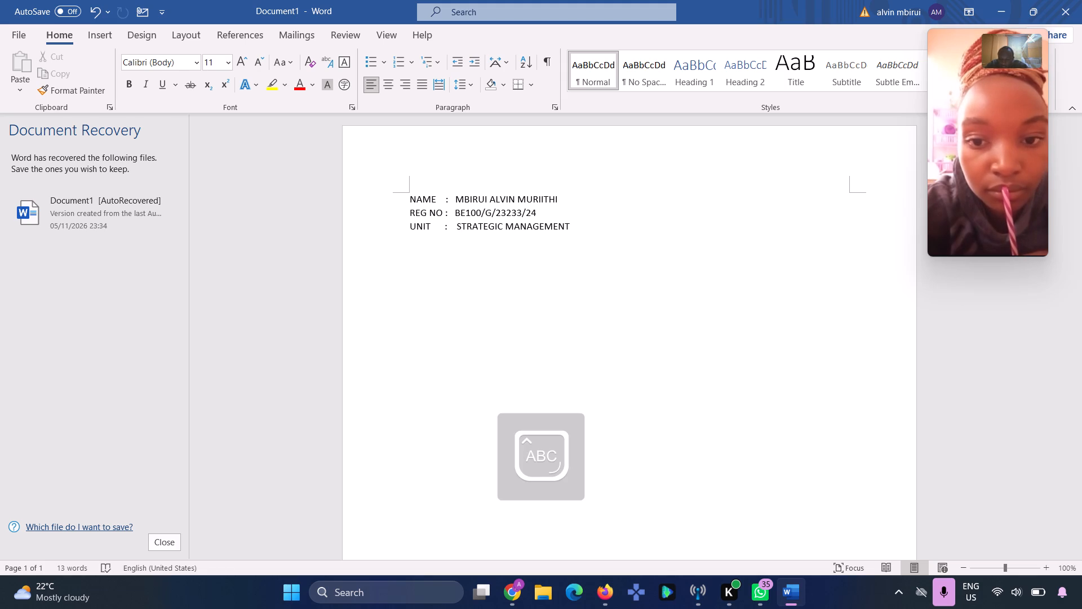
# Start the title a few lines below the heading details with MBIRUI, ending it with a line break.
pyautogui.press('m')
pyautogui.press('BackSpace')
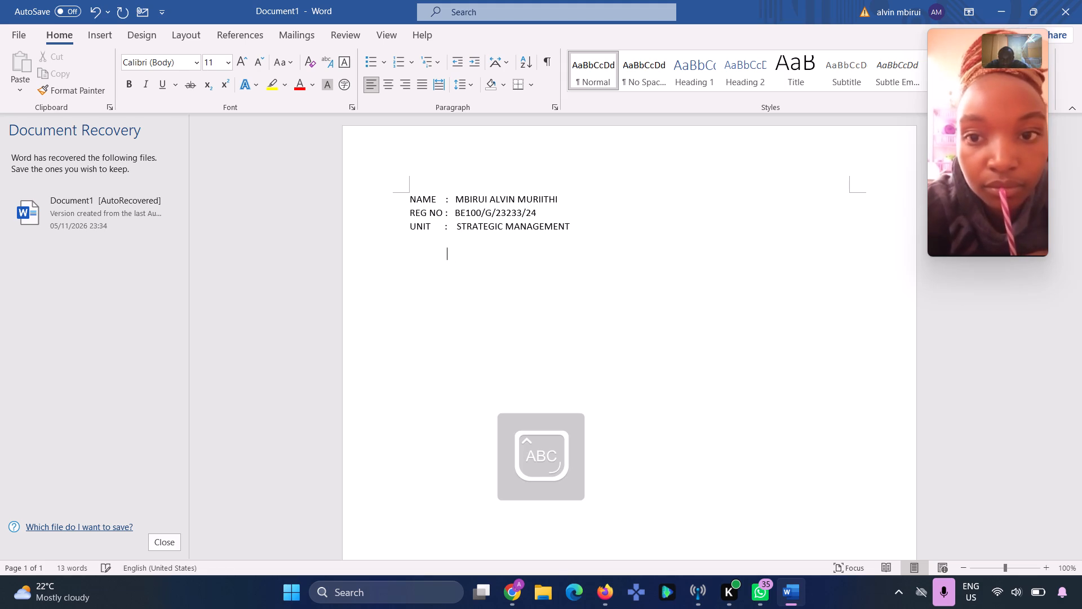
pyautogui.press('Return')
pyautogui.press('Return')
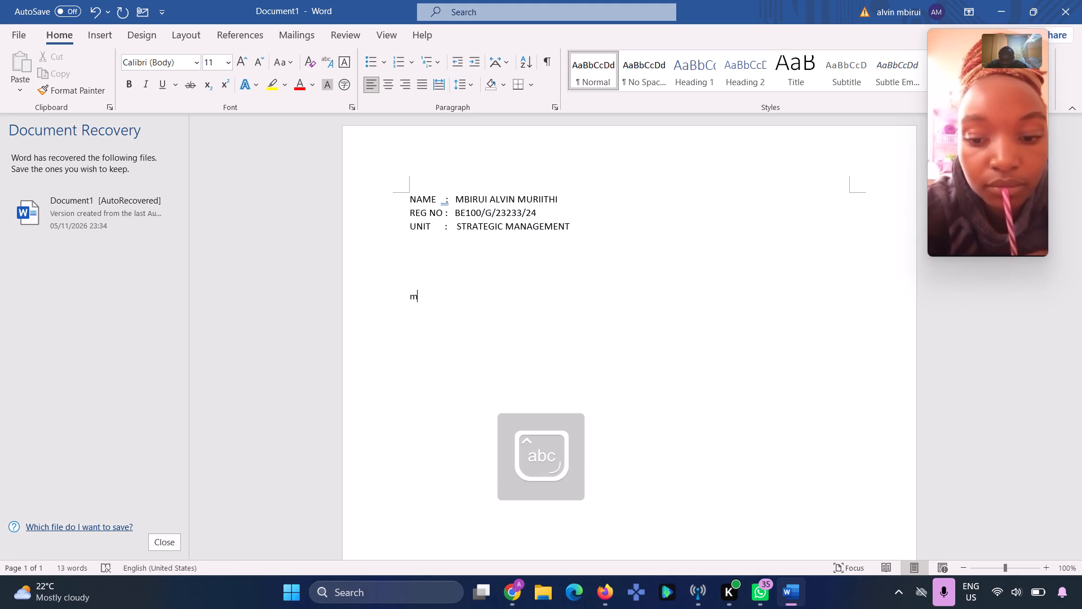
pyautogui.press('BackSpace')
pyautogui.press('m')
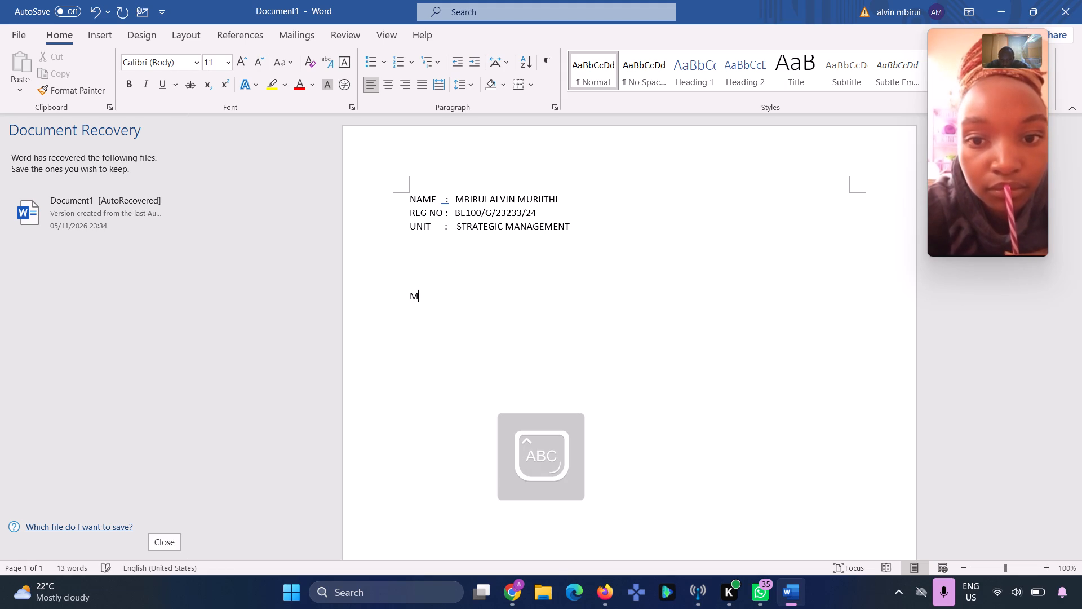
pyautogui.press('r')
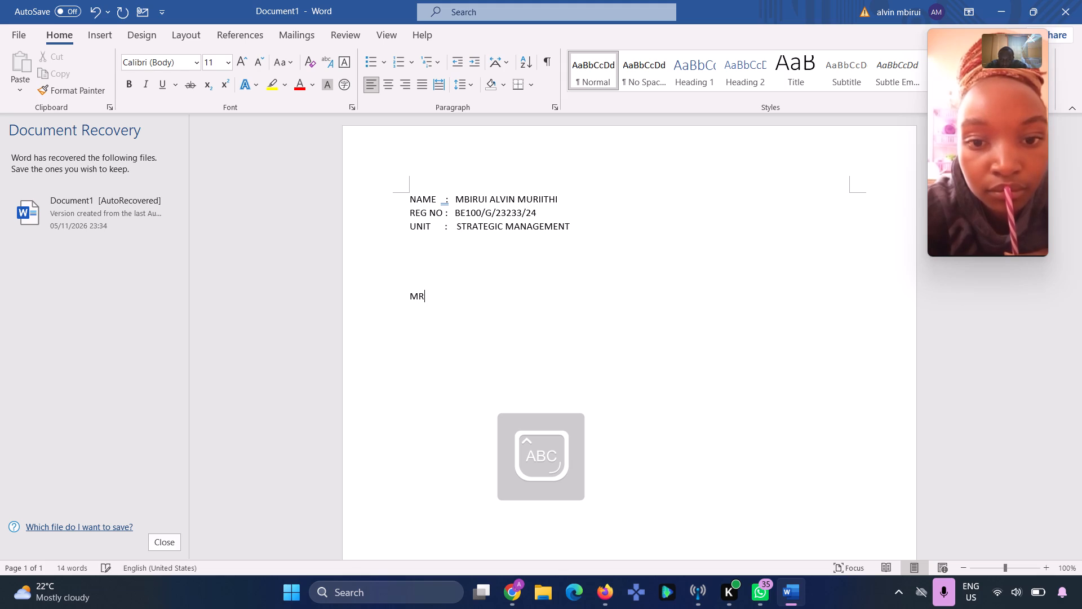
pyautogui.press('BackSpace')
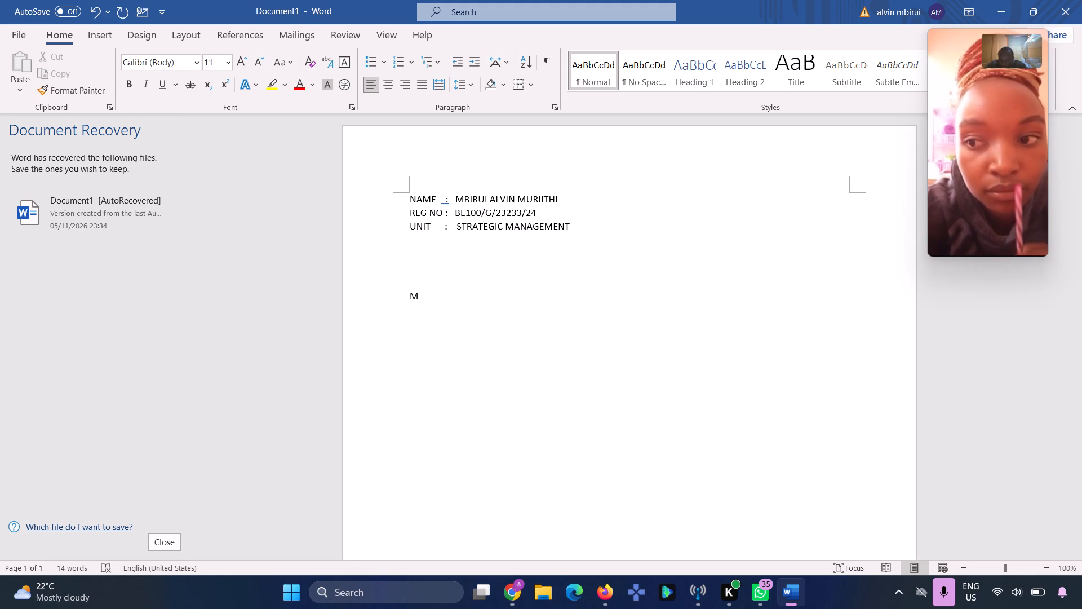
pyautogui.write('BI')
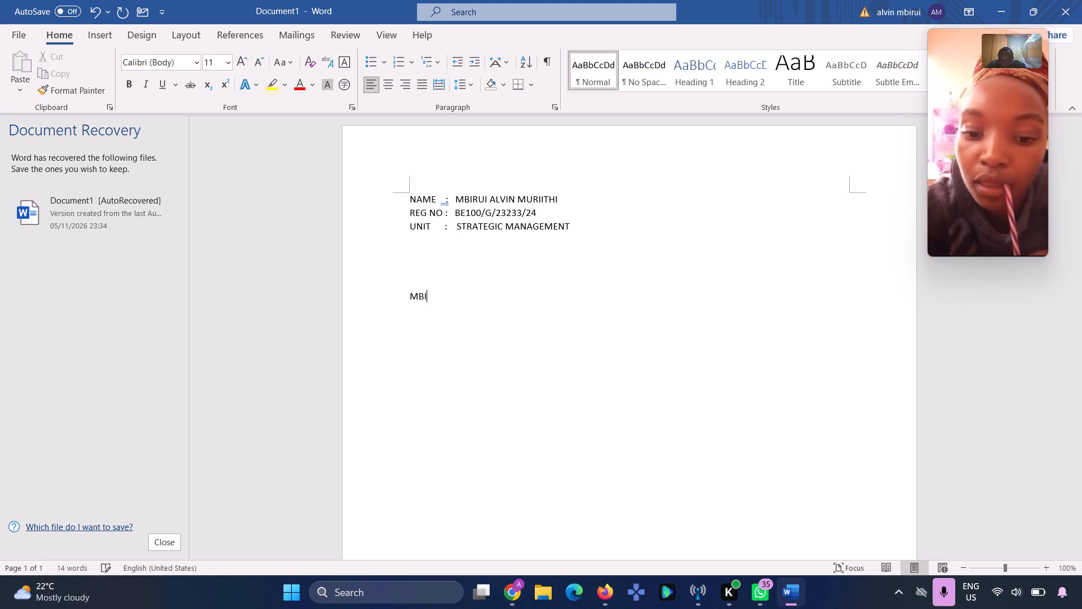
pyautogui.write('RUI')
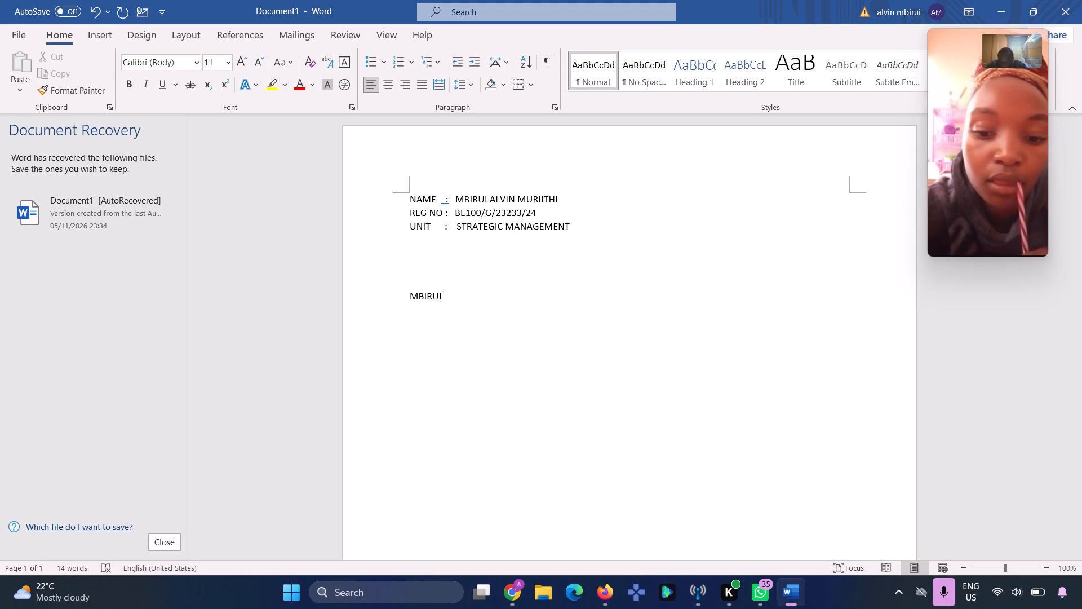
pyautogui.hotkey('shift', 'Return')
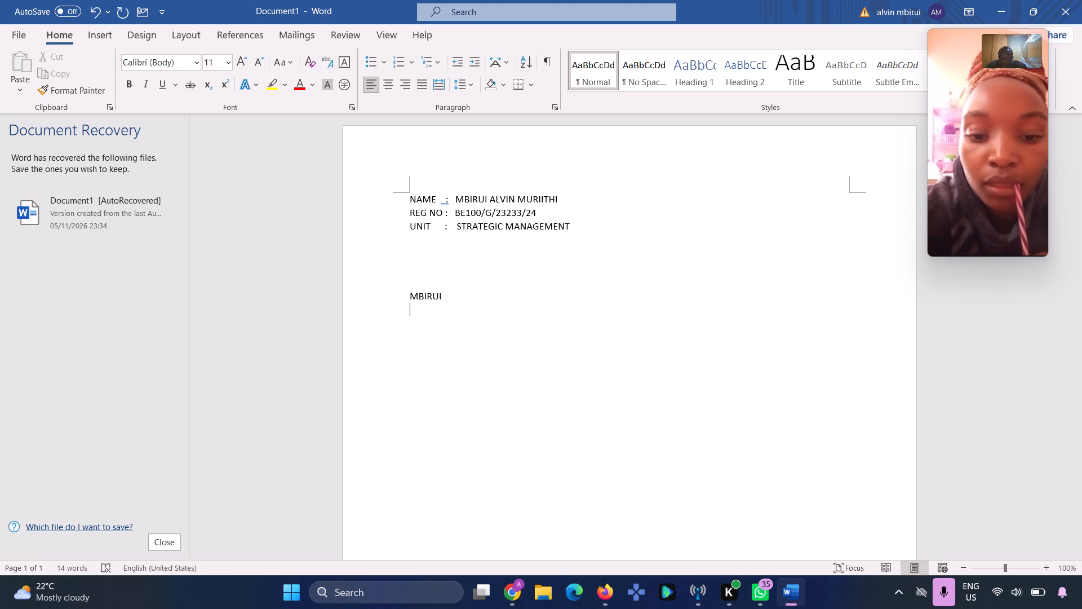
# Shift the MBIRUI title line toward the middle of the page with leading spaces.
pyautogui.click(407, 291)
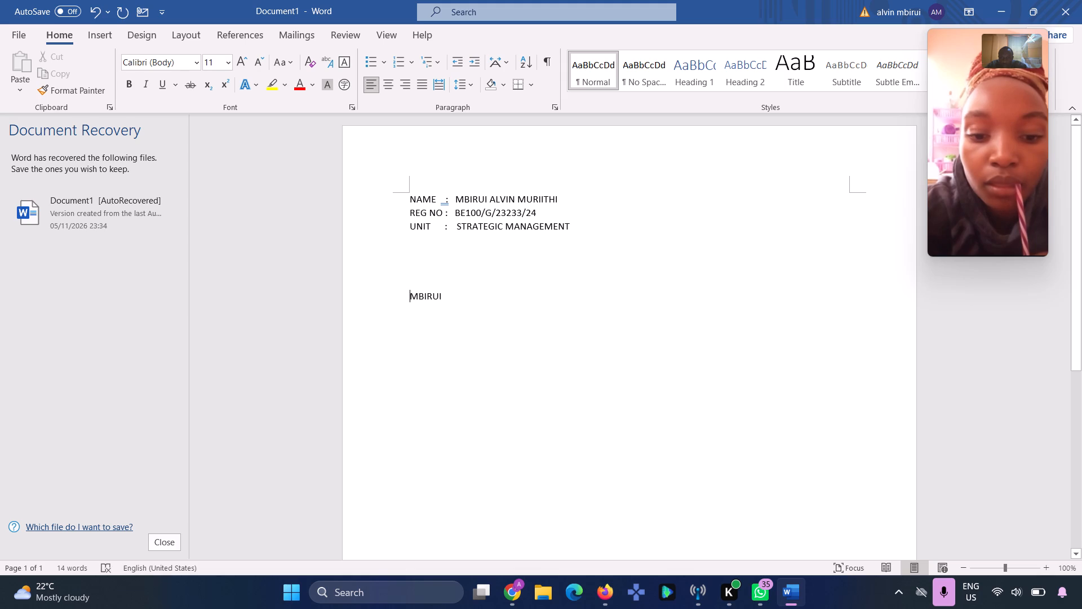
pyautogui.press('space')
pyautogui.press('space')
pyautogui.press('space')
pyautogui.press('space')
pyautogui.press('space')
pyautogui.press('space')
pyautogui.press('space')
pyautogui.press('space')
pyautogui.press('space')
pyautogui.press('space')
pyautogui.press('space')
pyautogui.press('space')
pyautogui.press('space')
pyautogui.press('space')
pyautogui.press('space')
pyautogui.press('space')
pyautogui.press('space')
pyautogui.press('space')
pyautogui.press('space')
pyautogui.press('space')
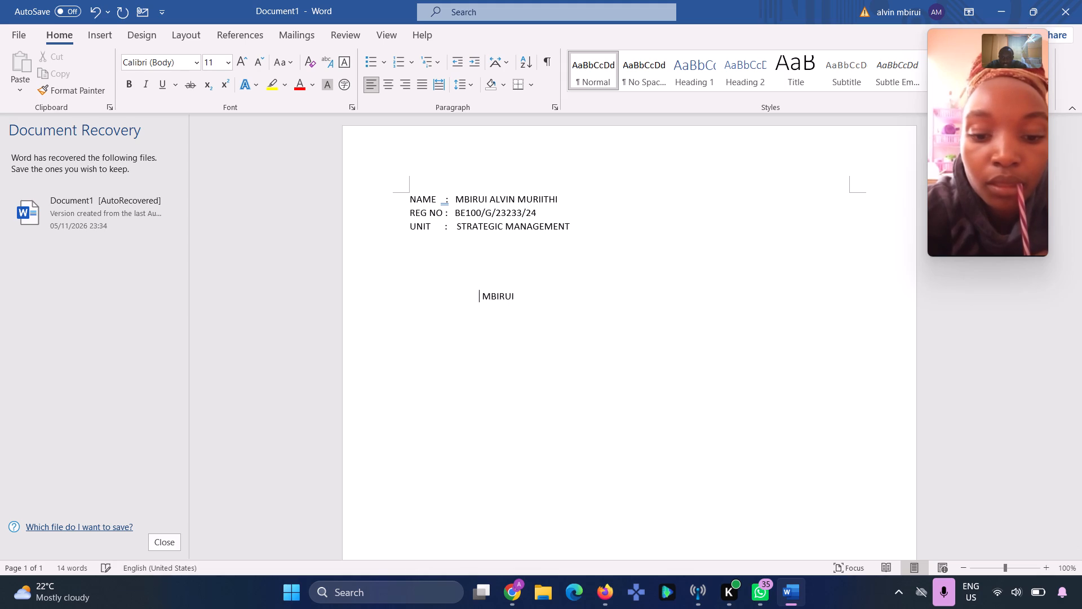
pyautogui.press('space')
pyautogui.press('space')
pyautogui.press('space')
pyautogui.press('space')
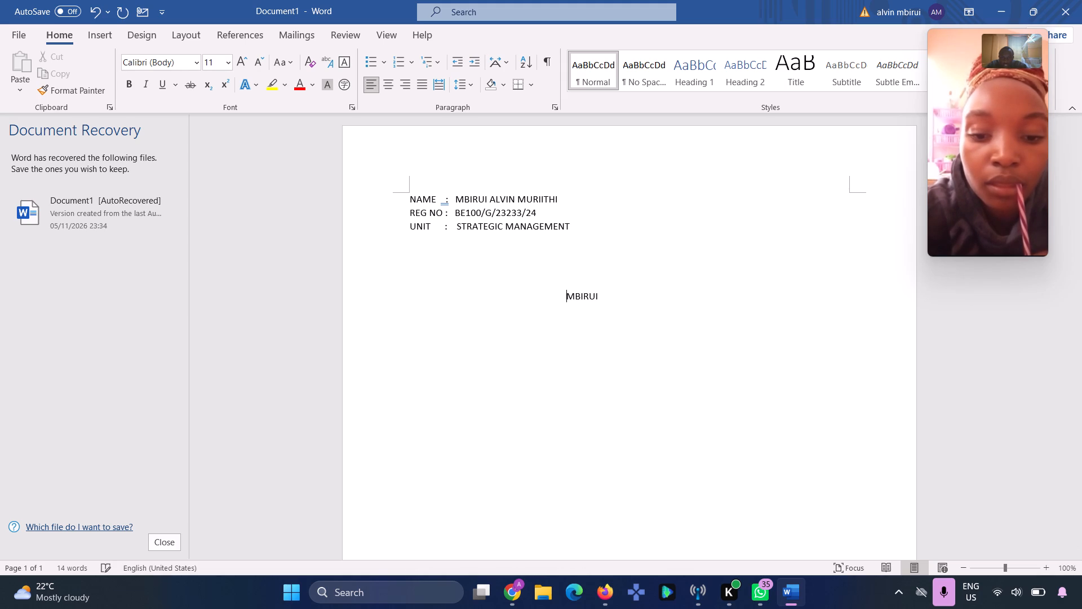
pyautogui.press('space')
pyautogui.press('space')
pyautogui.press('space')
pyautogui.press('space')
pyautogui.press('space')
pyautogui.press('space')
pyautogui.press('space')
# Enter DAIRY LTD as the second title line directly below MBIRUI.
pyautogui.click(403, 321)
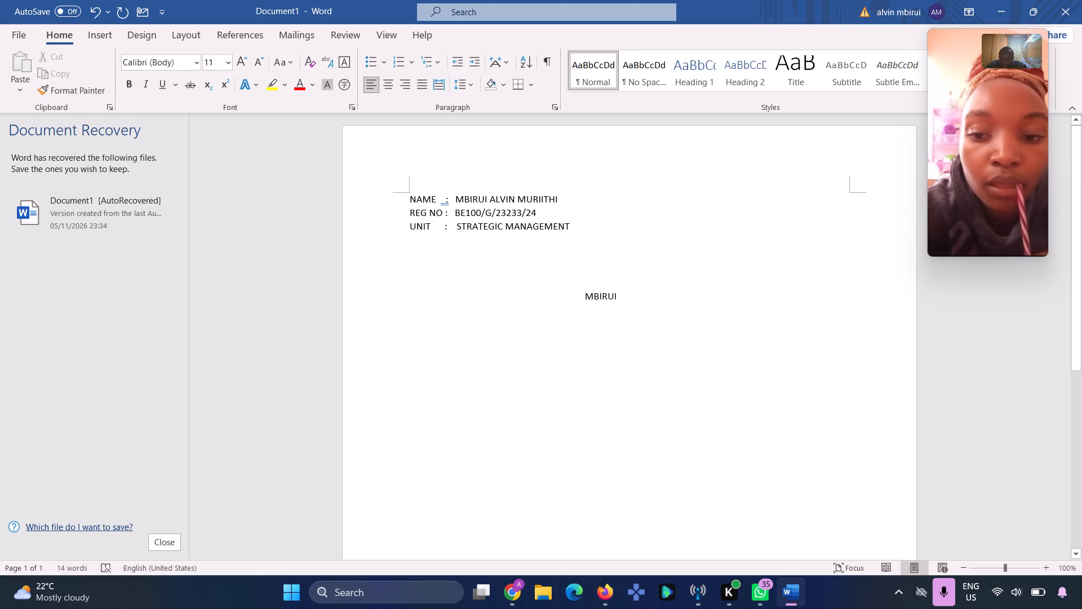
pyautogui.write('DA')
pyautogui.write('IRY')
pyautogui.press('space')
pyautogui.press('l')
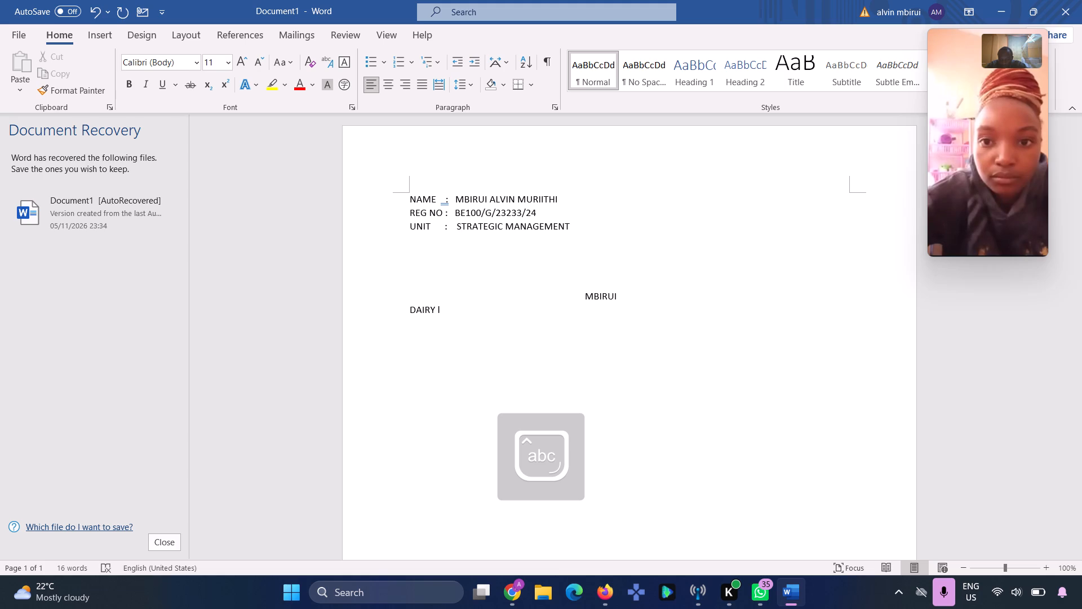
pyautogui.press('BackSpace')
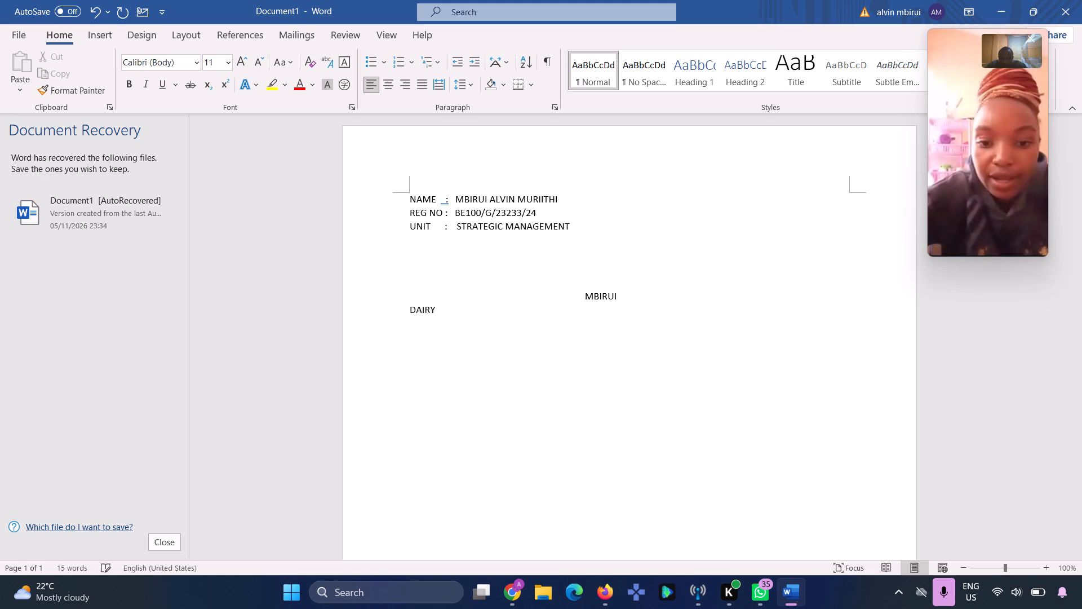
pyautogui.press('l')
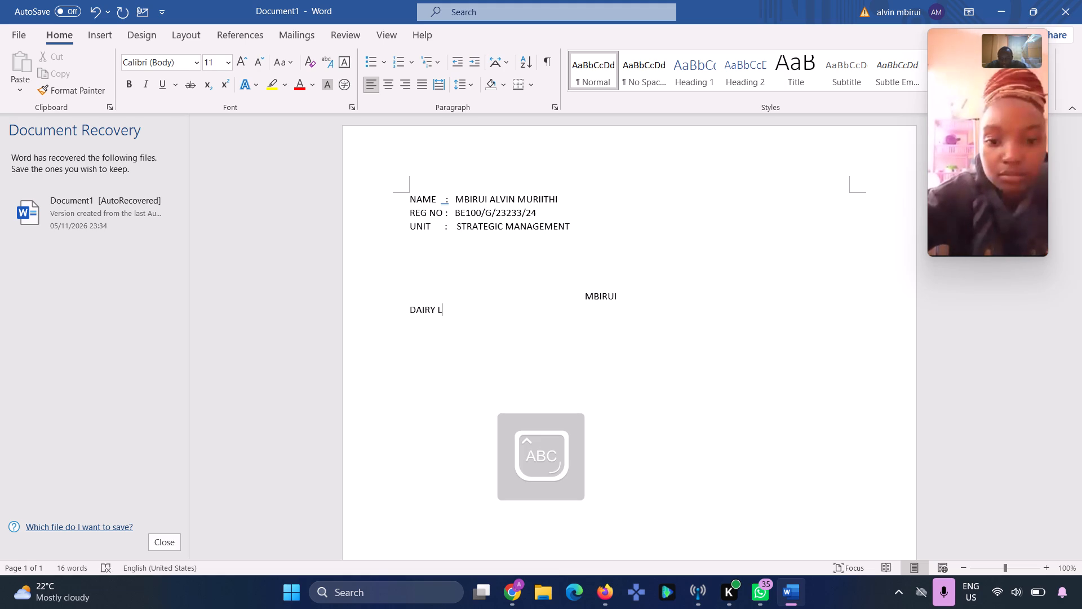
pyautogui.write('TD')
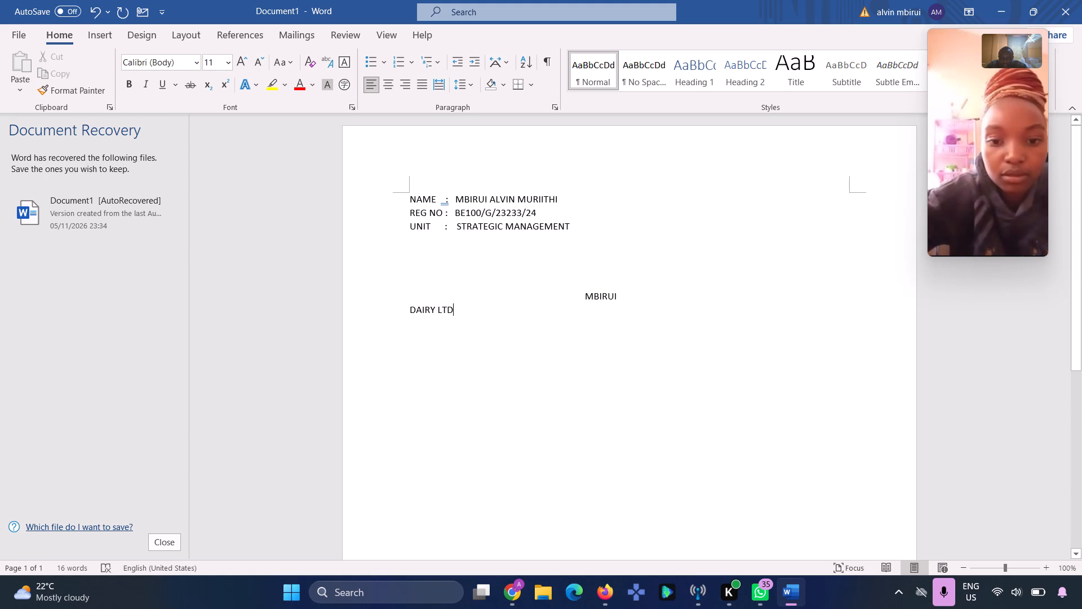
# Shift DAIRY LTD across with leading spaces until it sits centred beneath MBIRUI.
pyautogui.click(403, 308)
pyautogui.press('space')
pyautogui.press('space')
pyautogui.press('space')
pyautogui.press('space')
pyautogui.press('space')
pyautogui.press('space')
pyautogui.press('space')
pyautogui.press('space')
pyautogui.press('space')
pyautogui.press('space')
pyautogui.press('space')
pyautogui.press('space')
pyautogui.press('space')
pyautogui.press('space')
pyautogui.press('space')
pyautogui.press('space')
pyautogui.press('space')
pyautogui.press('space')
pyautogui.press('space')
pyautogui.press('space')
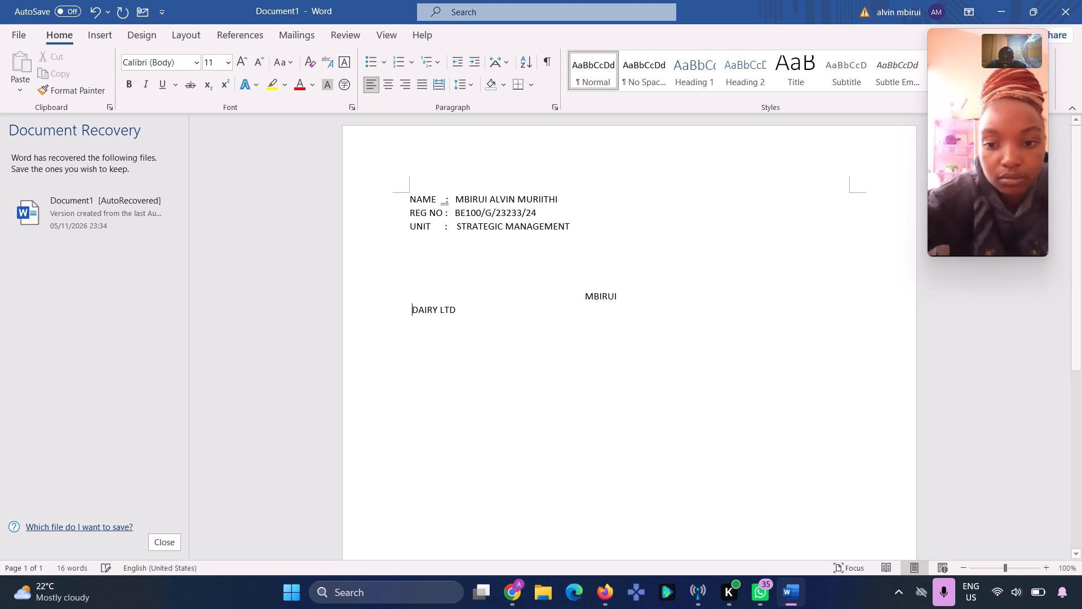
pyautogui.press('space')
pyautogui.press('space')
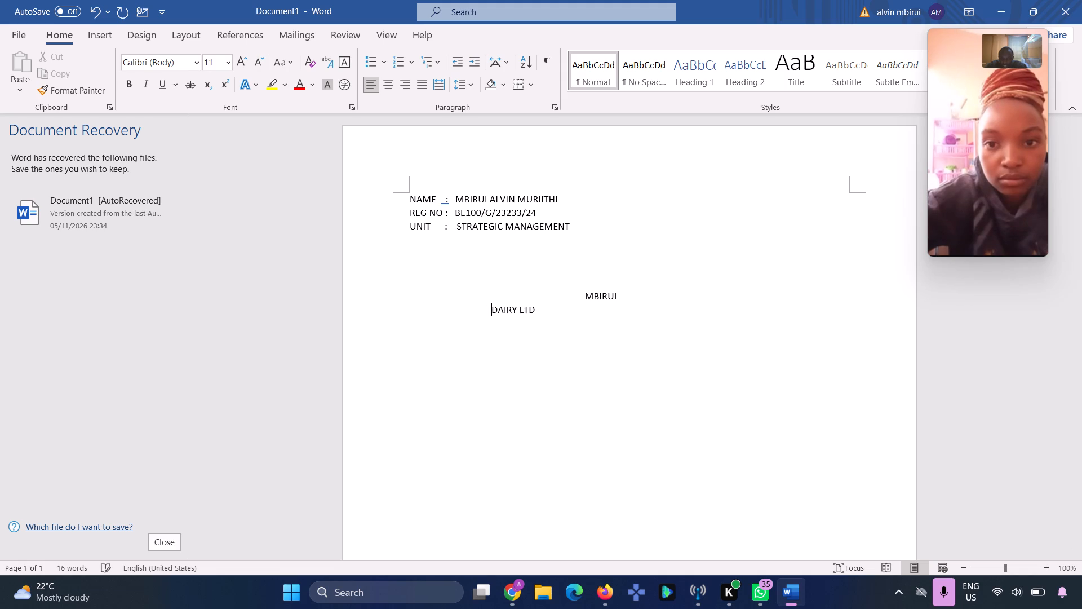
pyautogui.press('space')
pyautogui.press('space')
pyautogui.press('space')
pyautogui.press('space')
pyautogui.press('space')
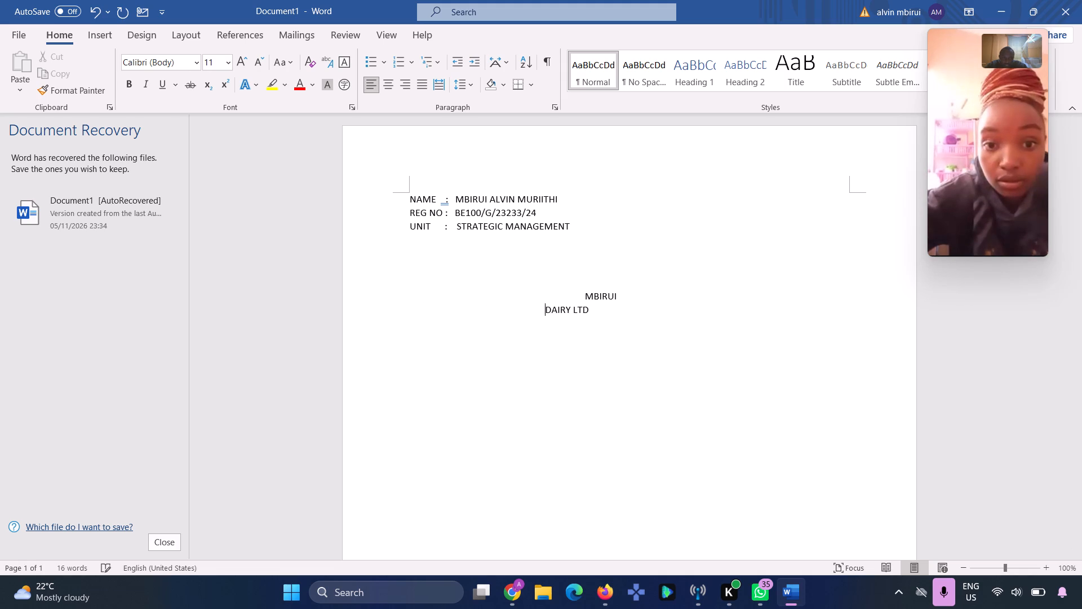
pyautogui.press('space')
pyautogui.press('space')
pyautogui.press('space')
pyautogui.press('space')
pyautogui.press('space')
pyautogui.press('space')
pyautogui.press('space')
pyautogui.press('space')
pyautogui.press('space')
pyautogui.press('space')
pyautogui.press('space')
pyautogui.press('space')
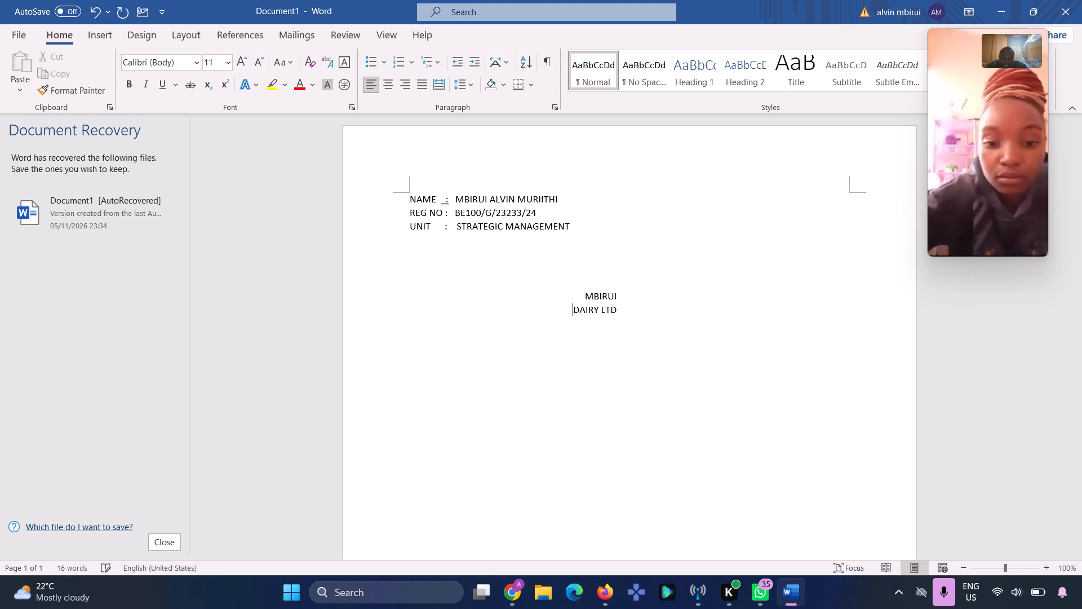
pyautogui.press('space')
pyautogui.press('space')
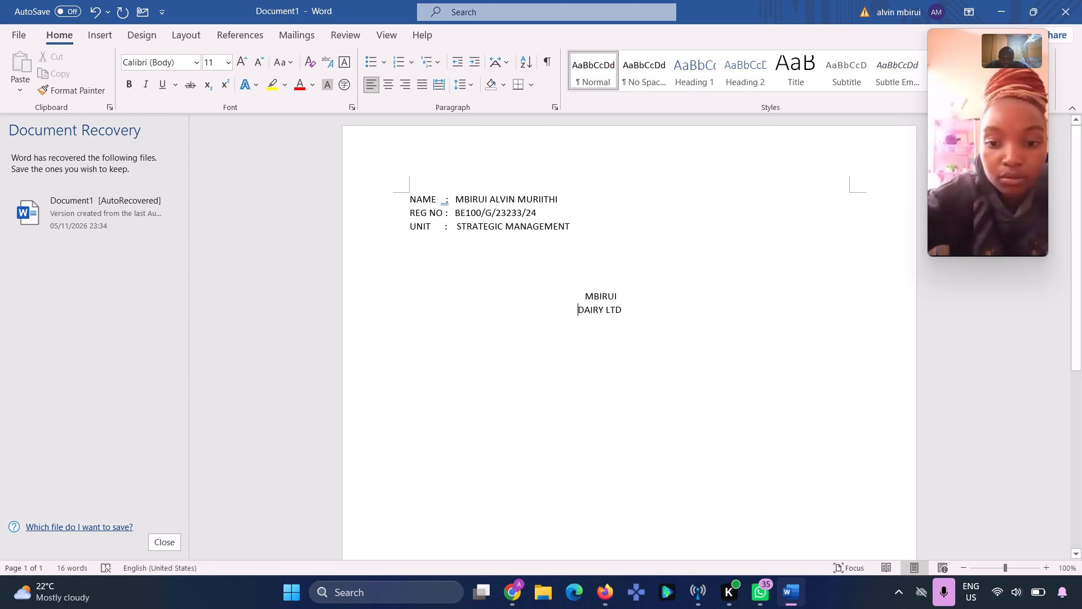
# Make both title lines, MBIRUI and DAIRY LTD, bold with a font size of 22.
pyautogui.click(583, 297)
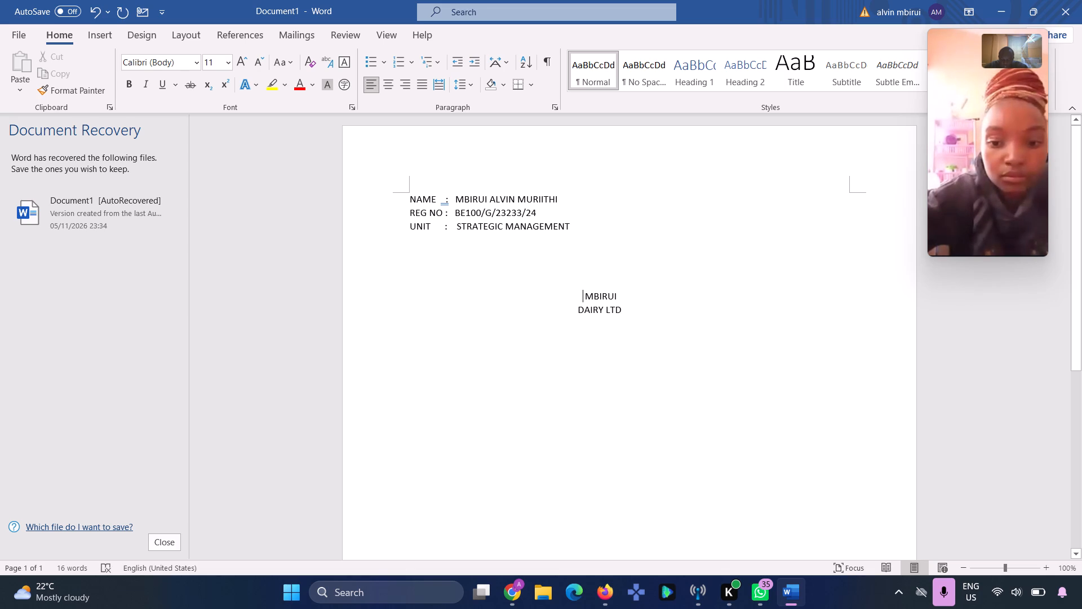
pyautogui.moveTo(583, 297); pyautogui.dragTo(620, 312)
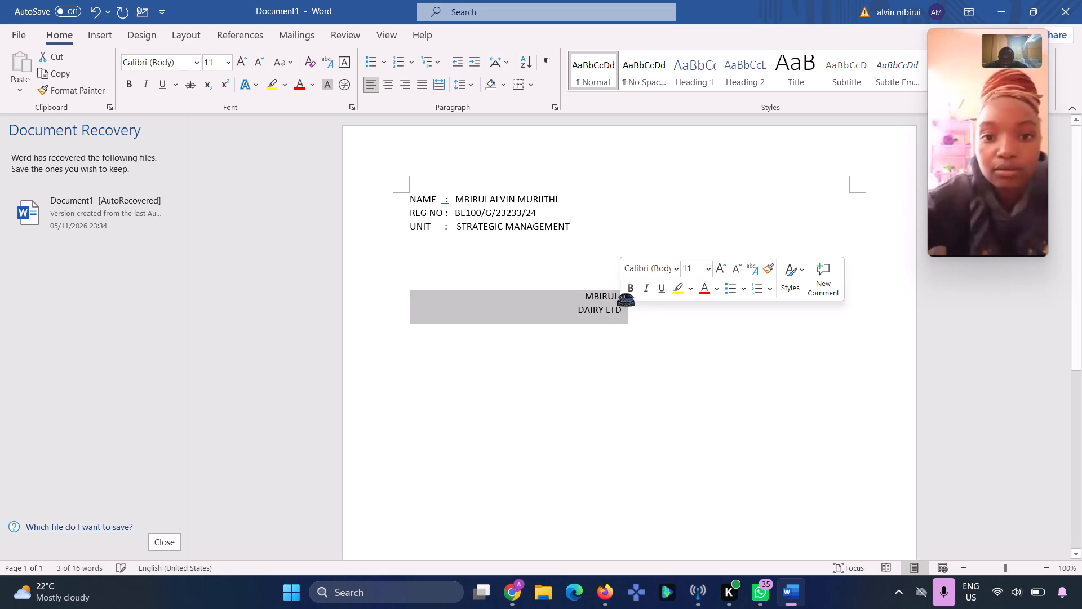
pyautogui.click(626, 284)
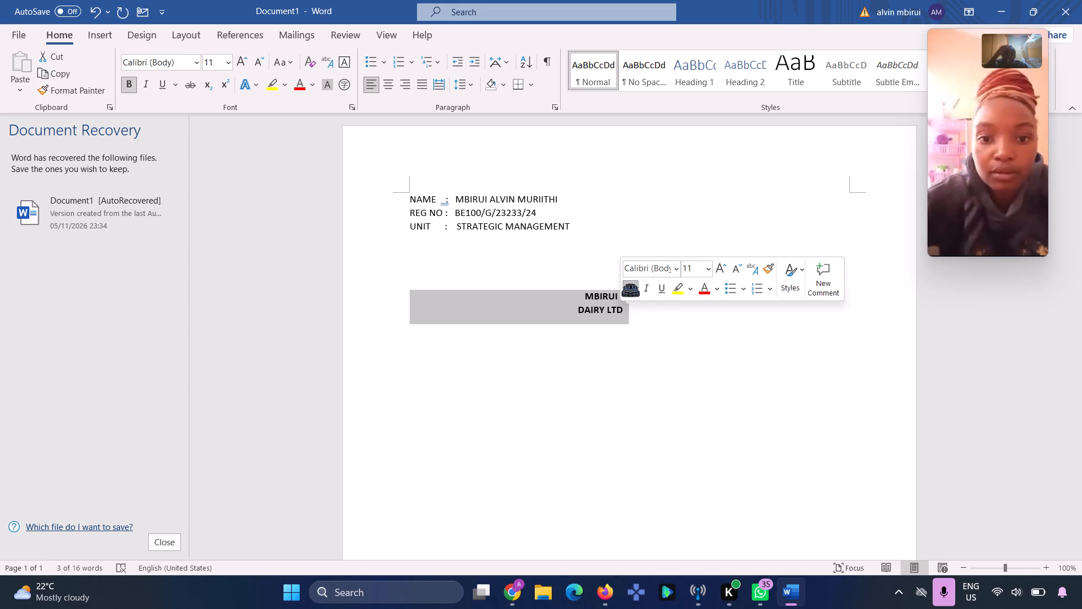
pyautogui.click(708, 270)
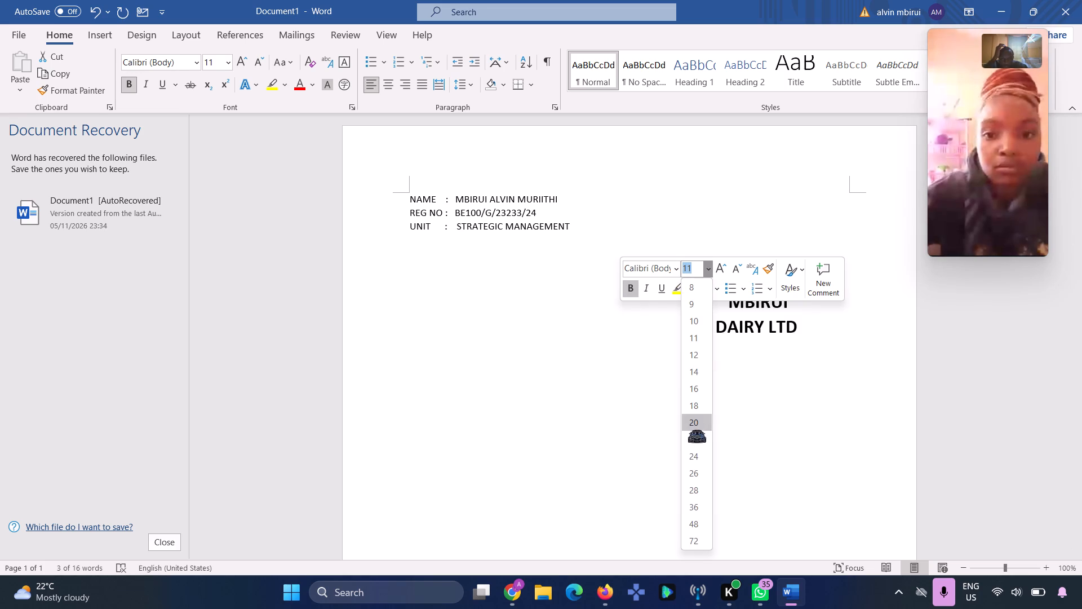
pyautogui.click(693, 431)
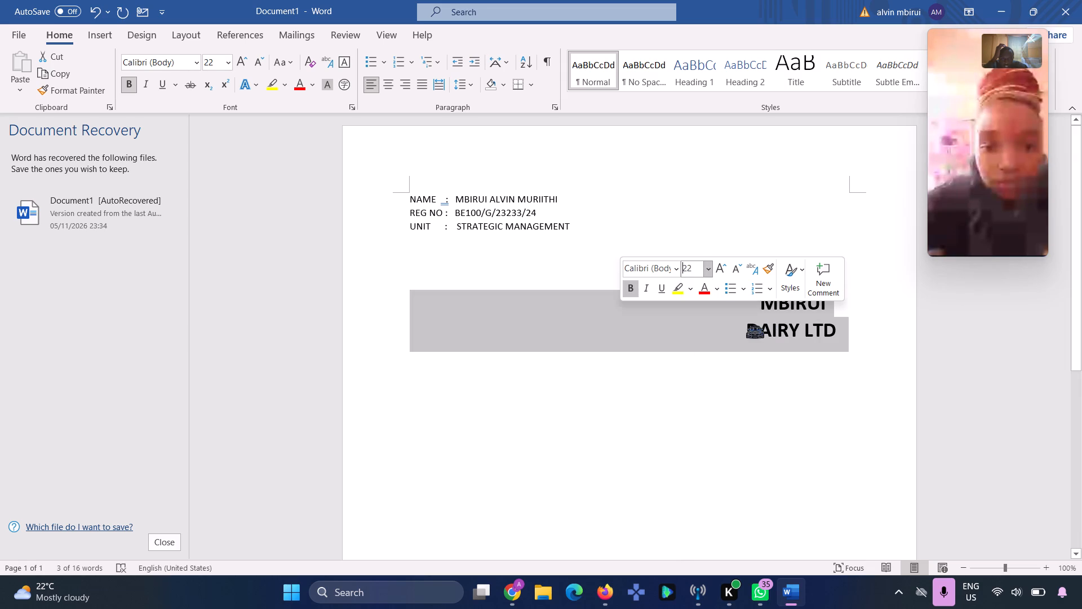
# Delete leading spaces before DAIRY LTD to bring the enlarged line back toward the middle of the page.
pyautogui.click(751, 325)
pyautogui.press('BackSpace')
pyautogui.press('BackSpace')
pyautogui.press('BackSpace')
pyautogui.press('BackSpace')
pyautogui.press('BackSpace')
pyautogui.press('BackSpace')
pyautogui.press('BackSpace')
pyautogui.press('BackSpace')
pyautogui.press('BackSpace')
pyautogui.press('BackSpace')
pyautogui.press('BackSpace')
pyautogui.press('BackSpace')
pyautogui.press('BackSpace')
pyautogui.press('BackSpace')
pyautogui.press('BackSpace')
pyautogui.press('BackSpace')
pyautogui.press('BackSpace')
pyautogui.press('BackSpace')
pyautogui.press('BackSpace')
pyautogui.press('BackSpace')
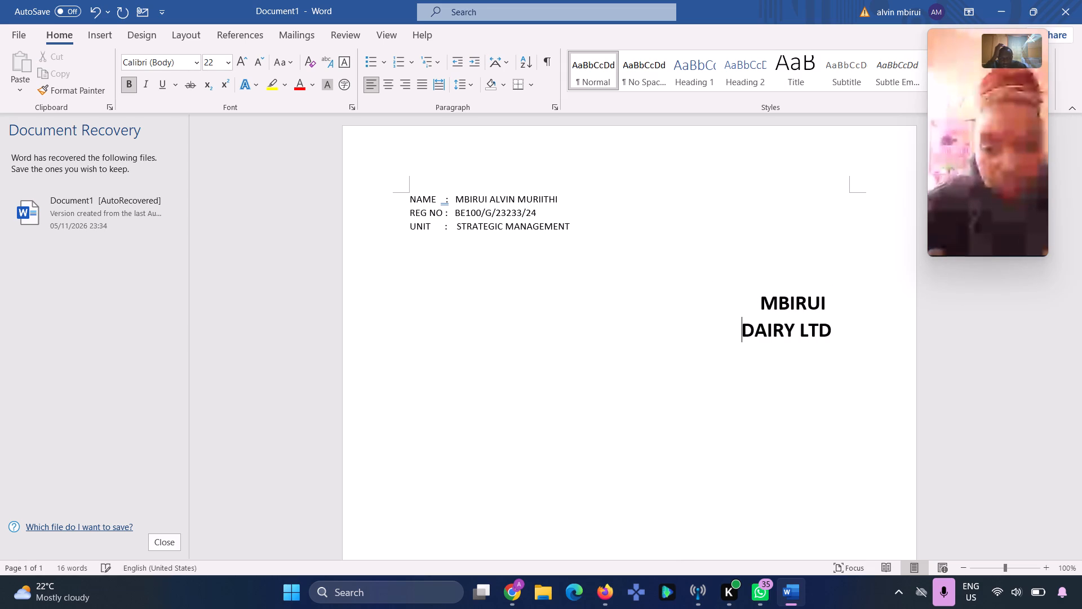
pyautogui.press('BackSpace')
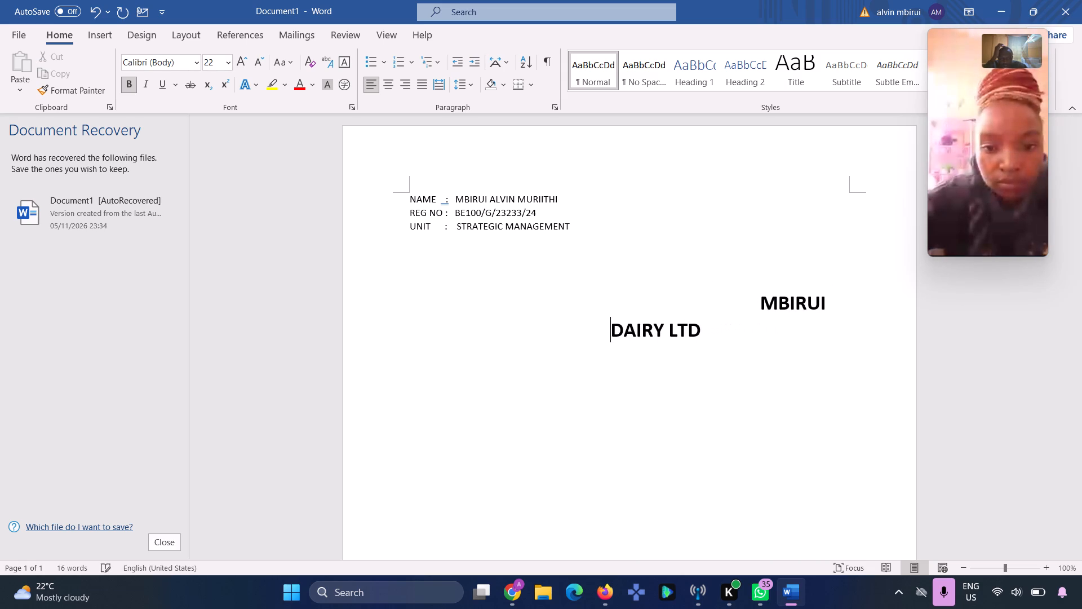
# Delete leading spaces before MBIRUI until it sits centred above DAIRY LTD.
pyautogui.click(762, 299)
pyautogui.press('BackSpace')
pyautogui.press('BackSpace')
pyautogui.press('BackSpace')
pyautogui.press('BackSpace')
pyautogui.press('BackSpace')
pyautogui.press('BackSpace')
pyautogui.press('BackSpace')
pyautogui.press('BackSpace')
pyautogui.press('BackSpace')
pyautogui.press('BackSpace')
pyautogui.press('BackSpace')
pyautogui.press('BackSpace')
pyautogui.press('BackSpace')
pyautogui.press('BackSpace')
pyautogui.press('BackSpace')
pyautogui.press('BackSpace')
pyautogui.press('BackSpace')
pyautogui.press('BackSpace')
pyautogui.press('BackSpace')
pyautogui.press('BackSpace')
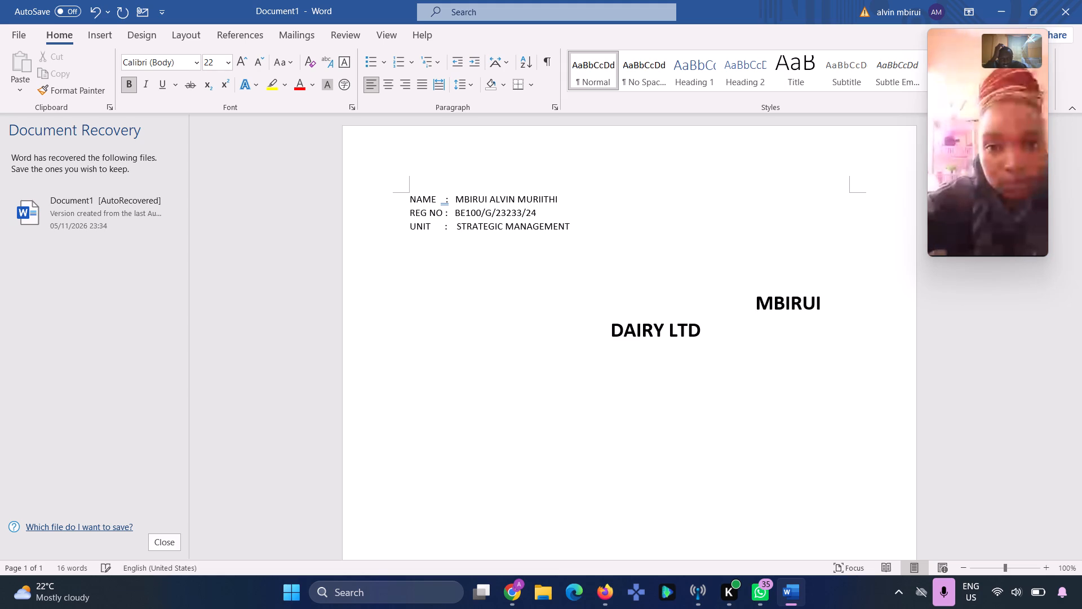
pyautogui.press('BackSpace')
pyautogui.press('BackSpace')
pyautogui.press('BackSpace')
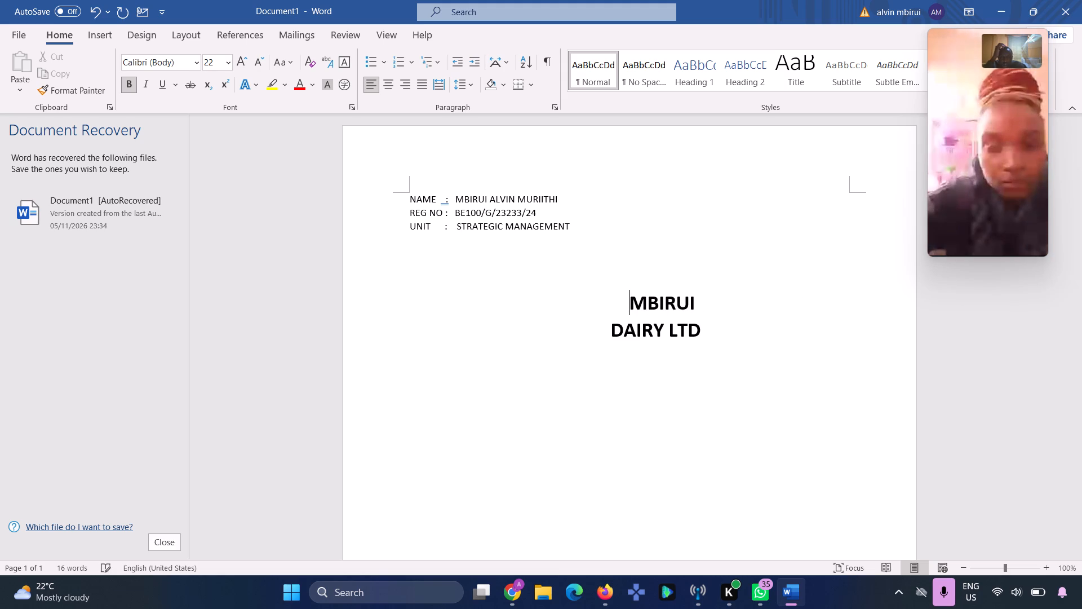
pyautogui.press('BackSpace')
pyautogui.press('BackSpace')
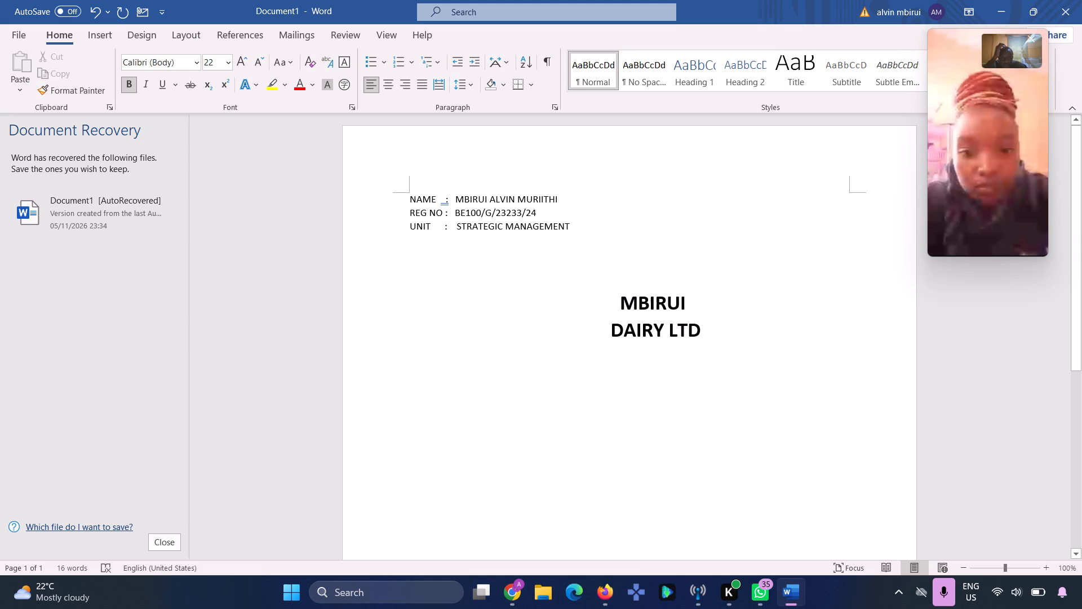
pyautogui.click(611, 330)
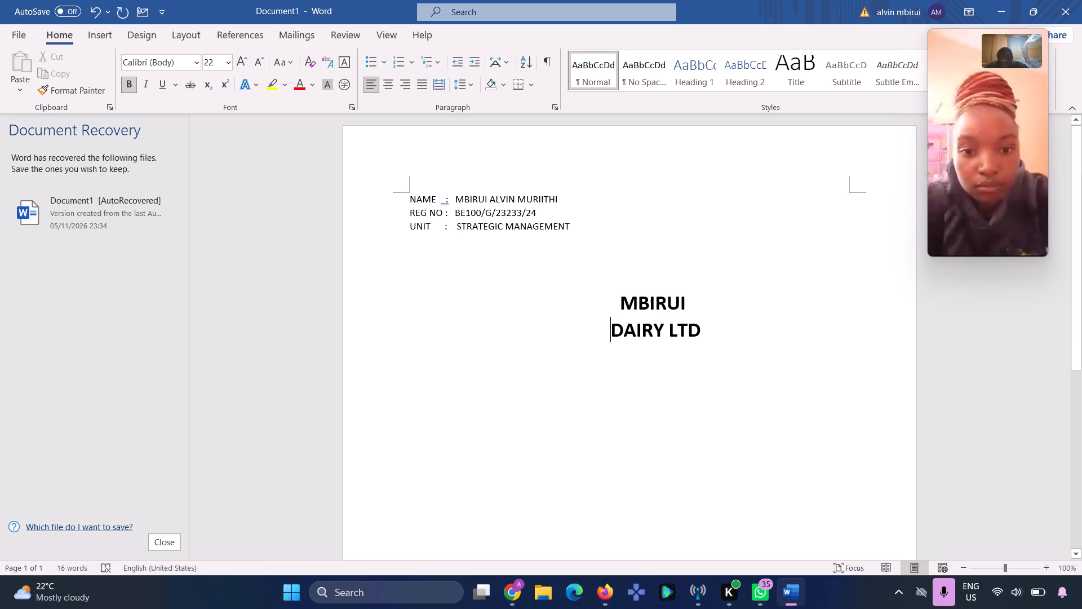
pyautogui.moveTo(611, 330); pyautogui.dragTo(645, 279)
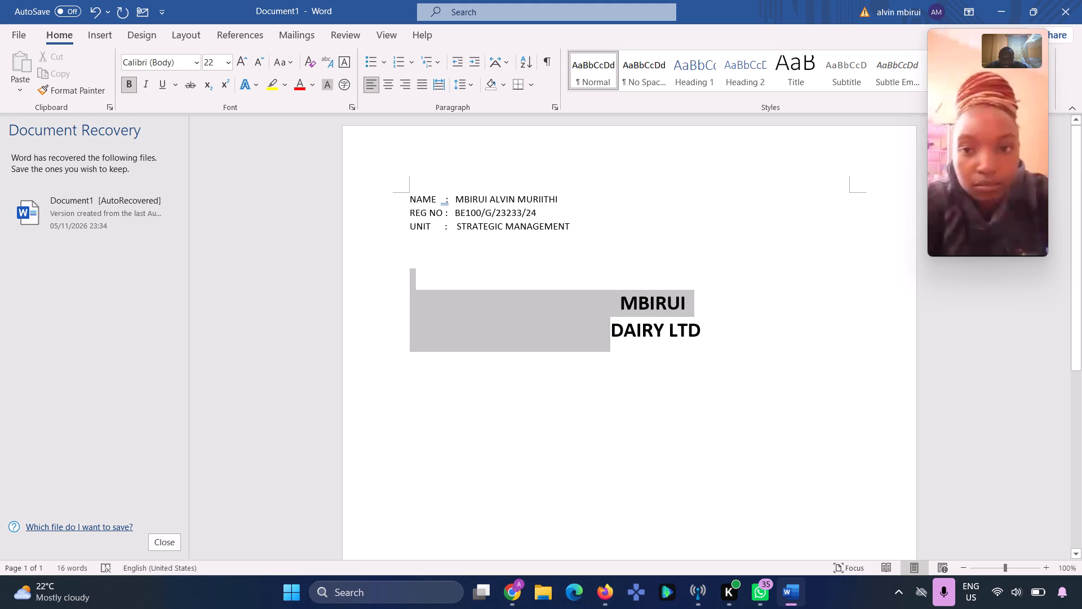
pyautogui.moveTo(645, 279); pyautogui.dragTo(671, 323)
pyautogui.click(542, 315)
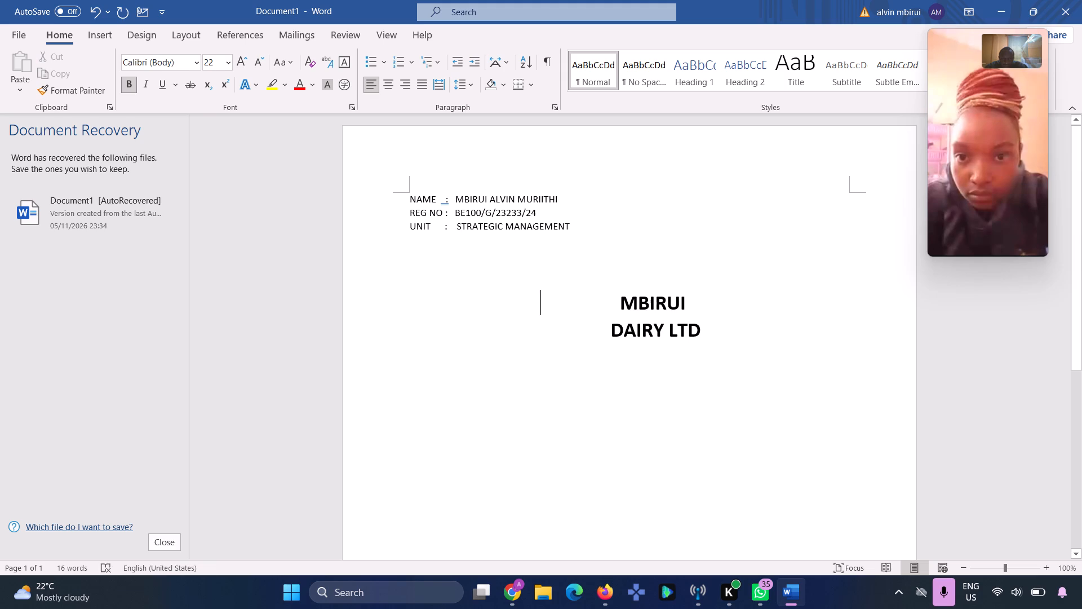
# Set the font size of both title lines, MBIRUI and DAIRY LTD, to 28.
pyautogui.moveTo(588, 306); pyautogui.dragTo(703, 335)
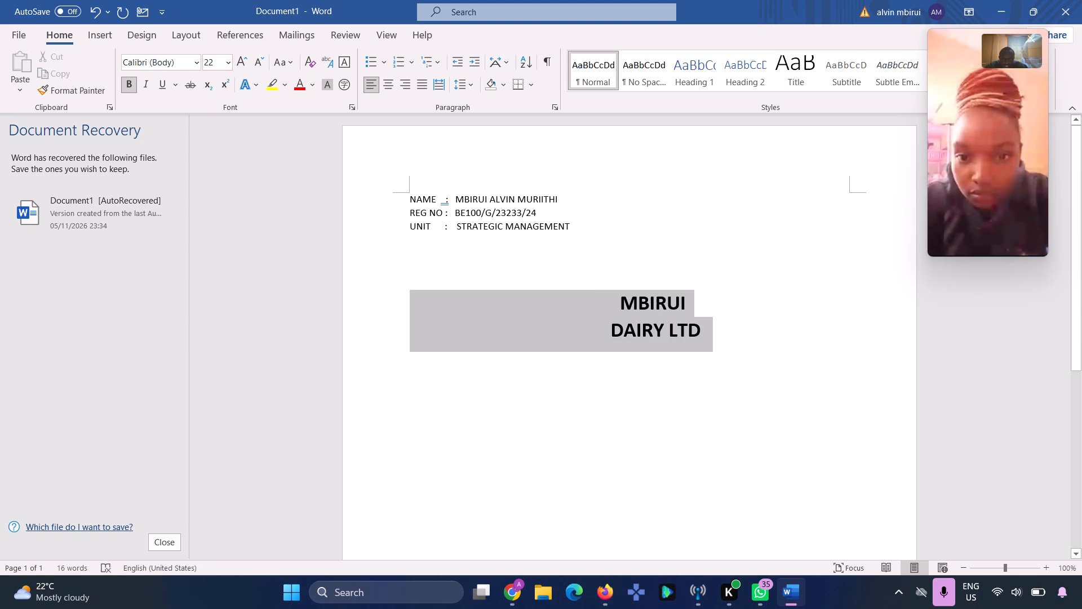
pyautogui.moveTo(703, 335); pyautogui.dragTo(709, 337)
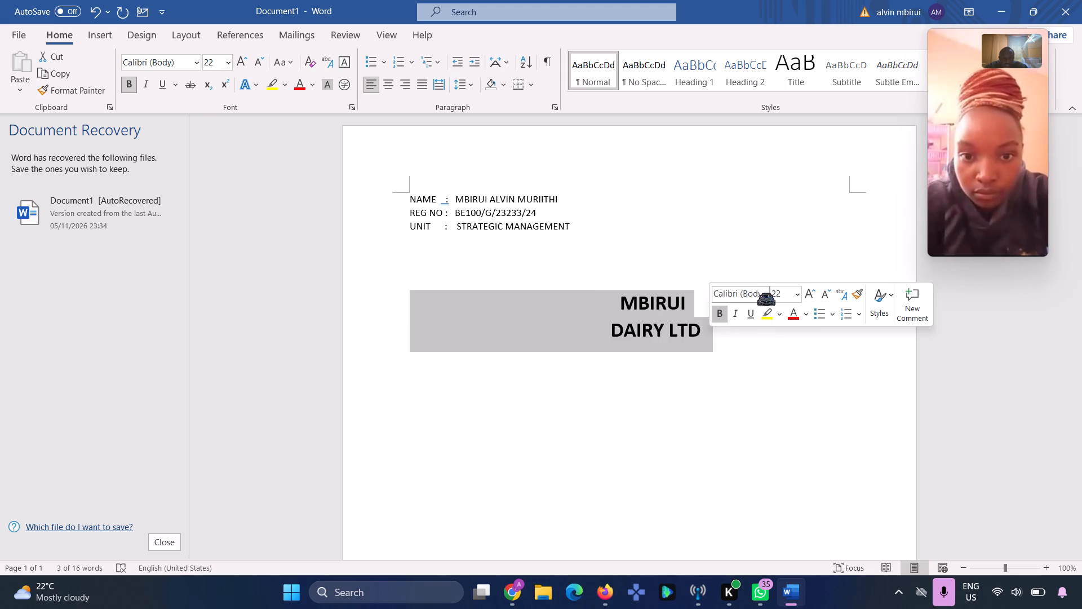
pyautogui.click(794, 294)
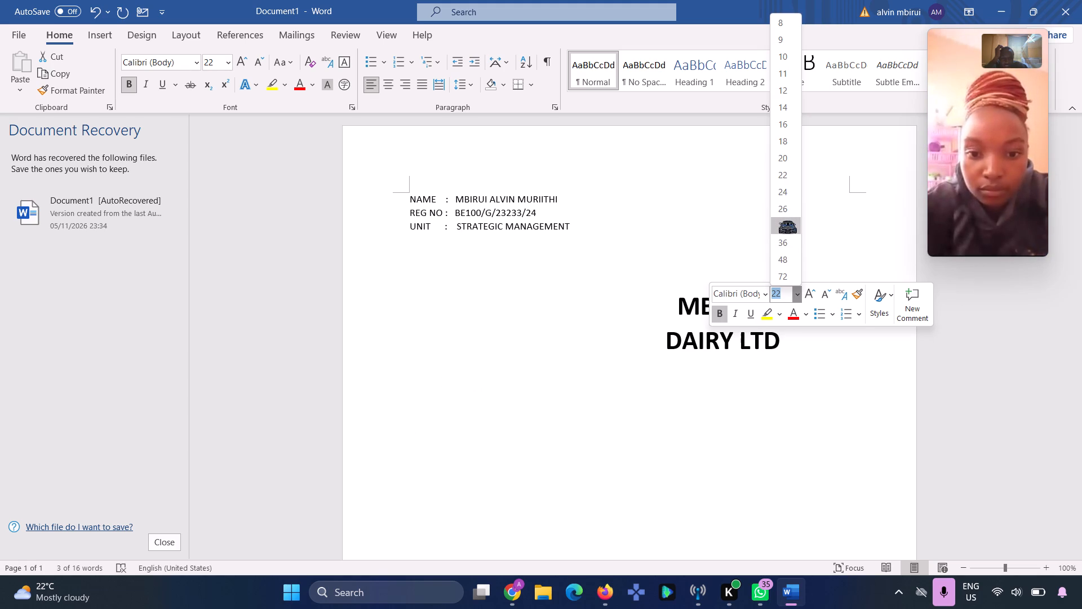
pyautogui.click(783, 220)
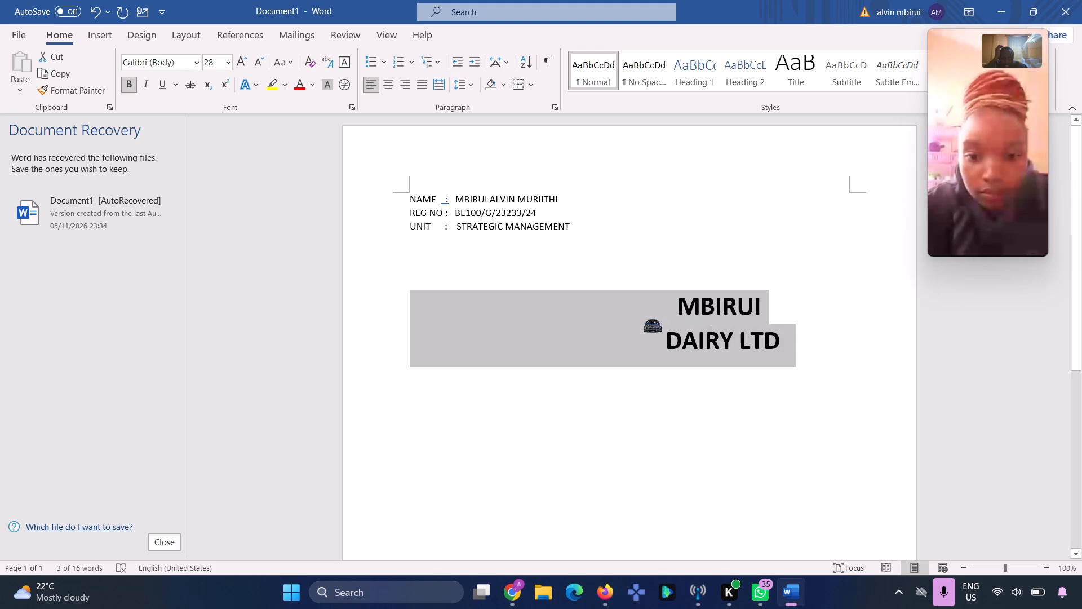
# Delete six leading spaces before MBIRUI to bring the enlarged line back toward the middle of the page.
pyautogui.click(648, 319)
pyautogui.click(675, 306)
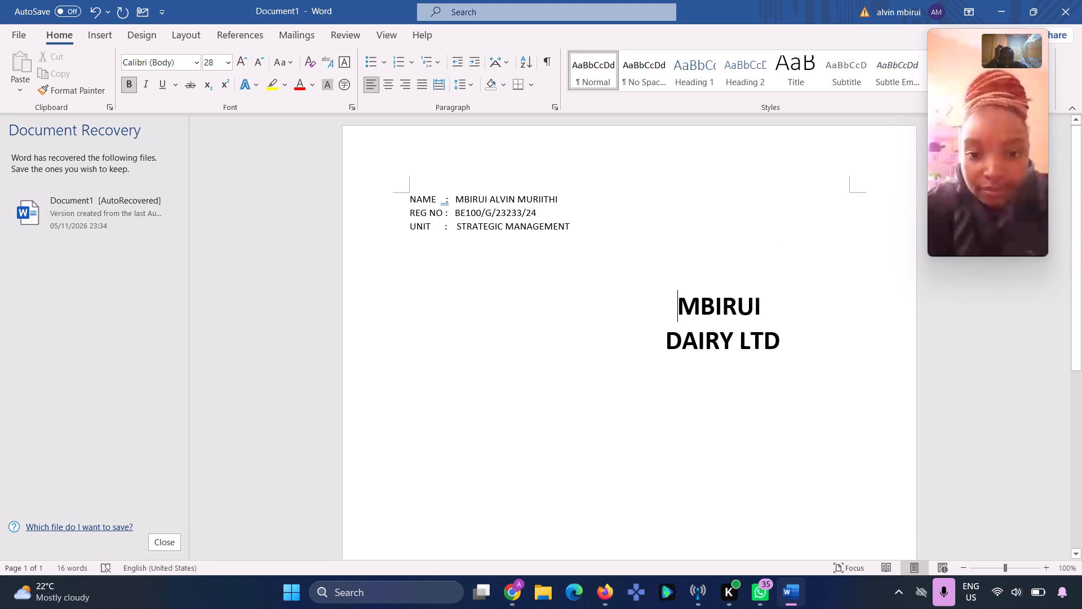
pyautogui.press('BackSpace')
pyautogui.press('BackSpace')
pyautogui.press('BackSpace')
pyautogui.press('BackSpace')
pyautogui.press('BackSpace')
pyautogui.press('BackSpace')
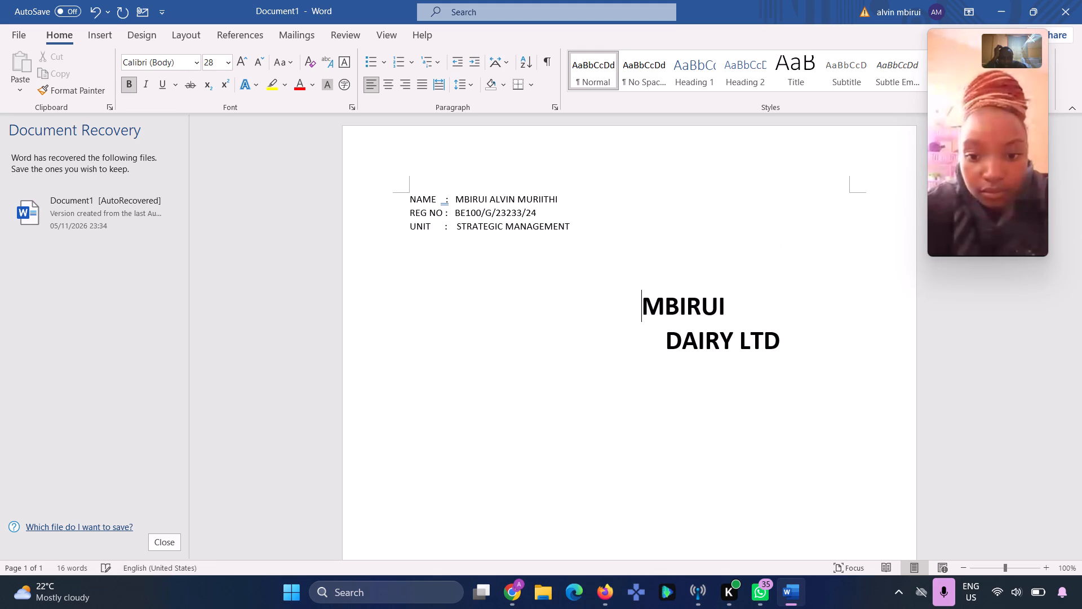
# Delete thirteen leading spaces before DAIRY LTD to bring the enlarged line back toward the middle of the page.
pyautogui.click(669, 338)
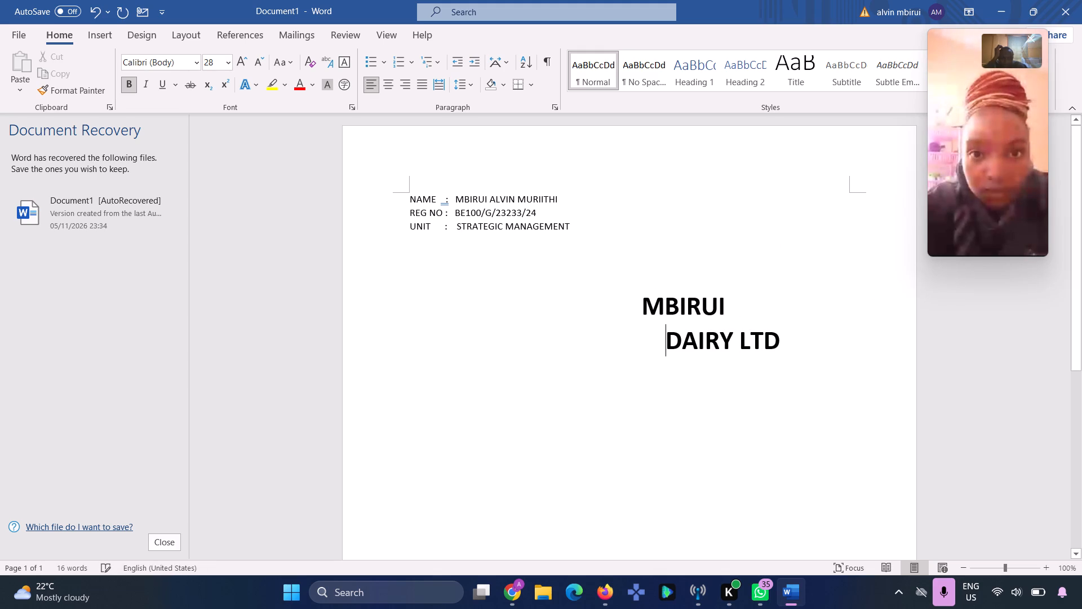
pyautogui.press('BackSpace')
pyautogui.press('BackSpace')
pyautogui.press('BackSpace')
pyautogui.press('BackSpace')
pyautogui.press('BackSpace')
pyautogui.press('BackSpace')
pyautogui.press('BackSpace')
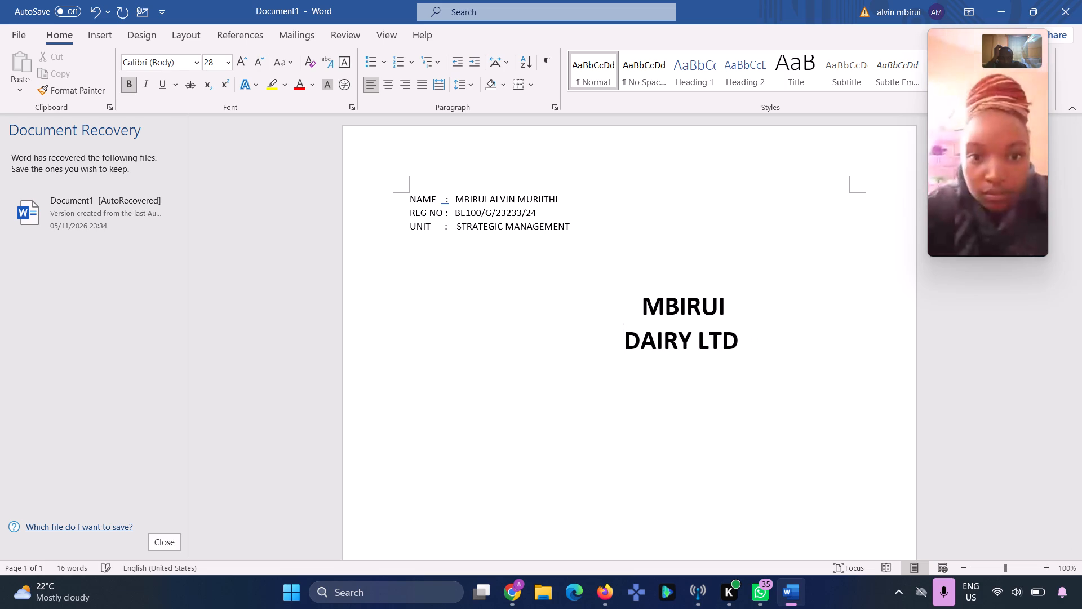
pyautogui.press('BackSpace')
pyautogui.press('BackSpace')
pyautogui.press('BackSpace')
pyautogui.press('BackSpace')
pyautogui.press('BackSpace')
pyautogui.press('BackSpace')
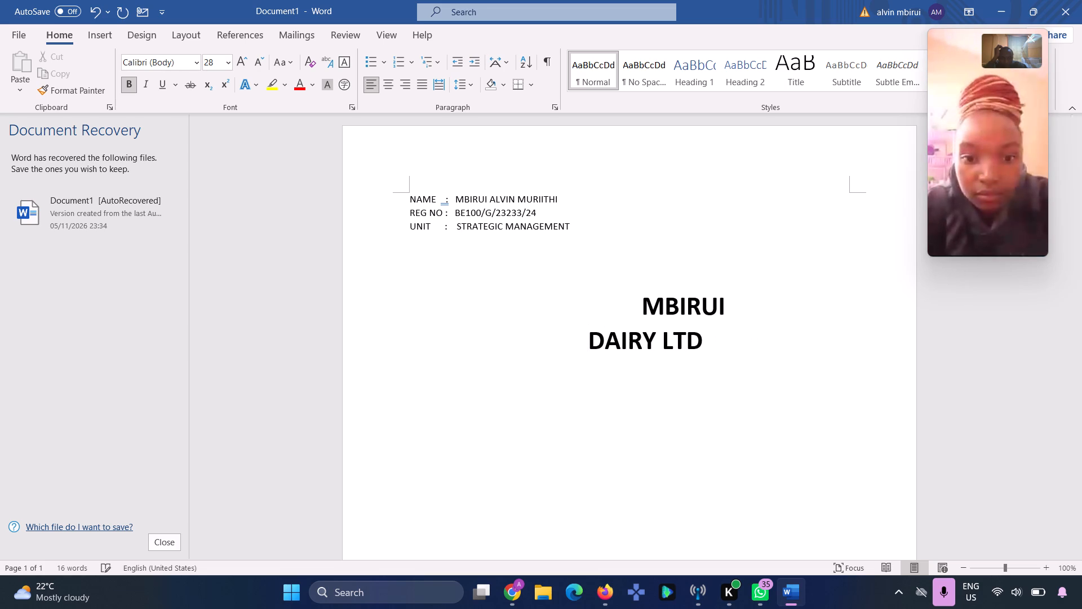
# Delete seven more leading spaces before MBIRUI until it sits roughly centred above DAIRY LTD.
pyautogui.click(642, 308)
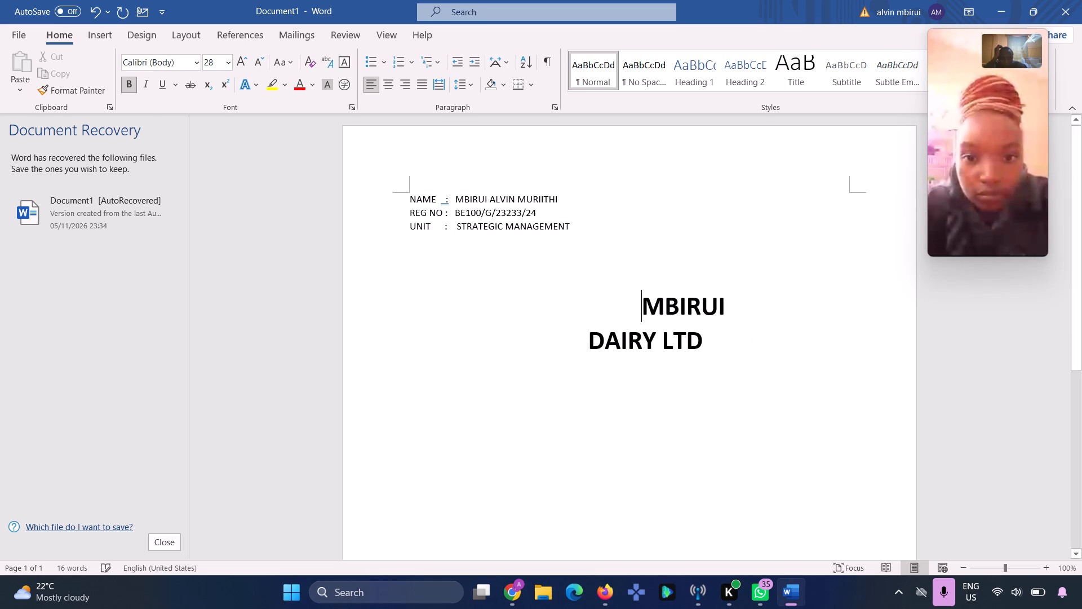
pyautogui.press('BackSpace')
pyautogui.press('BackSpace')
pyautogui.press('BackSpace')
pyautogui.press('BackSpace')
pyautogui.press('BackSpace')
pyautogui.press('BackSpace')
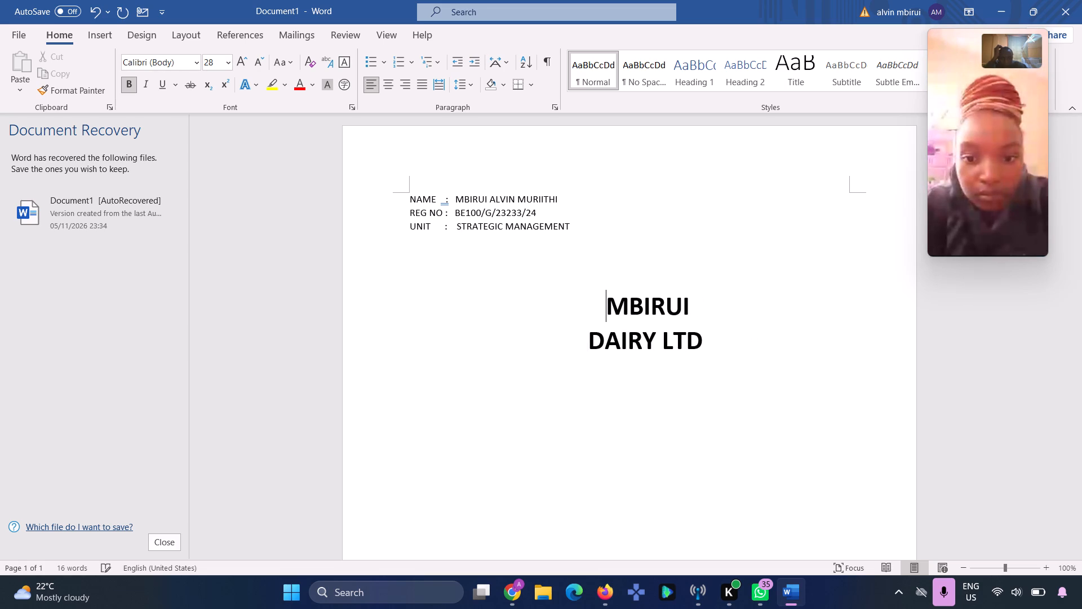
pyautogui.press('BackSpace')
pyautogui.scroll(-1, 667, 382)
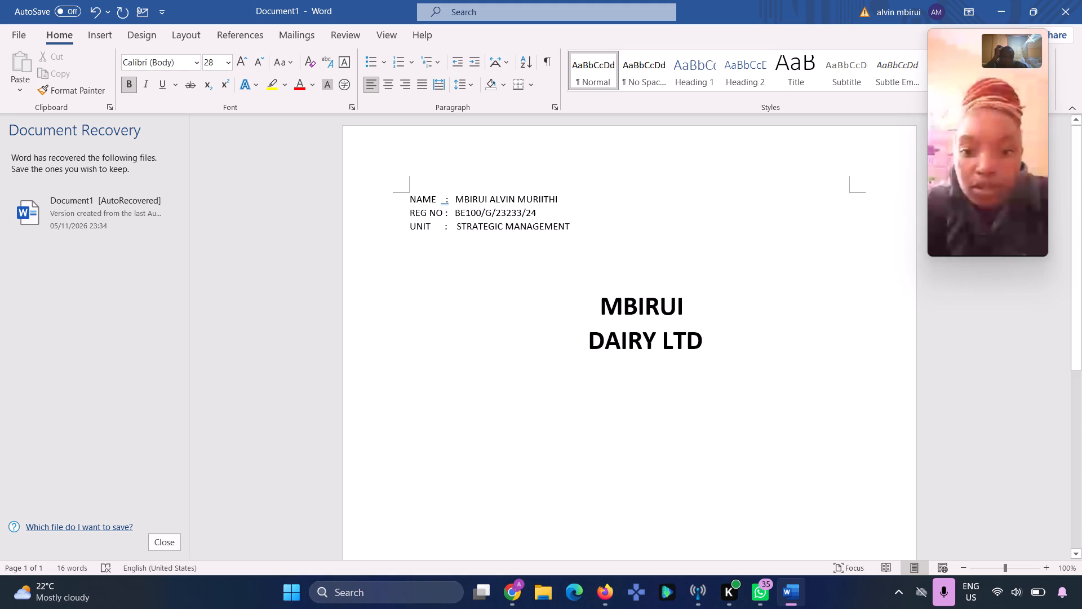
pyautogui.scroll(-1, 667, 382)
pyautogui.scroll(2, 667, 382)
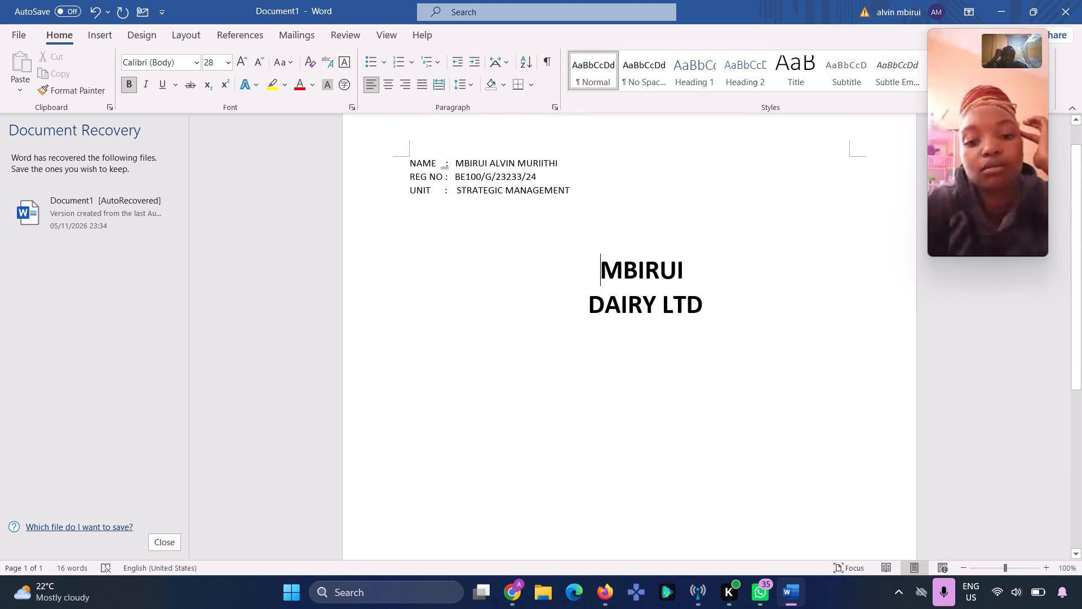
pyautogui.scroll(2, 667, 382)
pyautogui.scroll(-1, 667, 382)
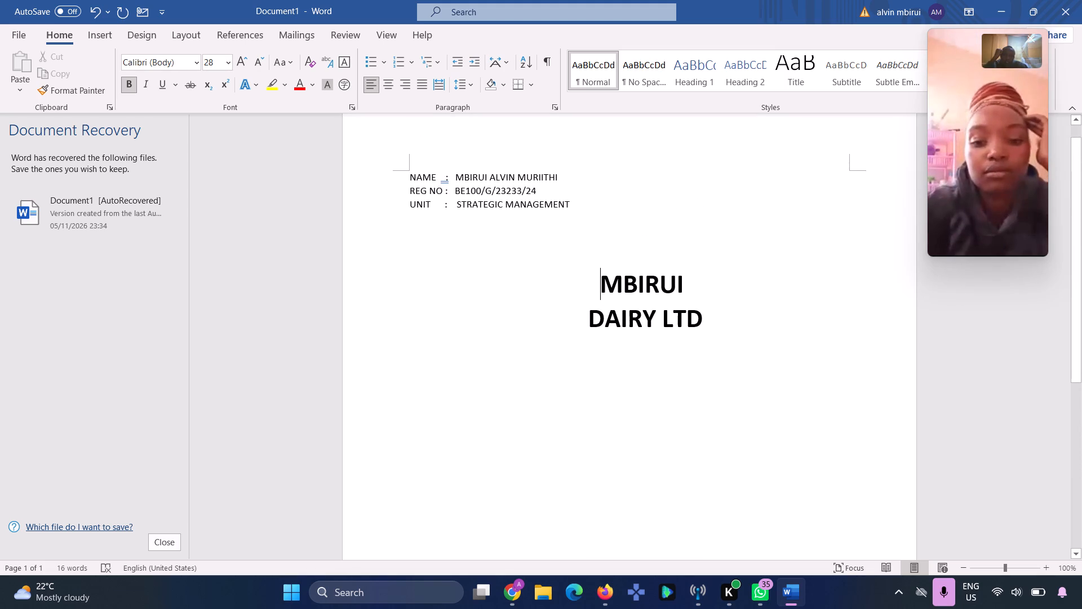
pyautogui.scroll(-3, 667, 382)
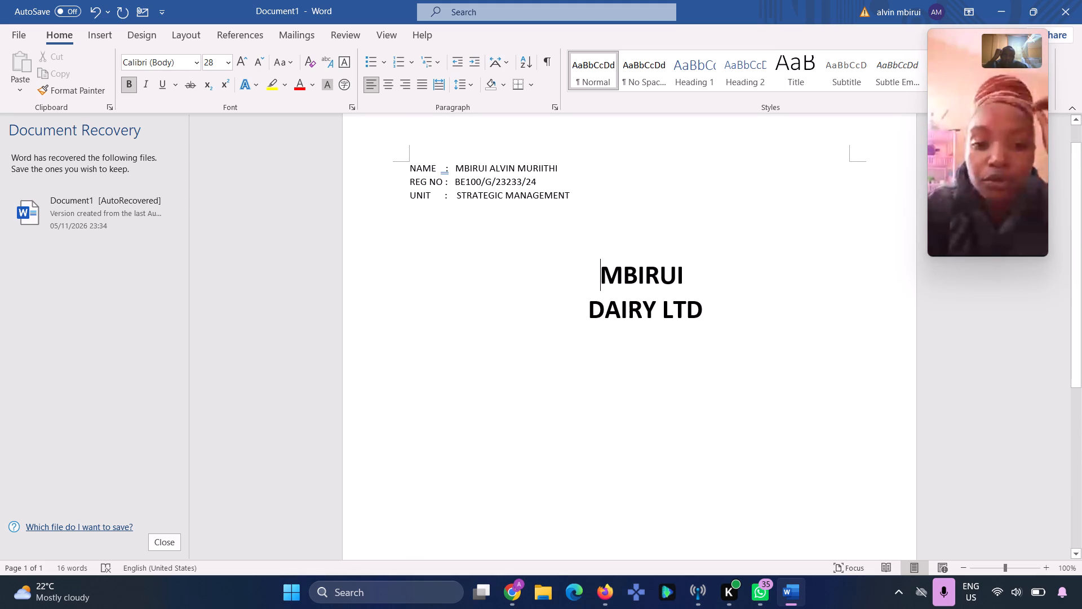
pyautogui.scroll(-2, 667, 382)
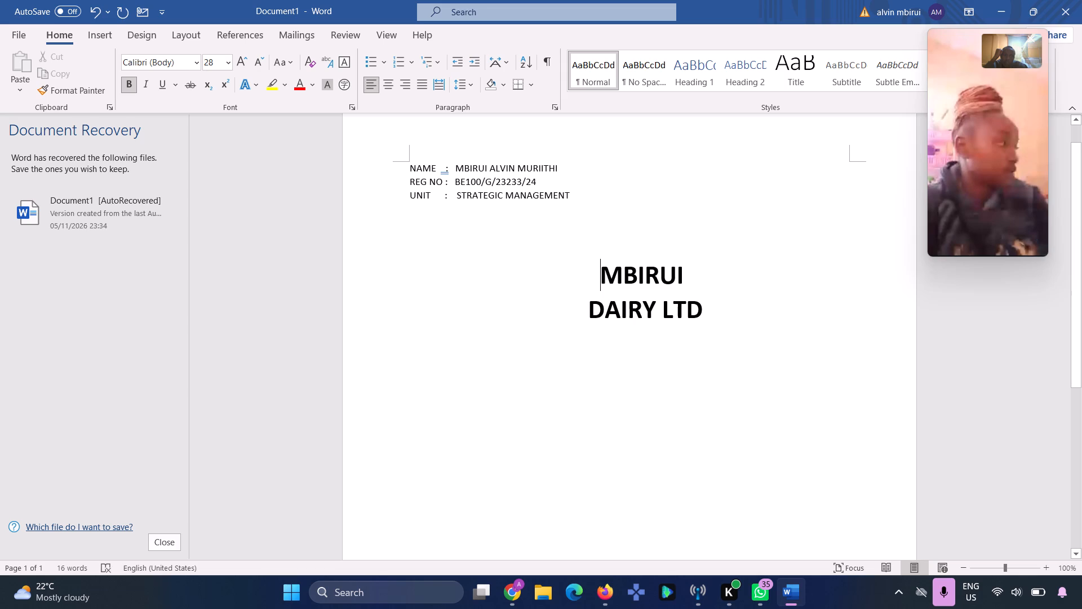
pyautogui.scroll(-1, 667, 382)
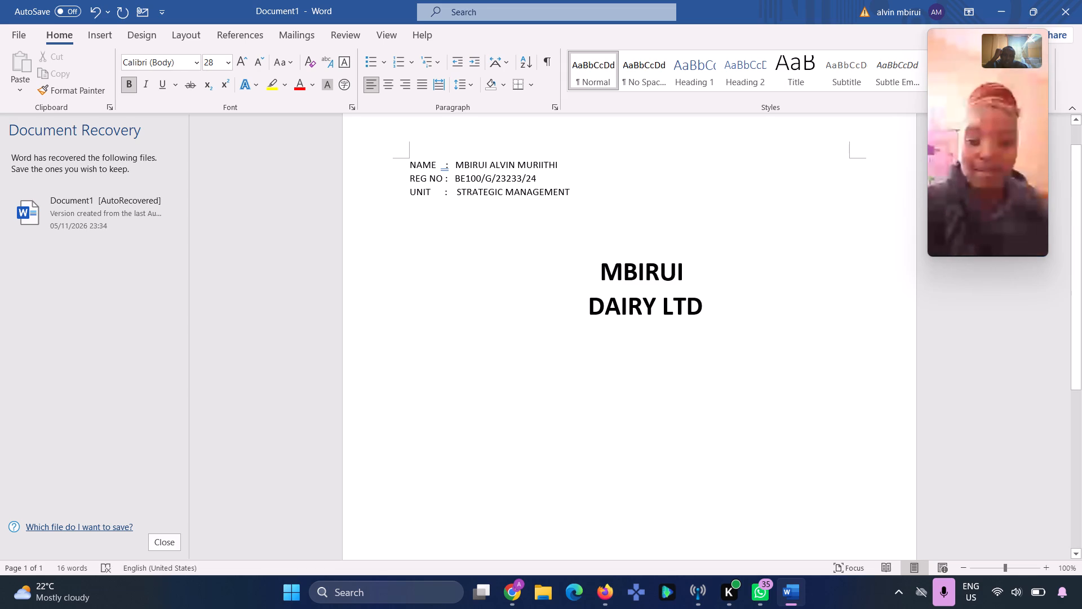
# Delete three more leading spaces before DAIRY LTD to bring the line closer to the page centre.
pyautogui.click(584, 309)
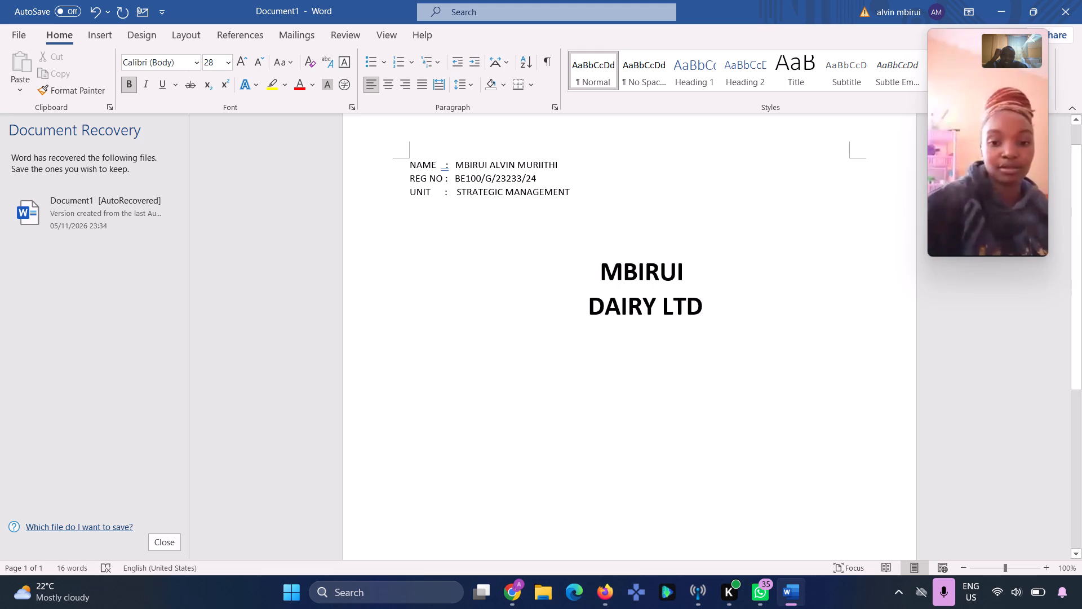
pyautogui.scroll(3, 601, 302)
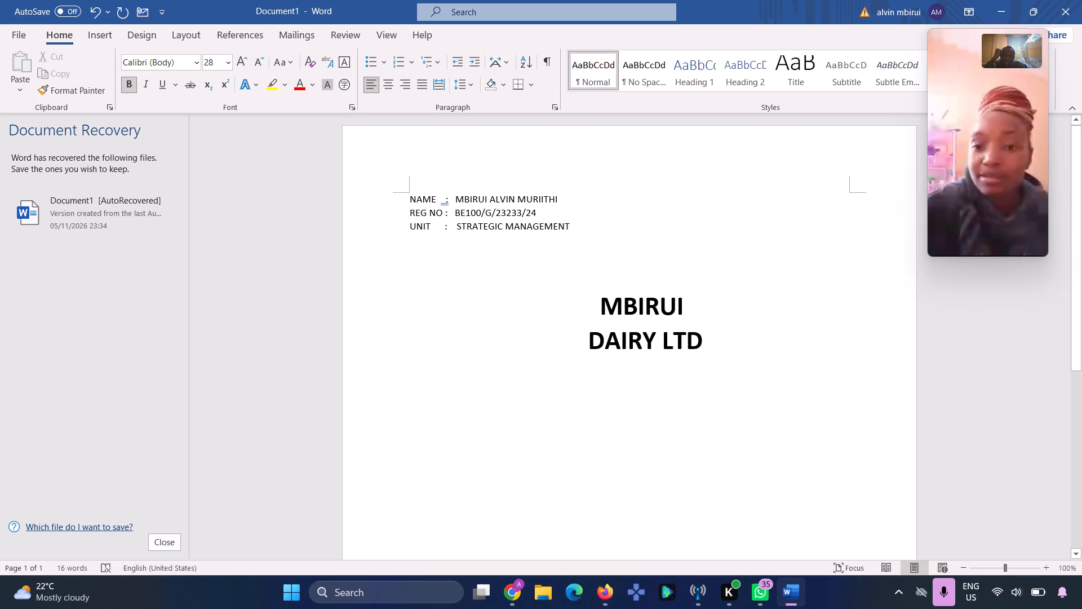
pyautogui.press('BackSpace')
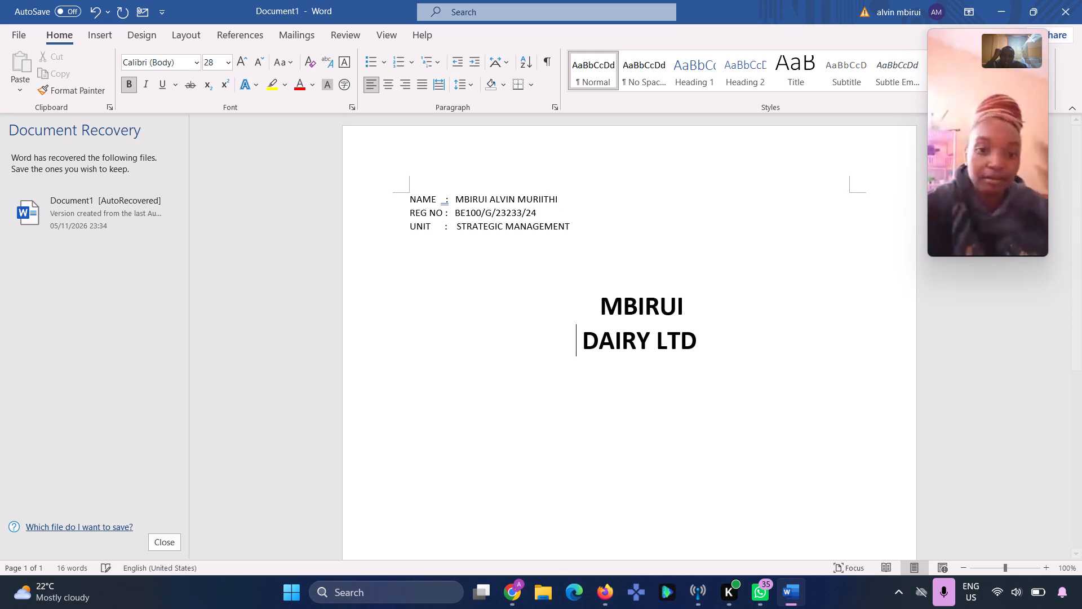
pyautogui.press('BackSpace')
pyautogui.press('BackSpace')
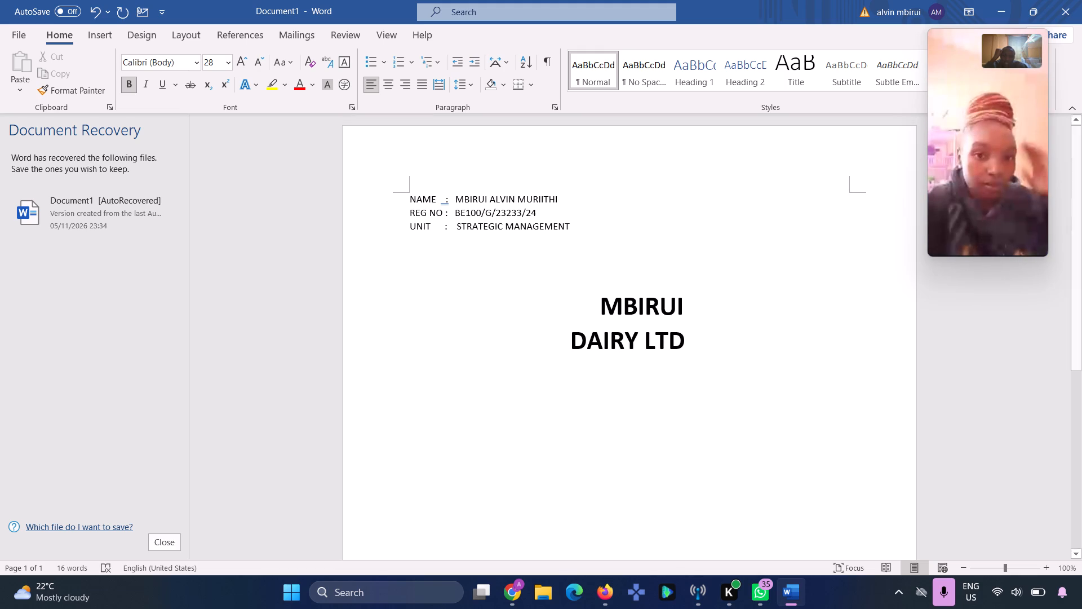
# Delete three leading spaces before MBIRUI to centre it above DAIRY LTD again.
pyautogui.click(605, 308)
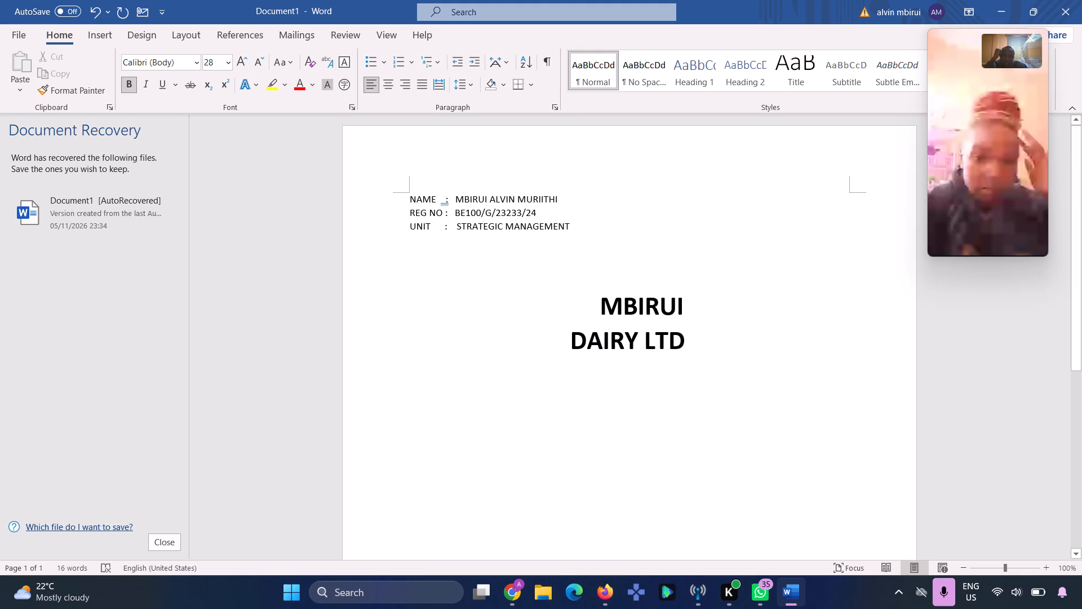
pyautogui.press('BackSpace')
pyautogui.press('BackSpace')
pyautogui.press('BackSpace')
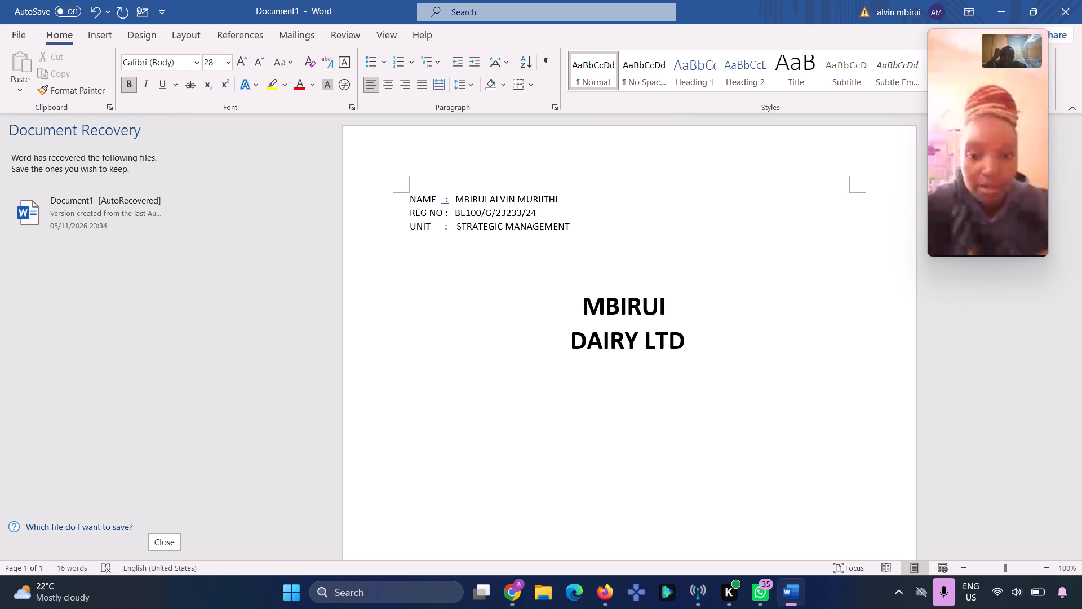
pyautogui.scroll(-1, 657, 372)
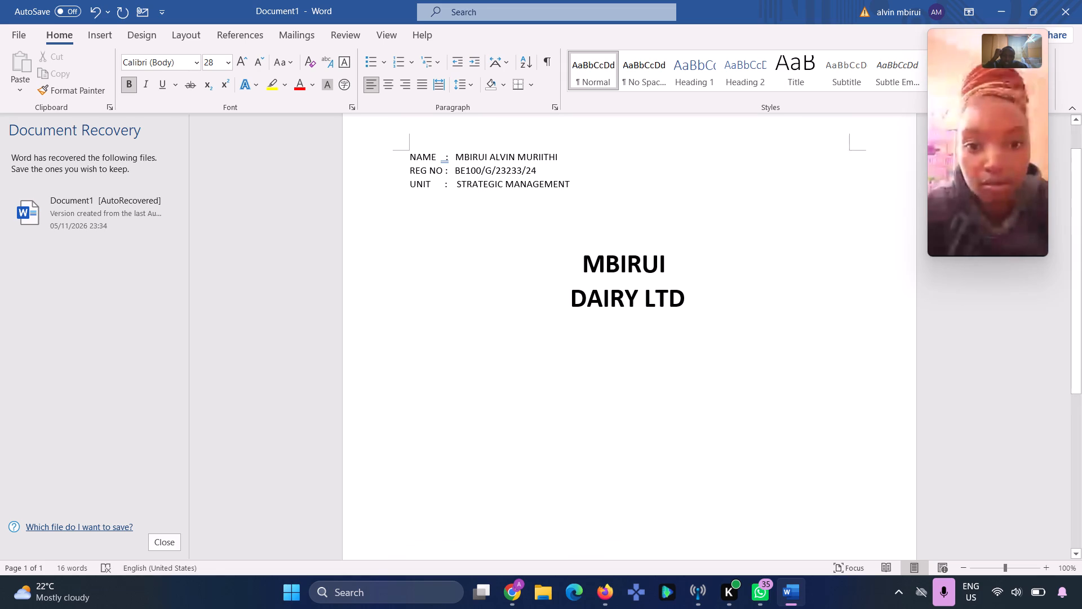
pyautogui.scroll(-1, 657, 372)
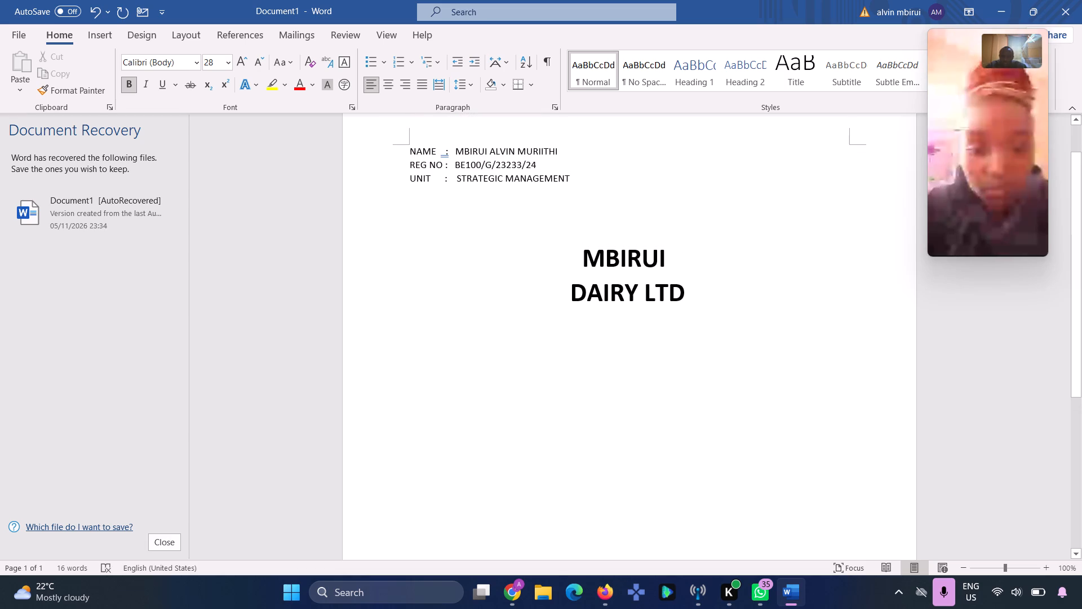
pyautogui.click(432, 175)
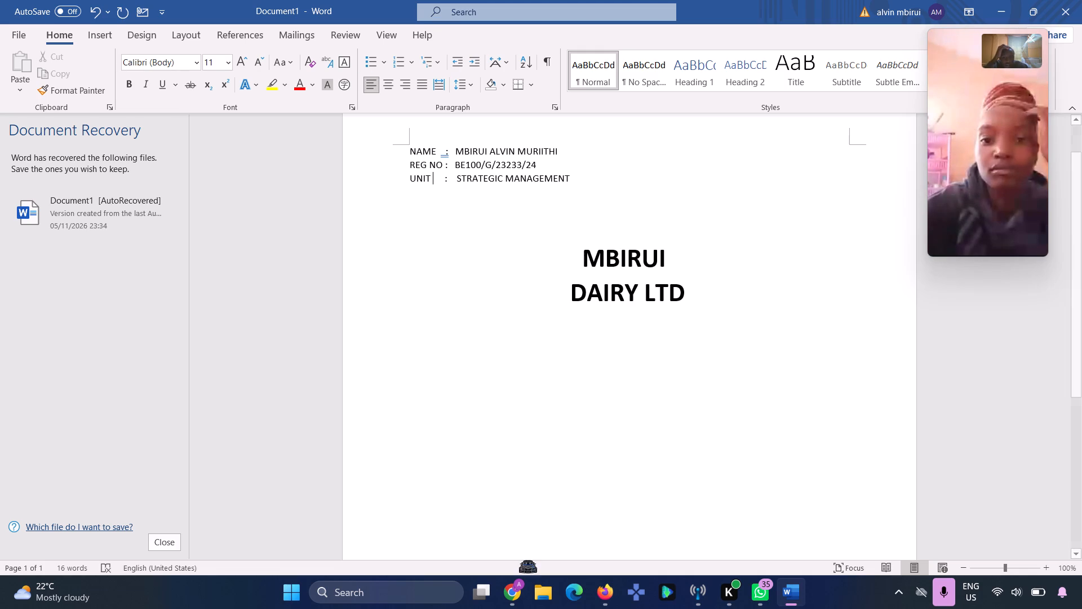
# Switch to the Google AI chat in Chrome and look through its dairy company profiles and company-name suggestions for the hypothetical company blueprint.
pyautogui.click(574, 526)
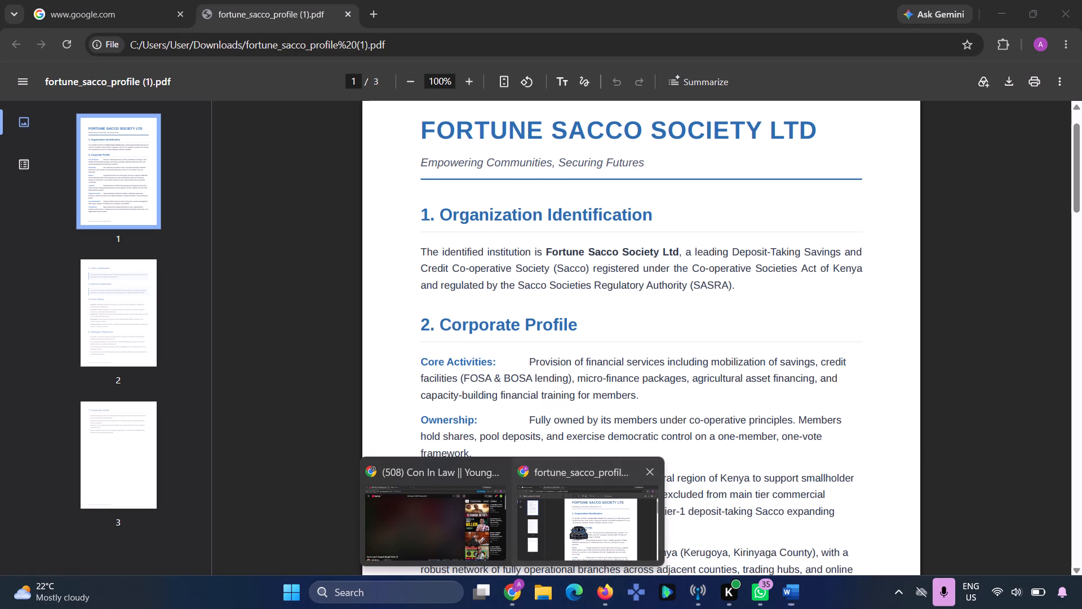
pyautogui.click(119, 14)
pyautogui.scroll(-3, 289, 268)
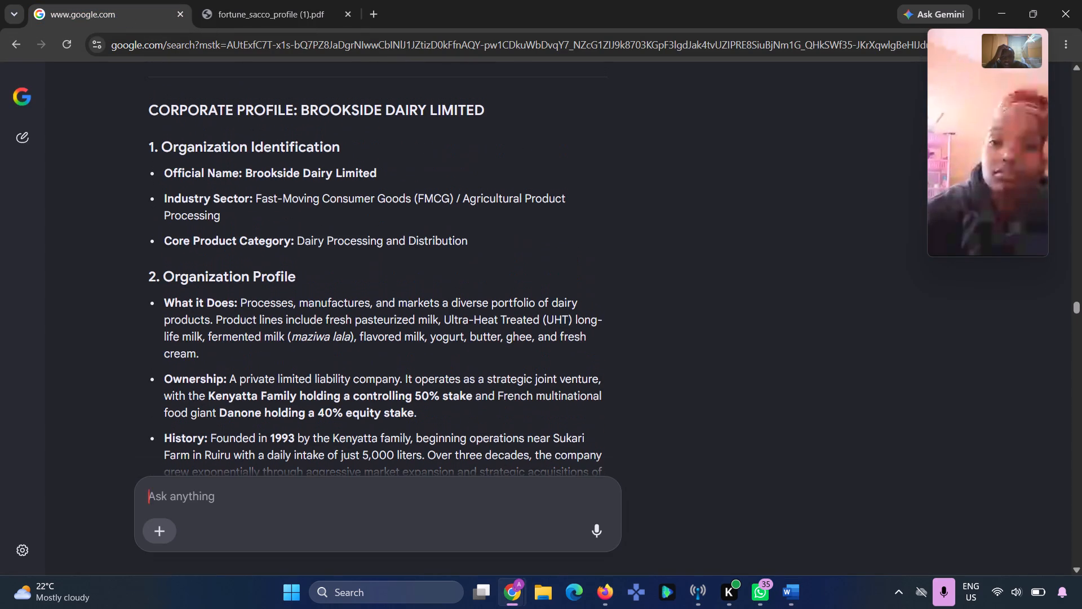
pyautogui.scroll(-20, 289, 268)
pyautogui.scroll(-8, 289, 268)
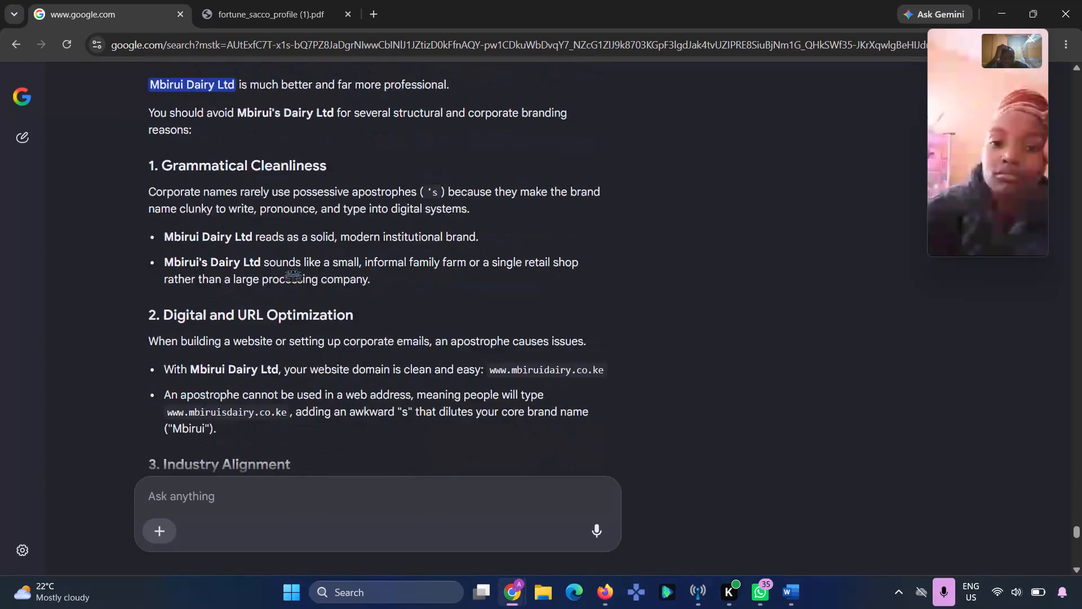
pyautogui.scroll(-10, 289, 268)
pyautogui.scroll(9, 289, 268)
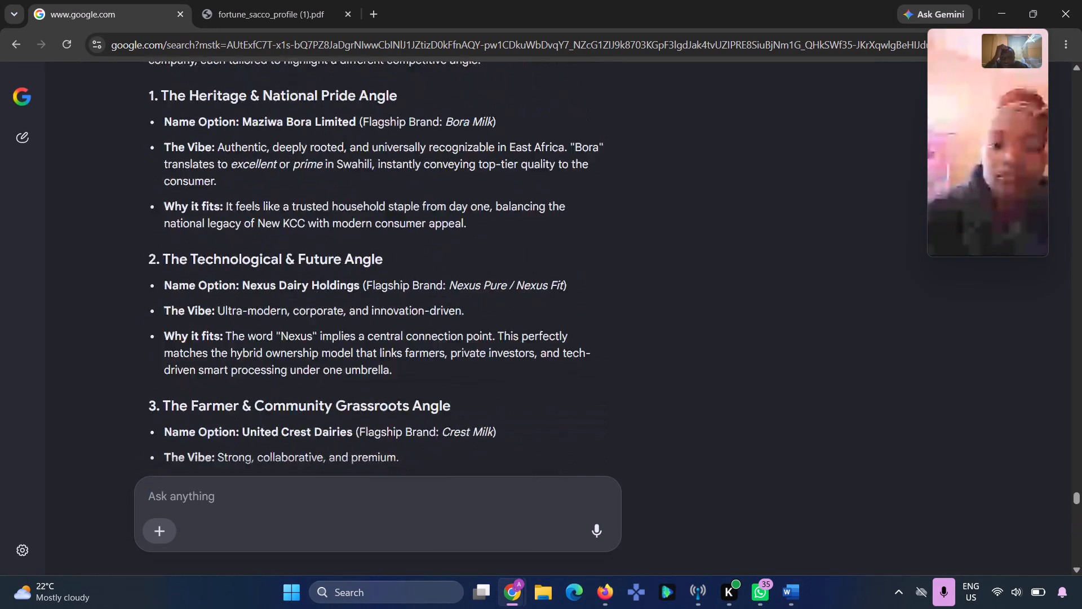
pyautogui.scroll(4, 289, 268)
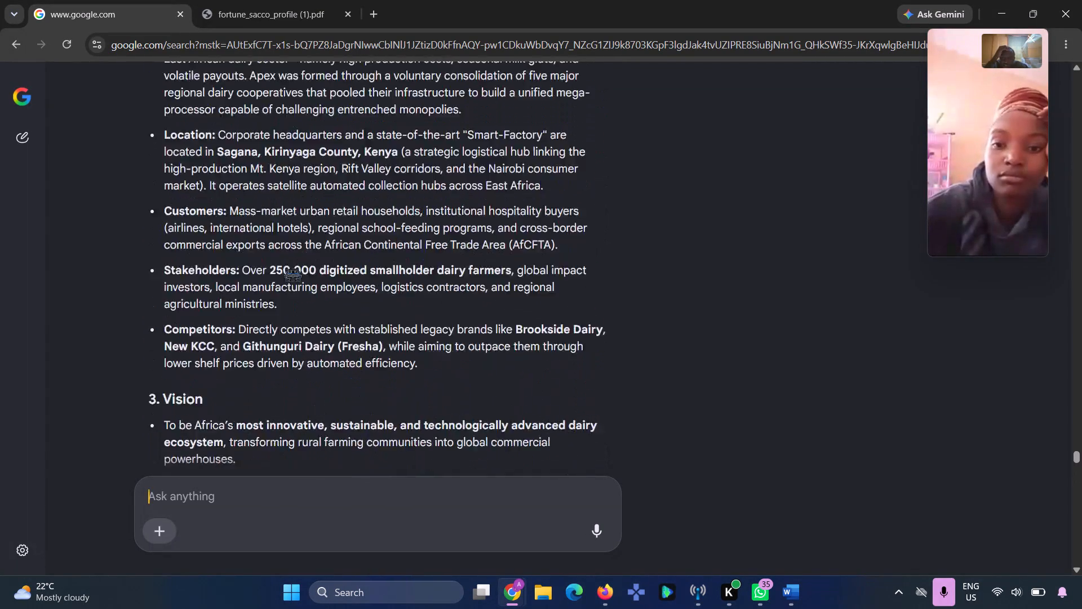
pyautogui.scroll(6, 289, 268)
pyautogui.scroll(-1, 289, 268)
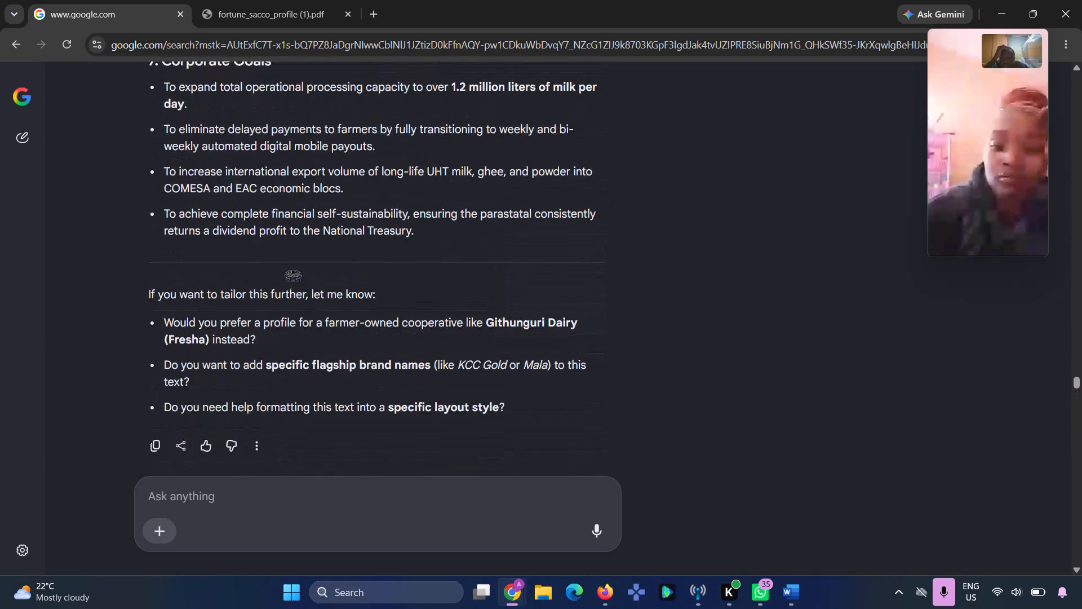
pyautogui.scroll(-3, 289, 268)
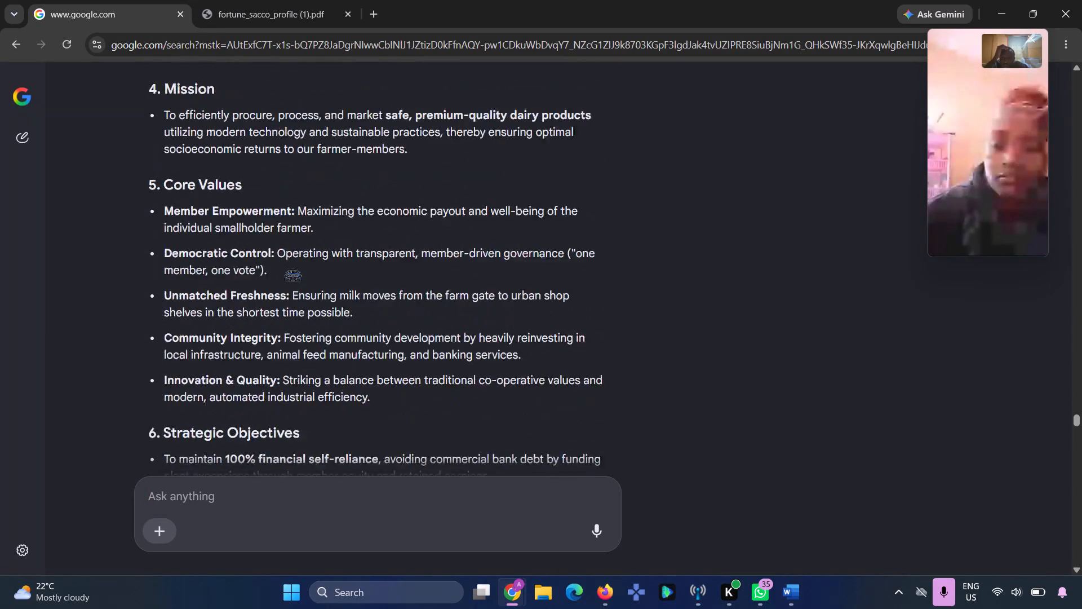
pyautogui.scroll(-3, 289, 268)
# Read the Apex Dairy International Limited profile, from its strategic objectives back to the Organization Identification and Organization Profile sections.
pyautogui.scroll(3, 289, 268)
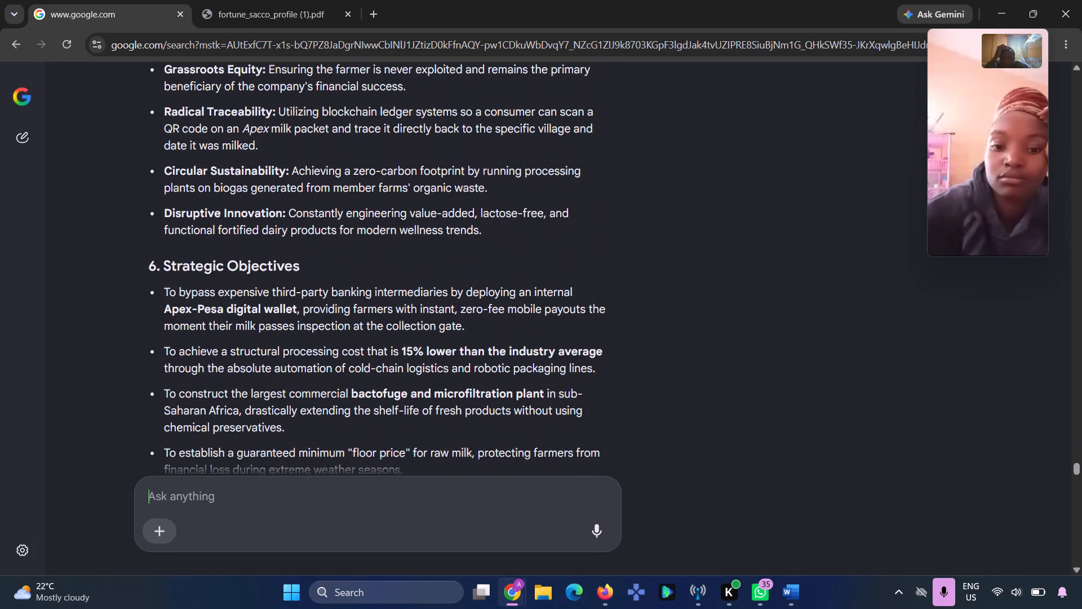
pyautogui.scroll(4, 289, 268)
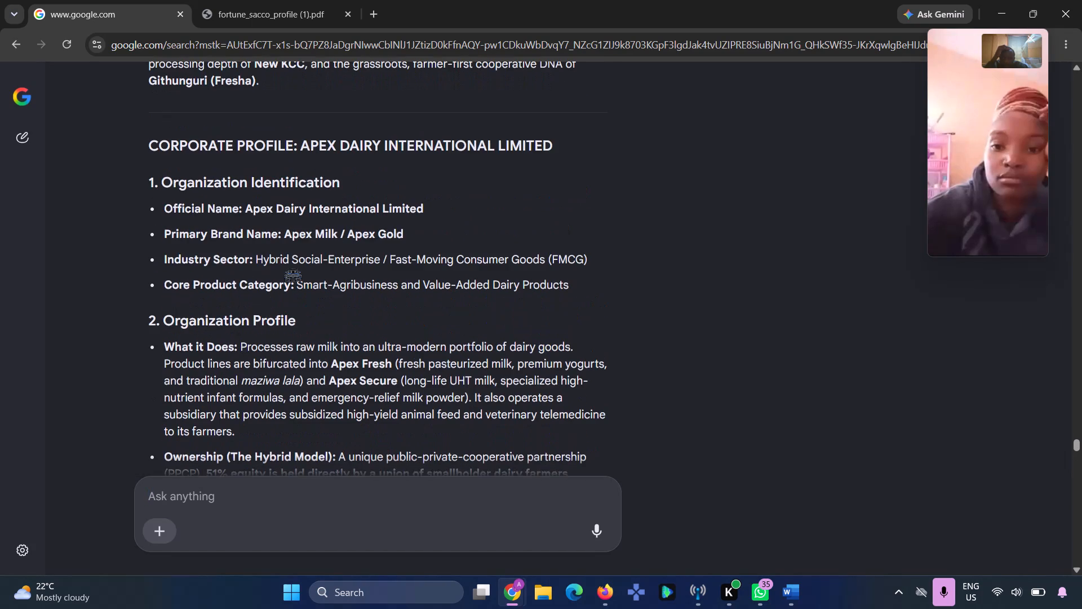
pyautogui.scroll(-3, 289, 268)
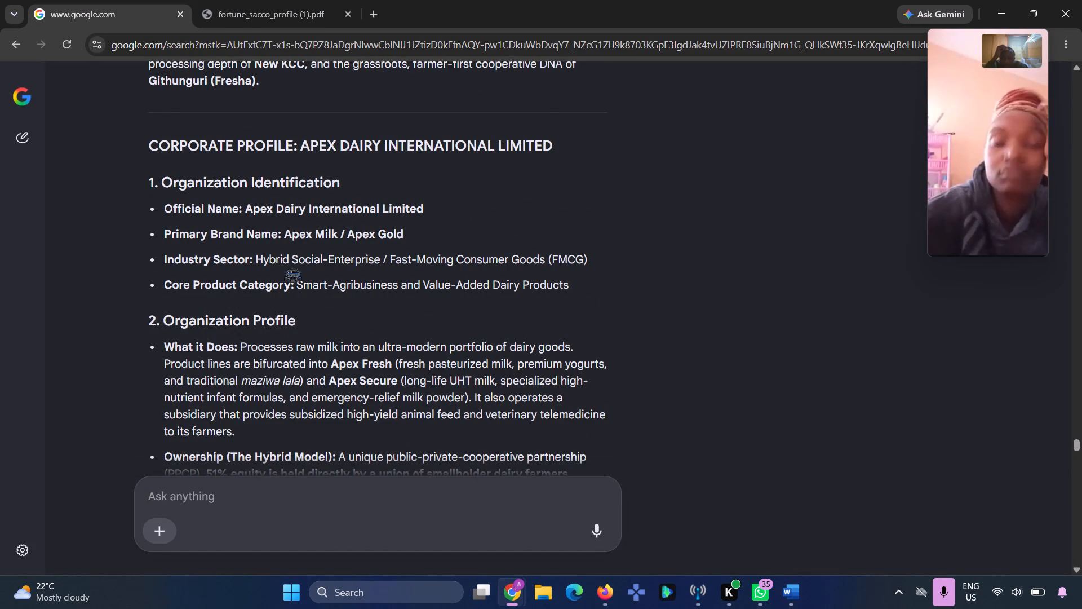
pyautogui.scroll(-2, 289, 268)
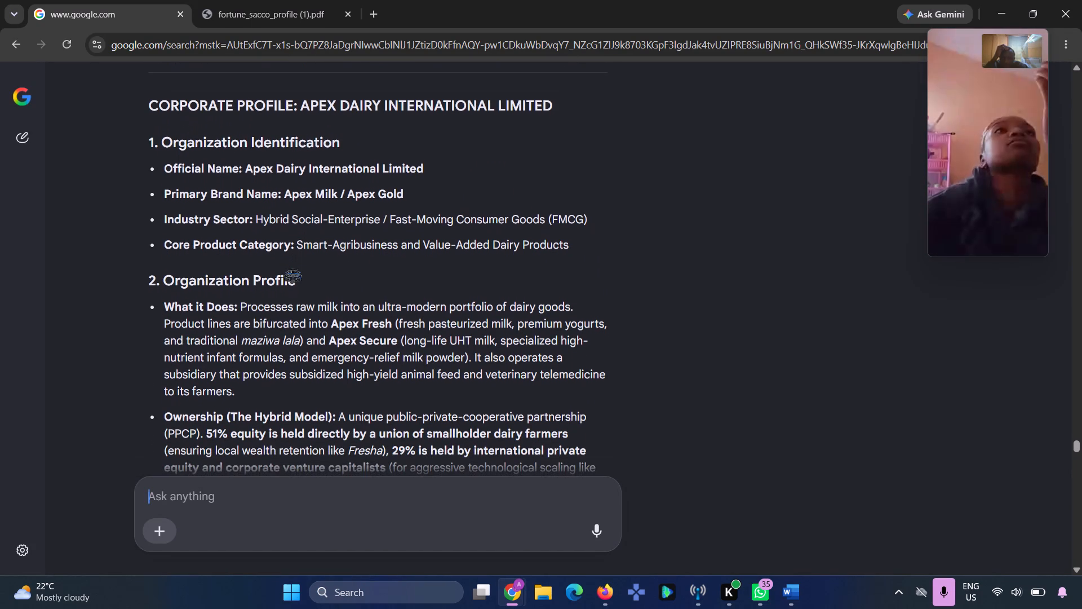
pyautogui.scroll(-1, 289, 268)
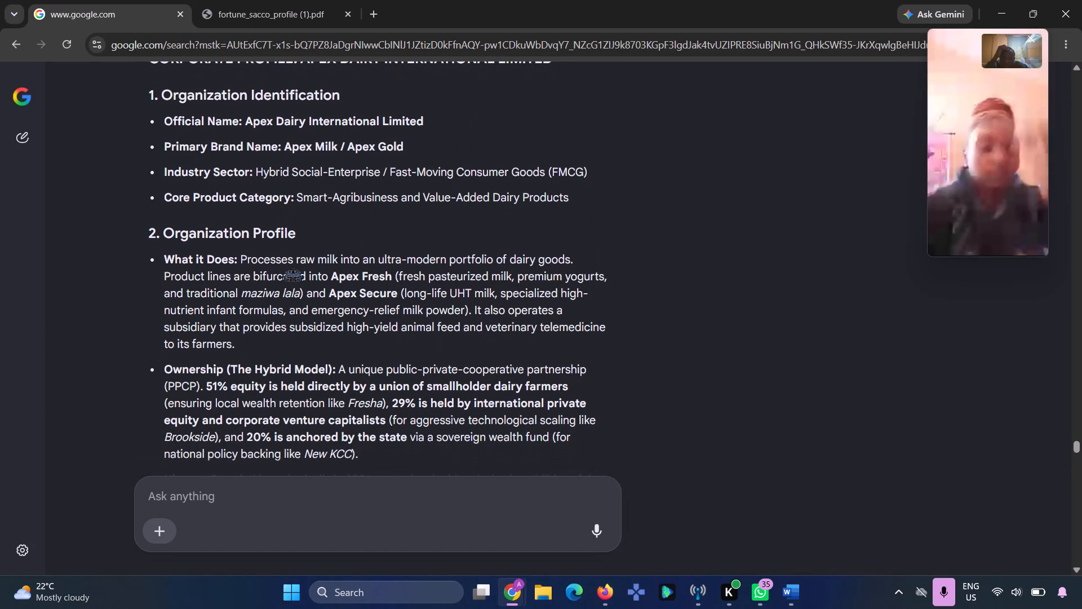
# Review the hypothetical-company prompt, the blueprint introduction beneath it and the opening sections of the Apex Dairy International Limited profile.
pyautogui.scroll(1, 289, 268)
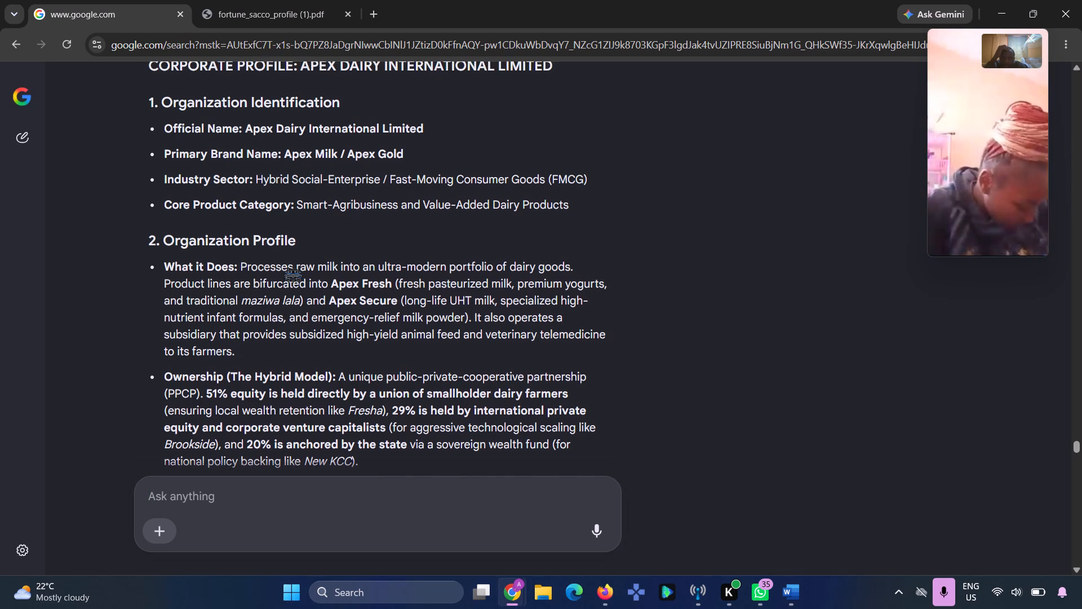
pyautogui.scroll(4, 289, 268)
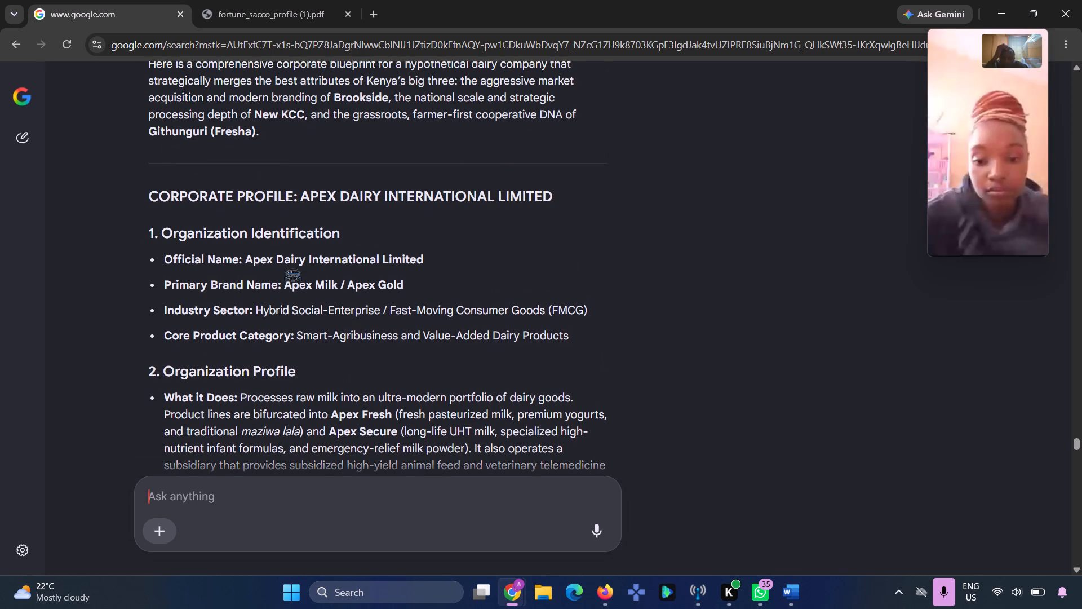
pyautogui.scroll(2, 289, 268)
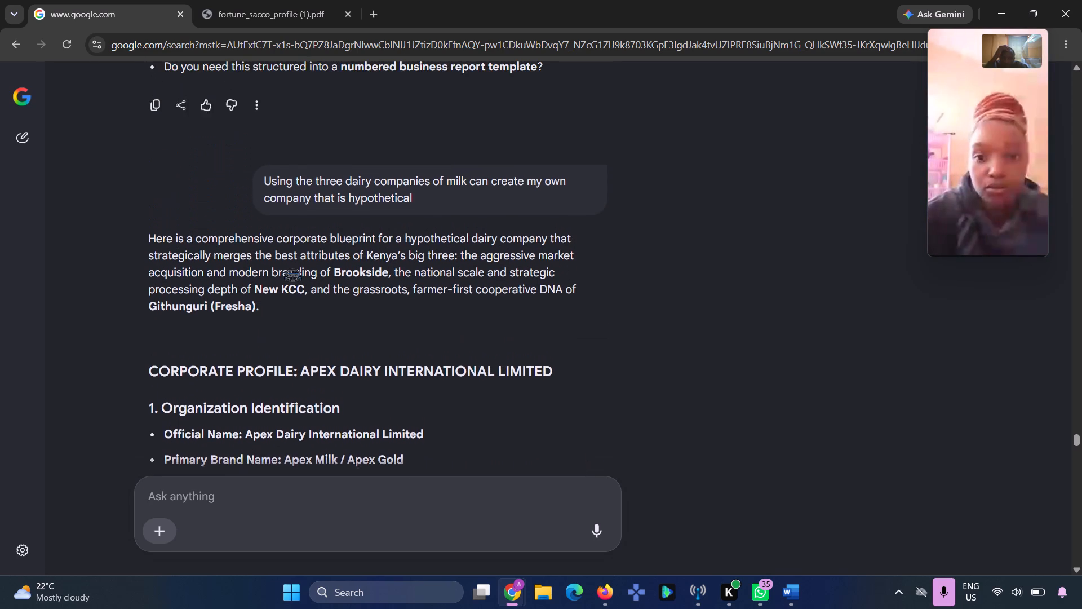
pyautogui.scroll(3, 289, 268)
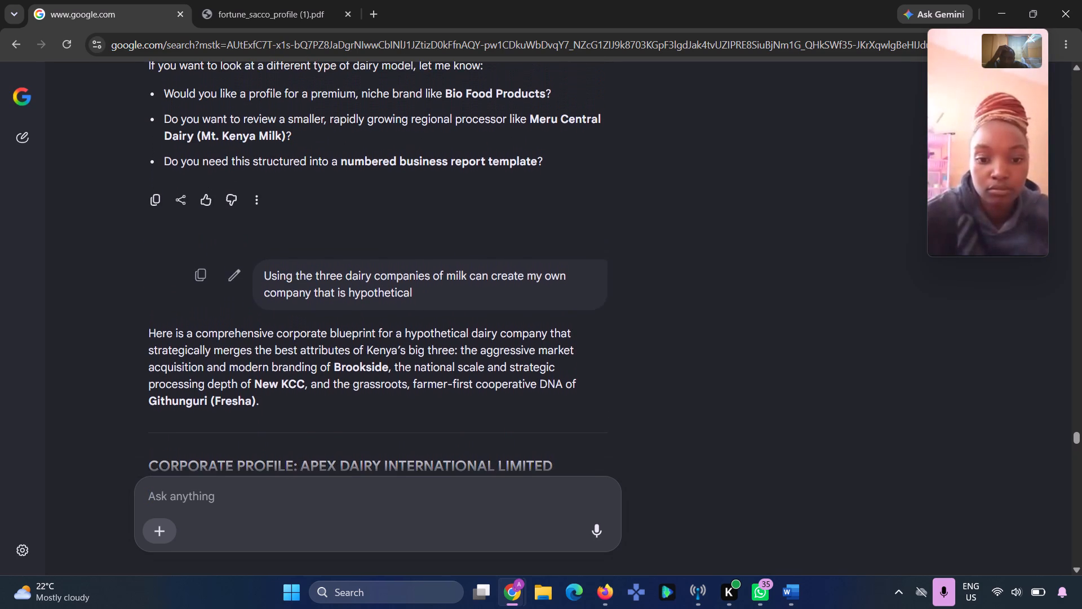
pyautogui.scroll(1, 289, 268)
pyautogui.scroll(-2, 289, 268)
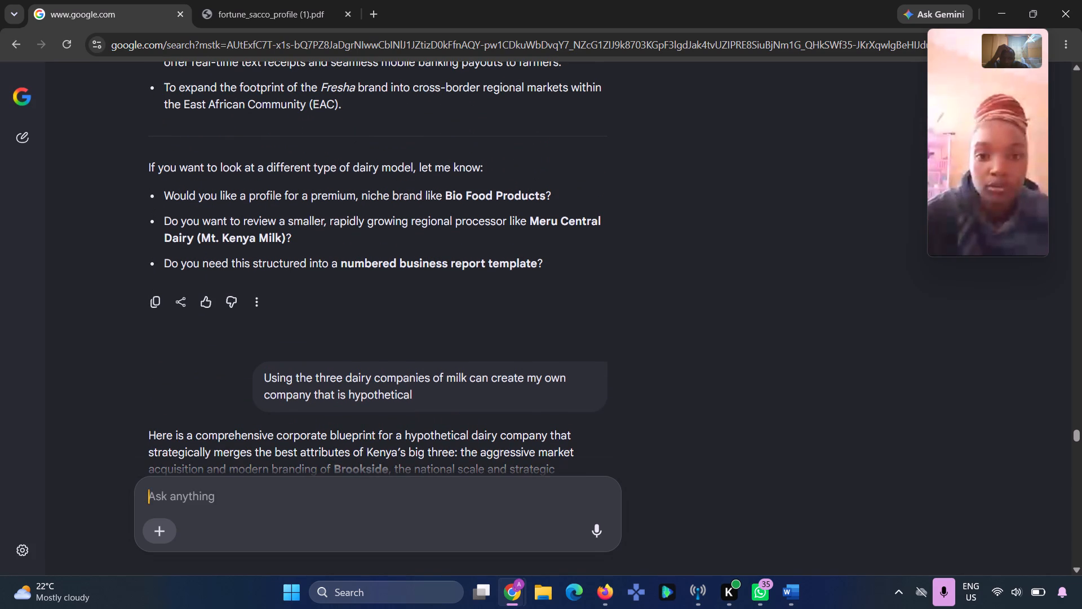
pyautogui.scroll(-1, 289, 268)
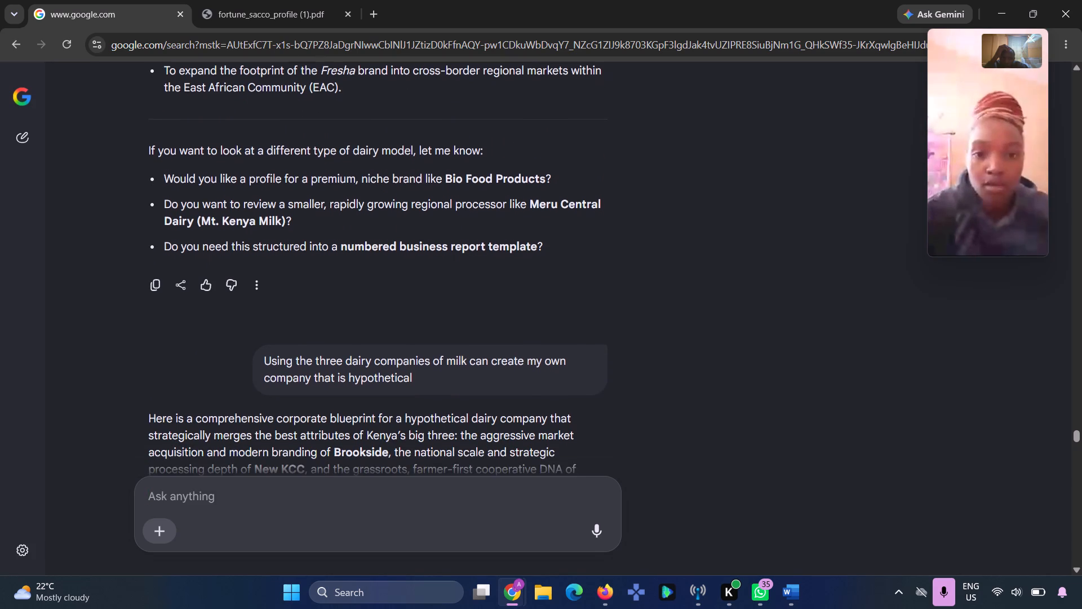
pyautogui.scroll(-2, 289, 268)
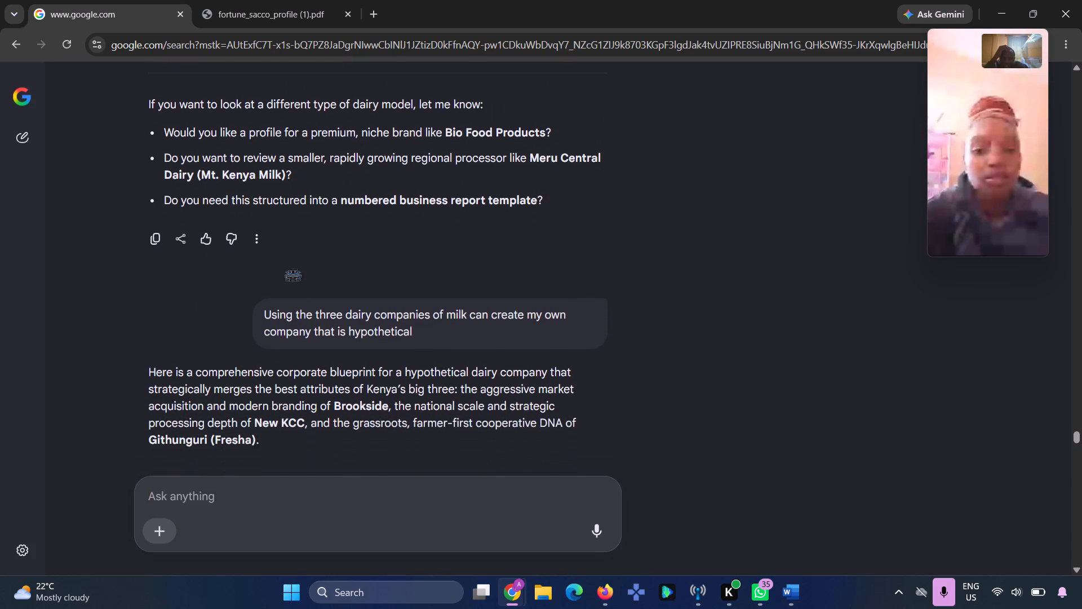
pyautogui.scroll(-2, 289, 268)
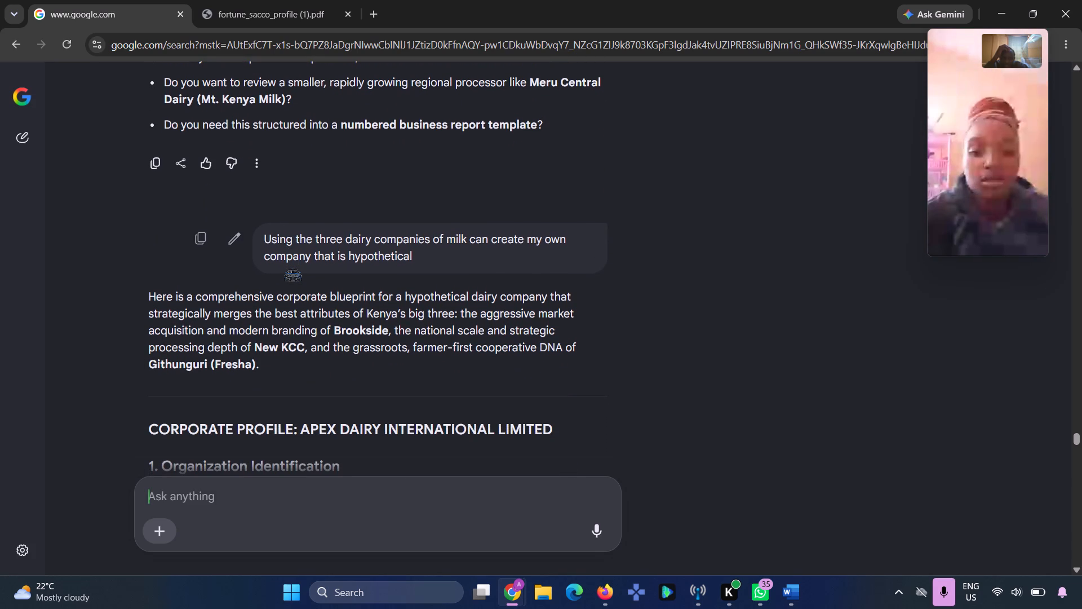
pyautogui.scroll(-2, 289, 268)
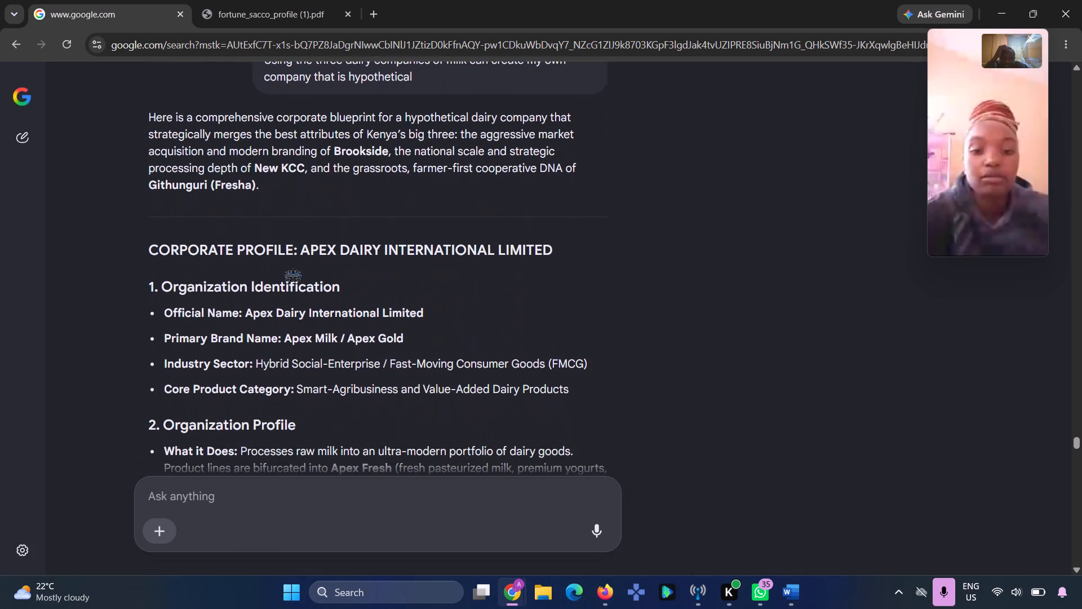
pyautogui.scroll(-1, 289, 268)
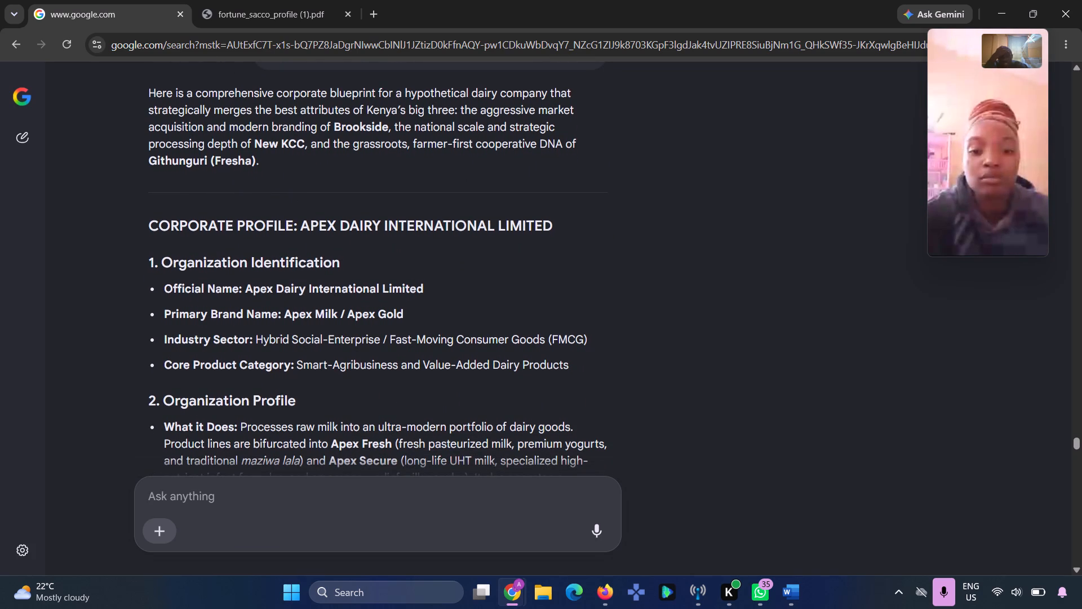
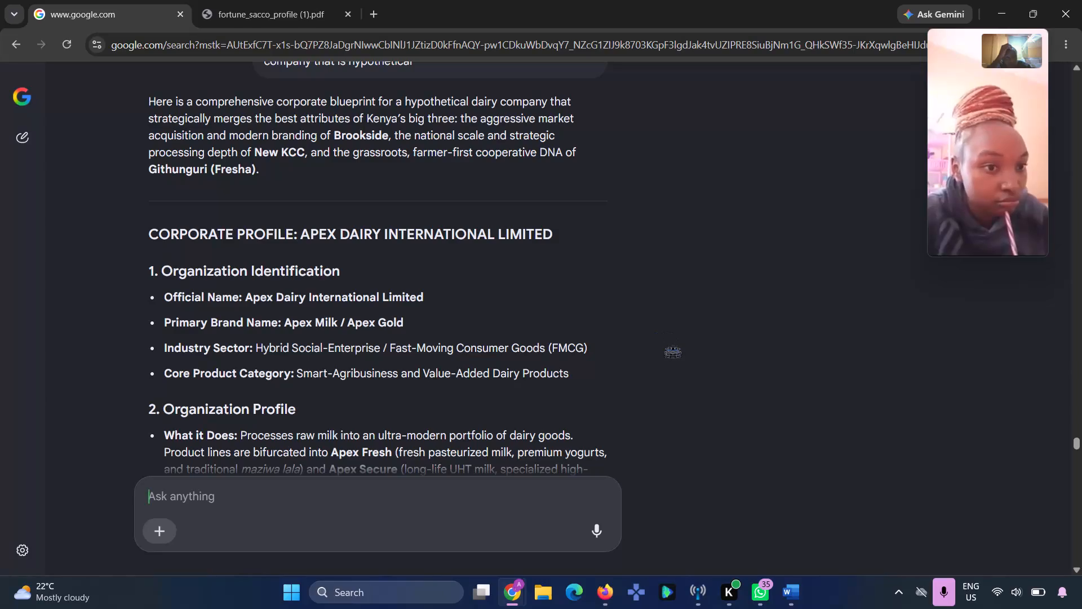
# Read the Apex Dairy Organization Profile section, covering what the company does, its ownership, history, location, customers and stakeholders.
pyautogui.scroll(-1, 668, 345)
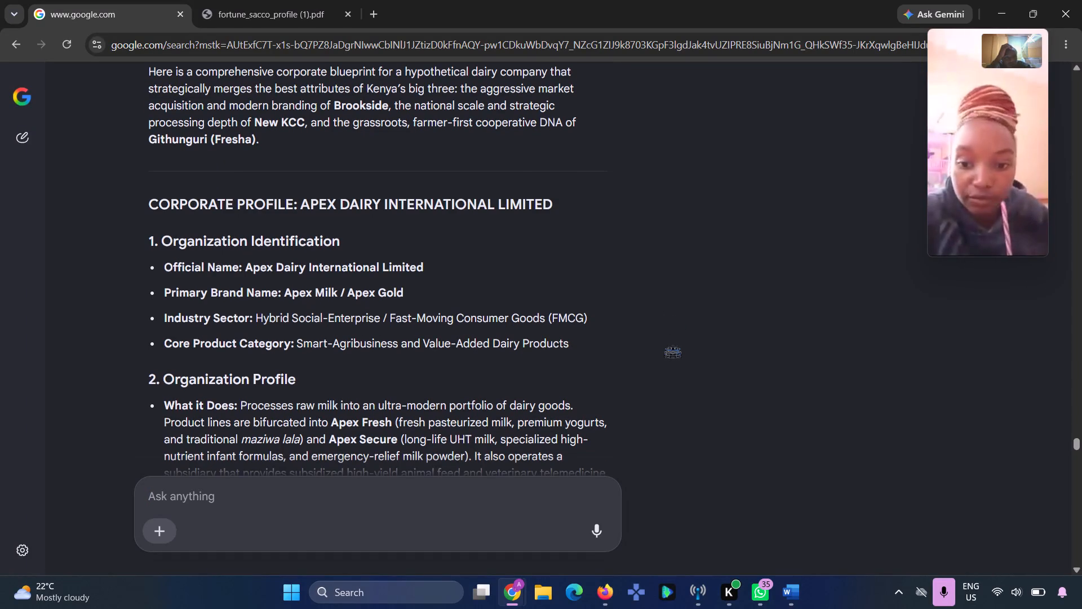
pyautogui.scroll(-3, 668, 345)
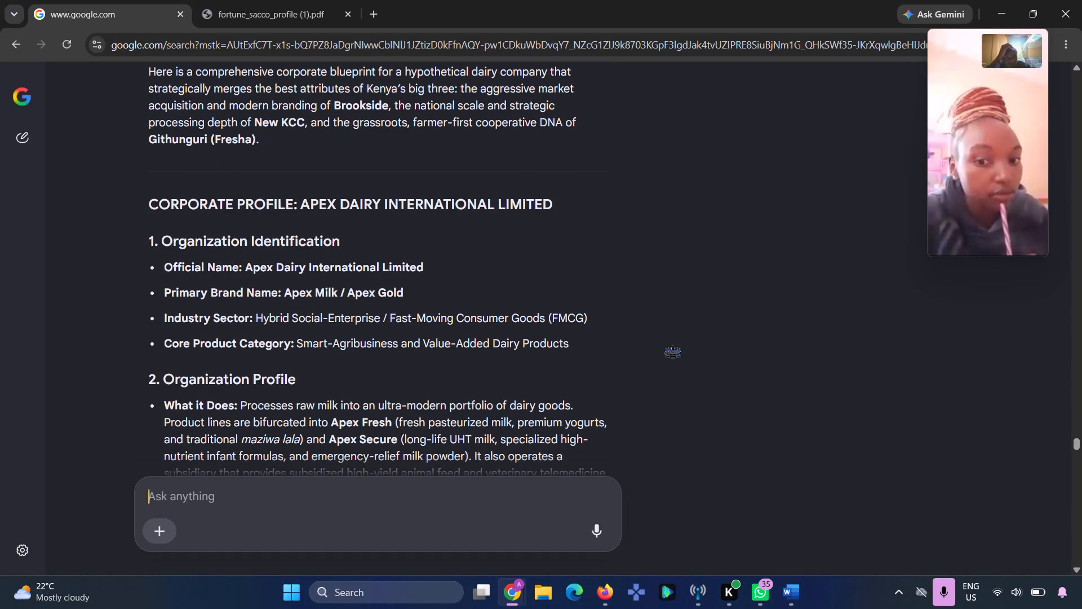
pyautogui.scroll(-2, 668, 345)
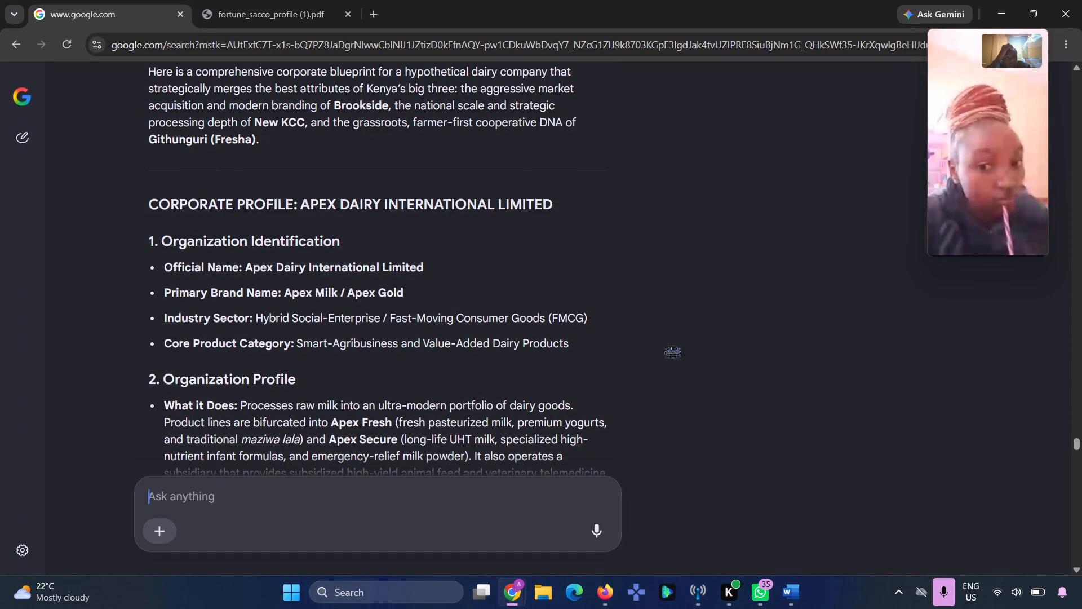
pyautogui.scroll(-3, 668, 345)
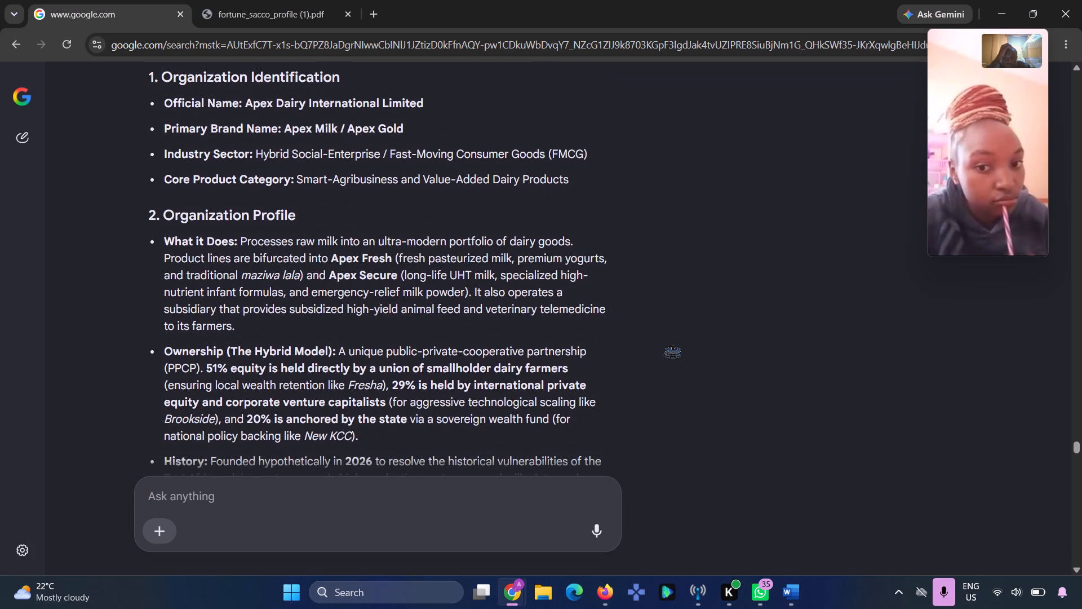
pyautogui.scroll(-2, 668, 345)
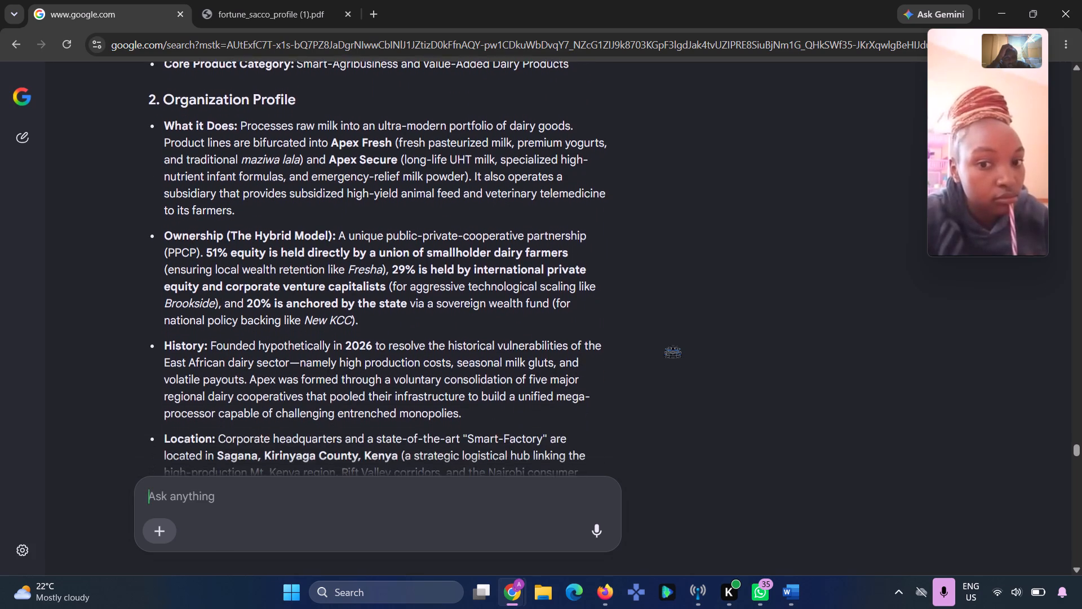
pyautogui.scroll(-2, 668, 345)
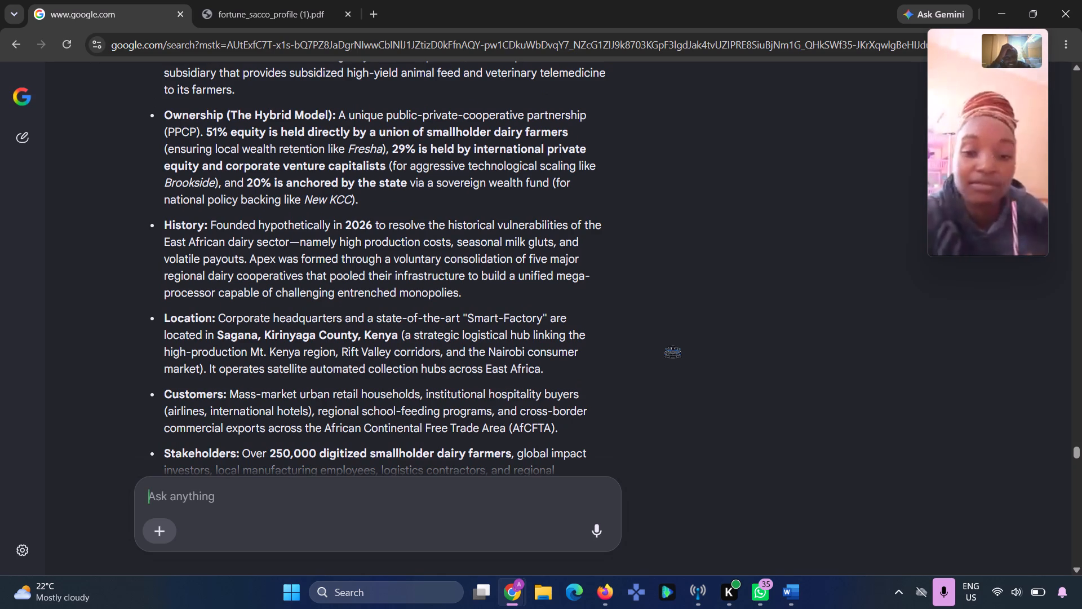
pyautogui.scroll(1, 668, 345)
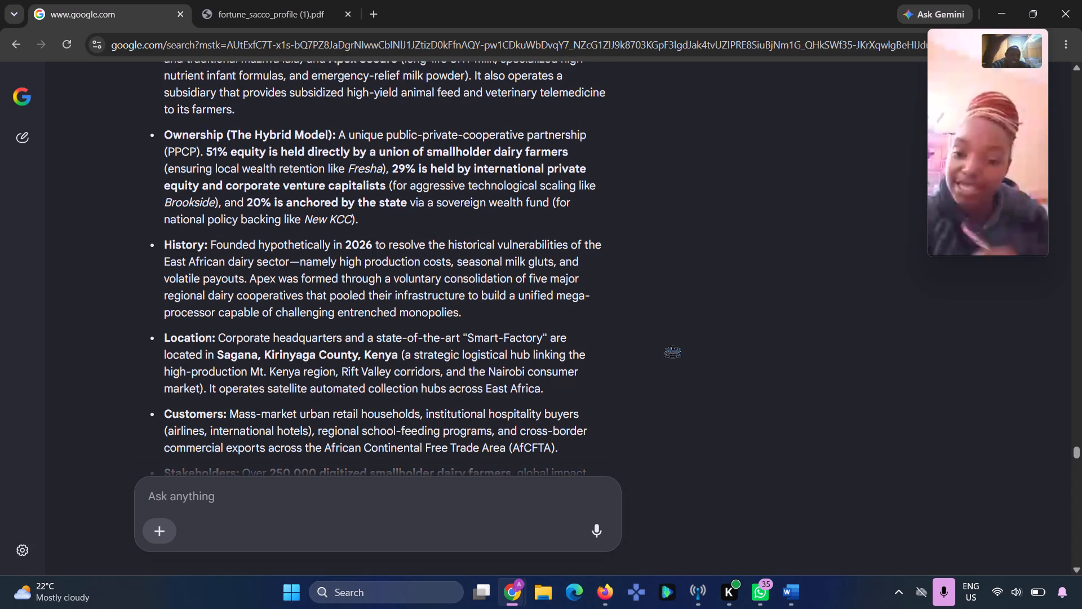
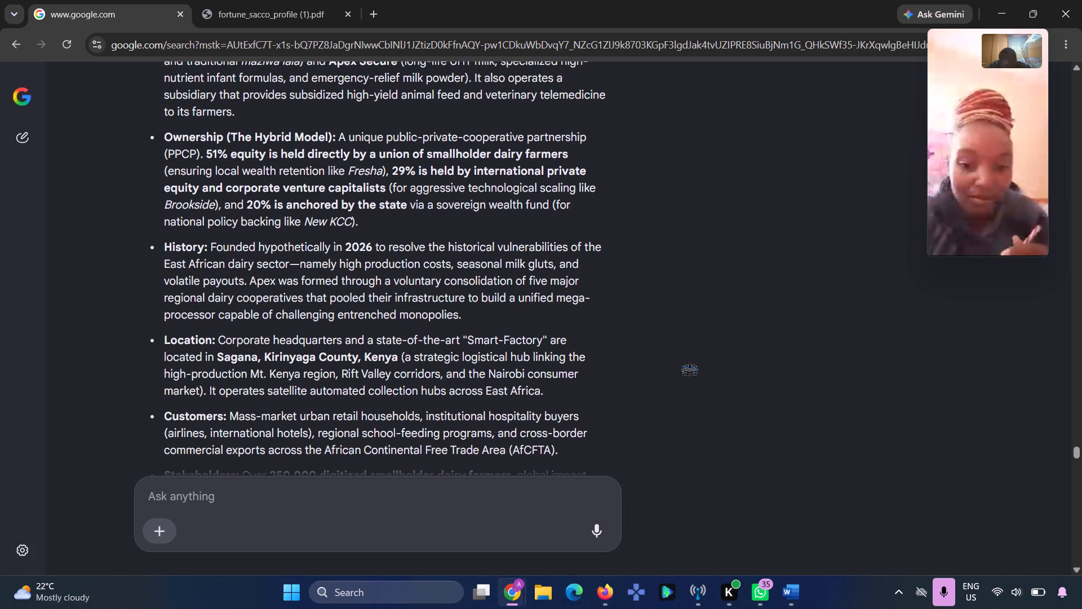
# Look at the title styling on the first page of the Fortune Sacco profile PDF in the browser.
pyautogui.click(796, 582)
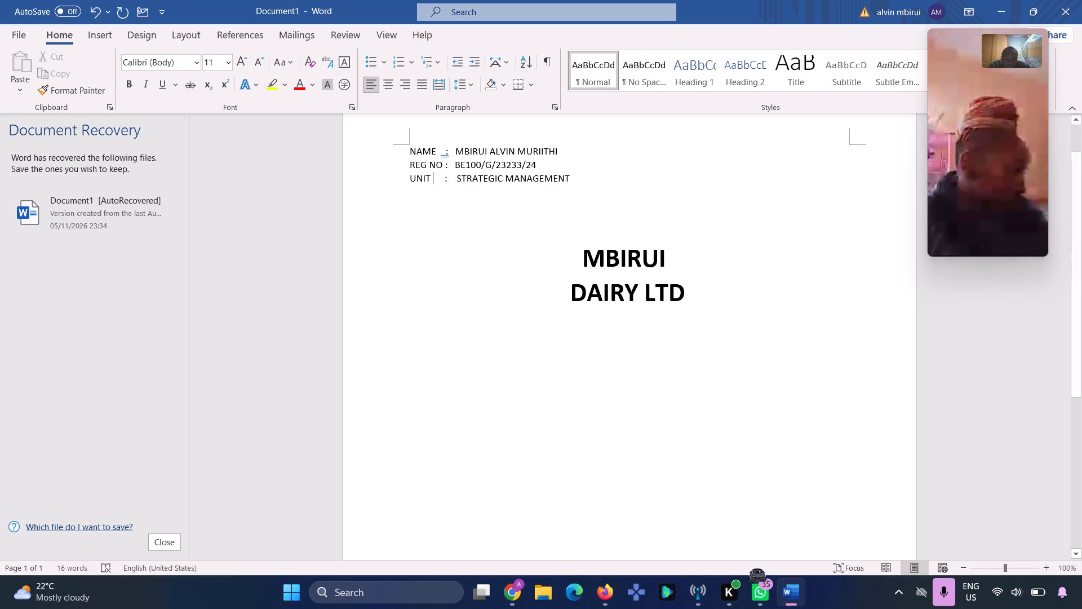
pyautogui.click(509, 591)
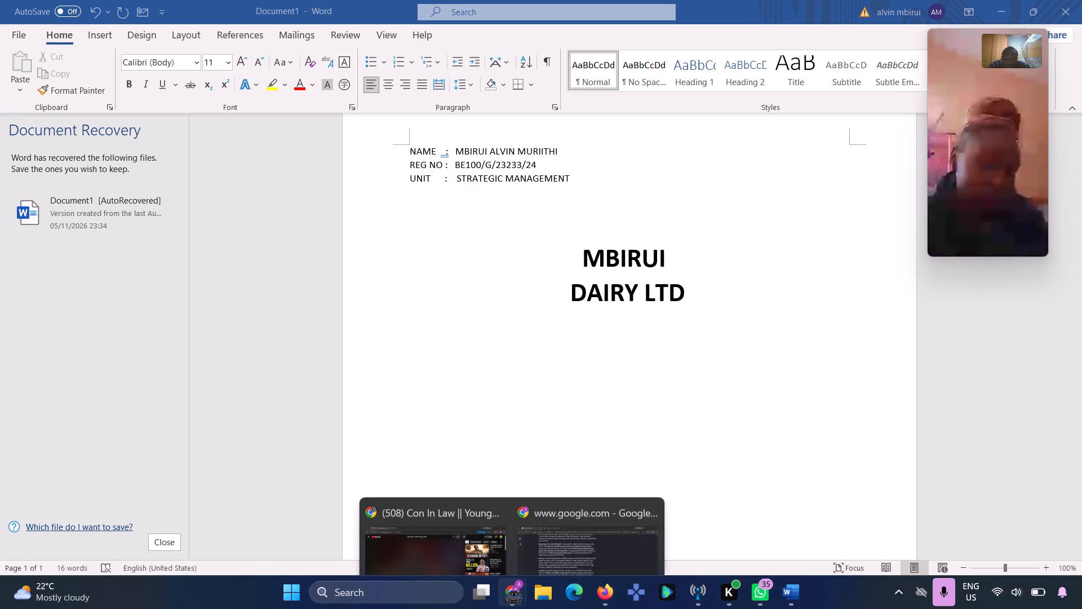
pyautogui.click(552, 518)
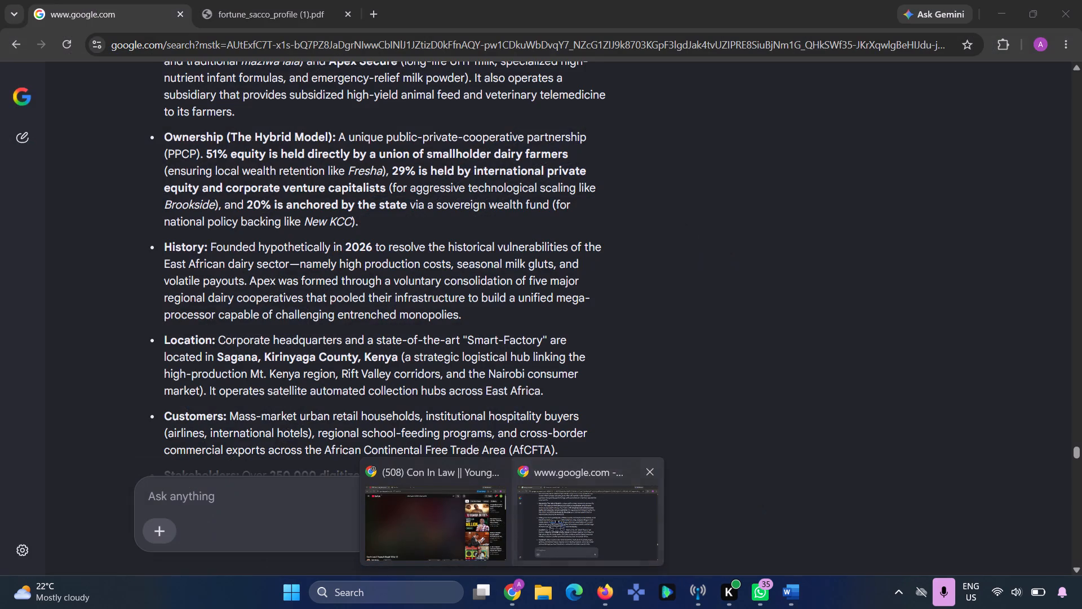
pyautogui.click(300, 21)
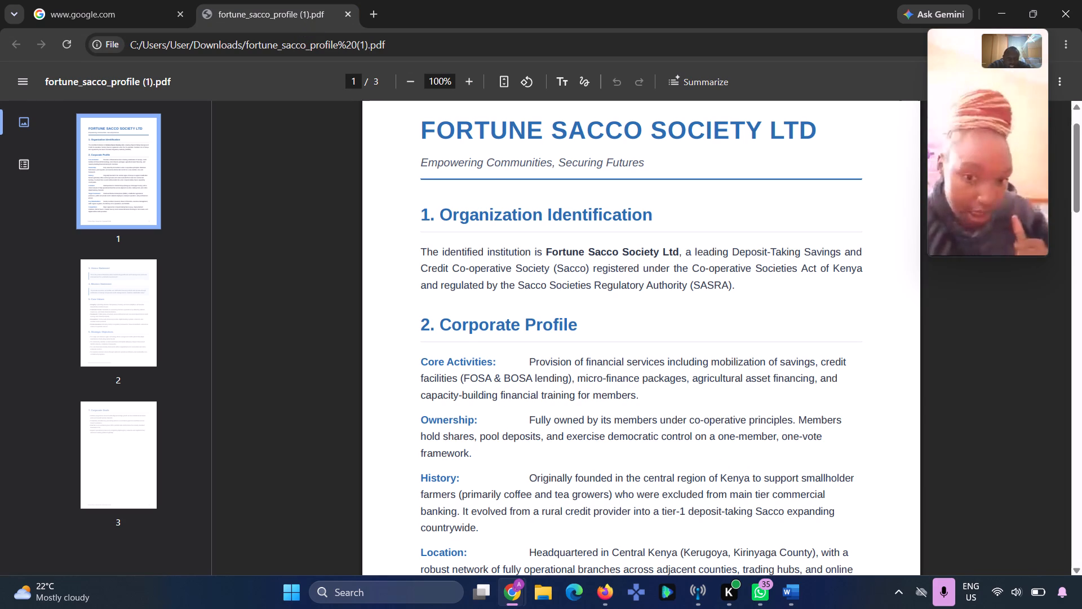
# Switch to the Word document and colour the MBIRUI DAIRY LTD title theme blue.
pyautogui.click(796, 590)
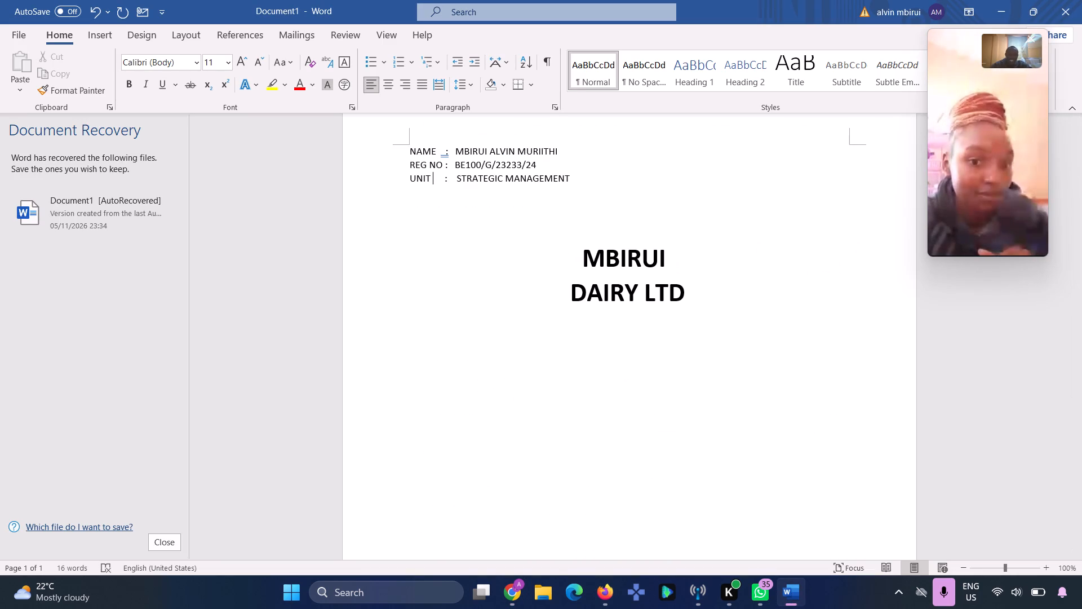
pyautogui.click(685, 280)
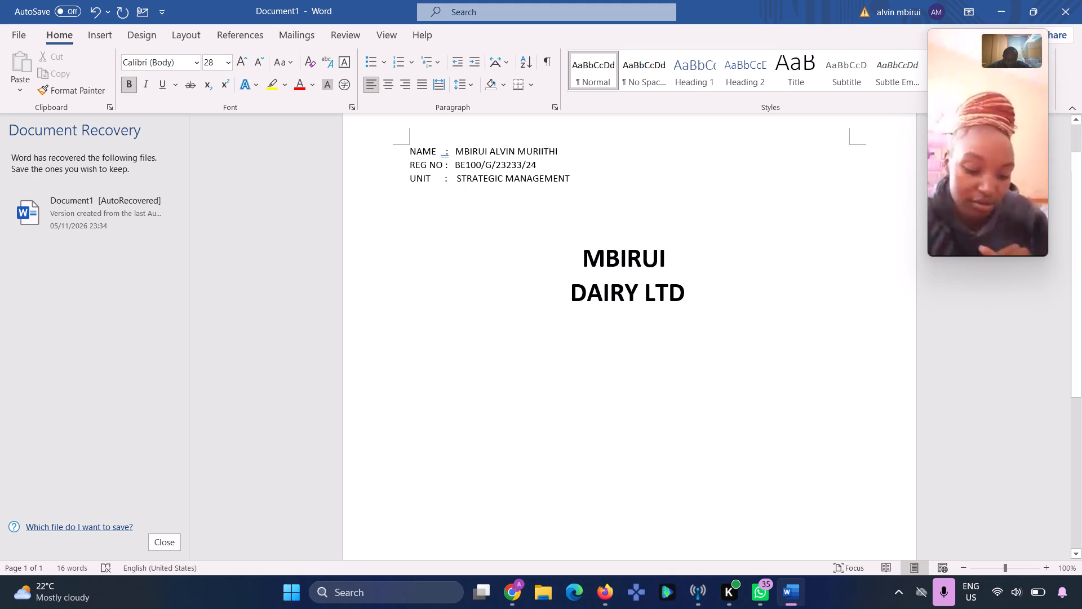
pyautogui.moveTo(685, 285); pyautogui.dragTo(611, 264)
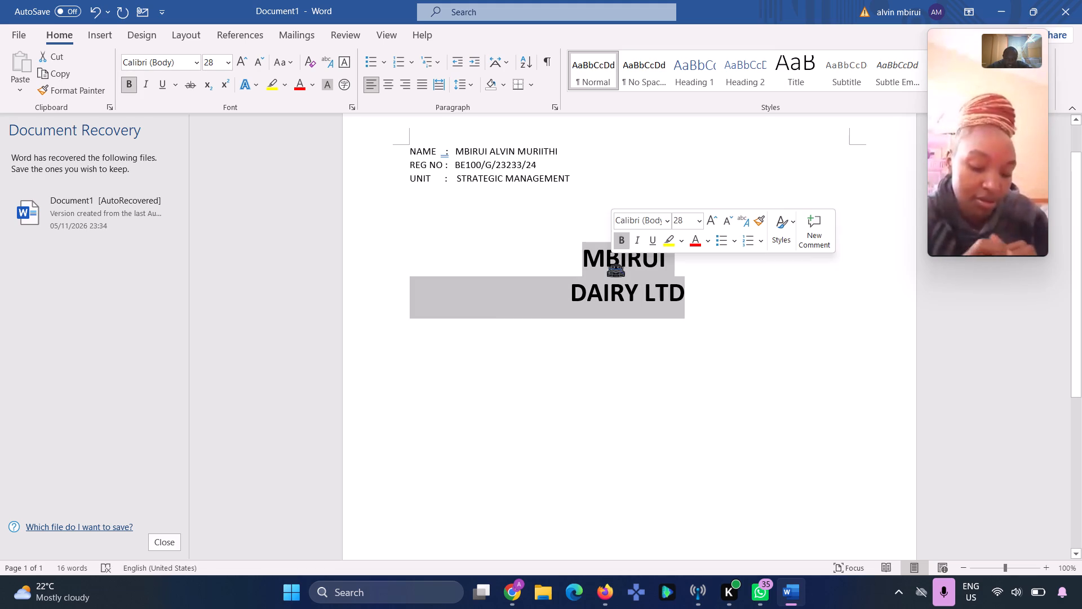
pyautogui.click(705, 242)
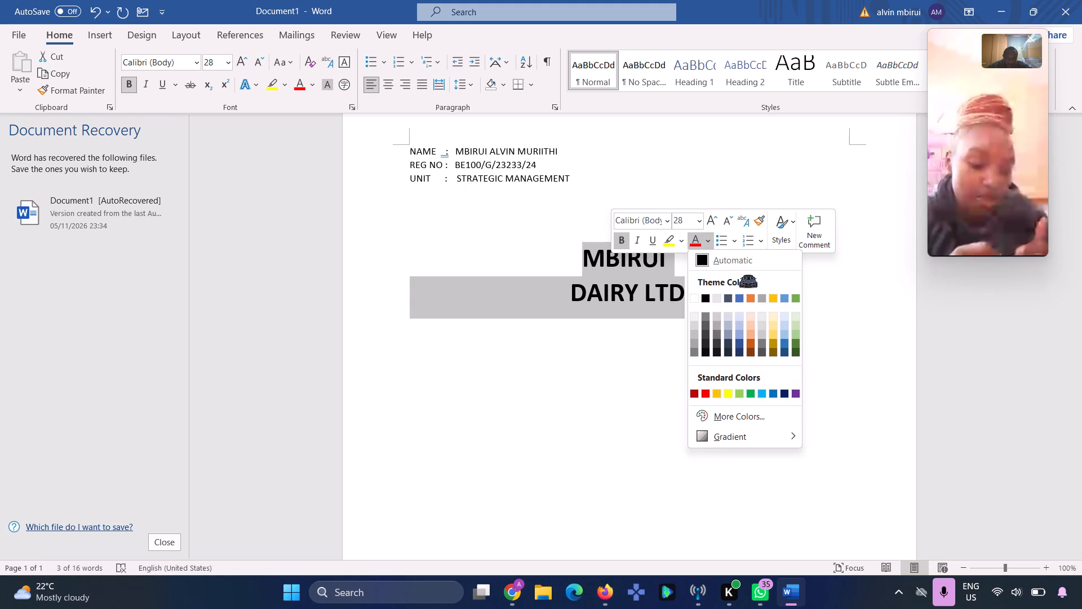
pyautogui.click(740, 294)
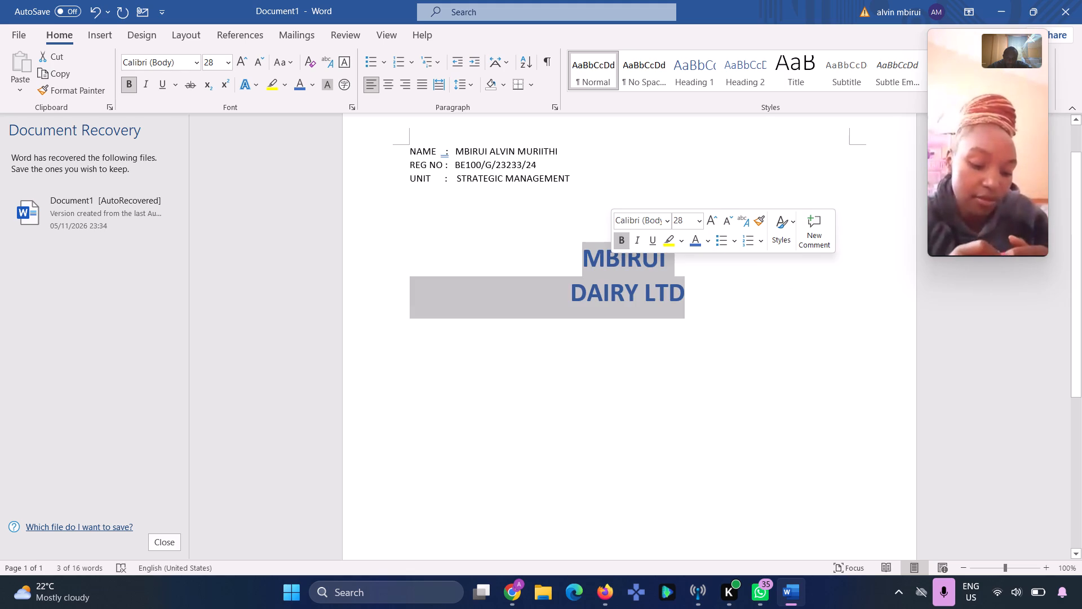
pyautogui.click(736, 311)
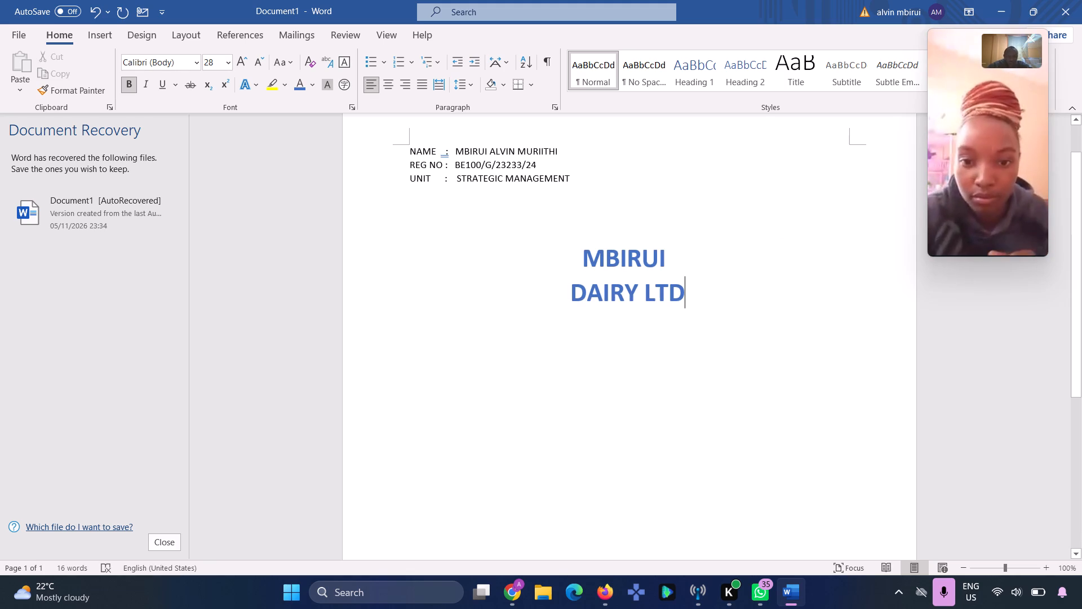
# Add a new empty line beneath the DAIRY LTD title line and set its font size to 11.
pyautogui.click(423, 332)
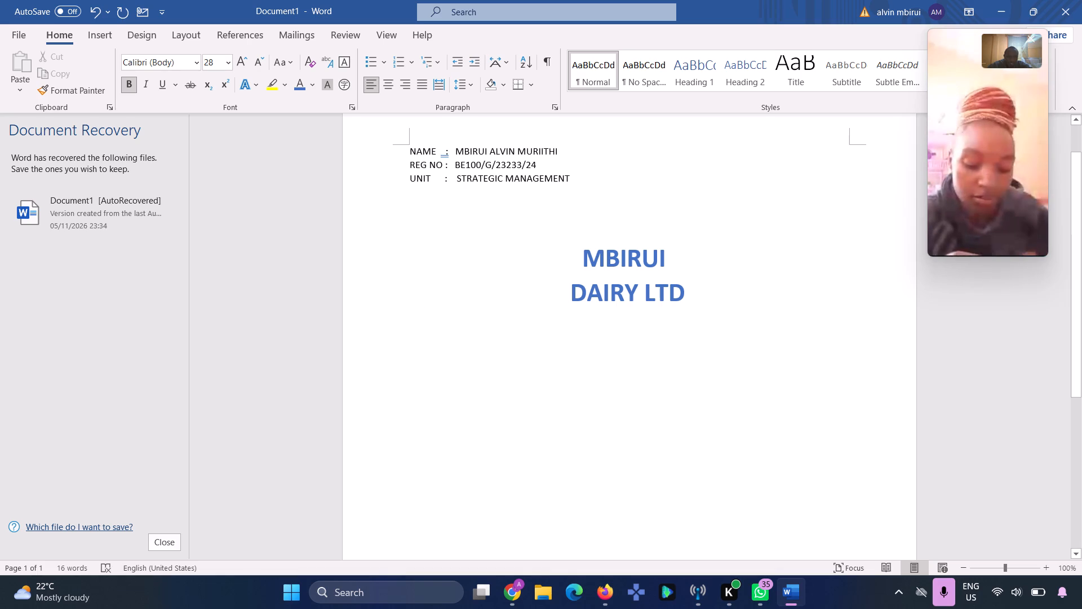
pyautogui.click(700, 299)
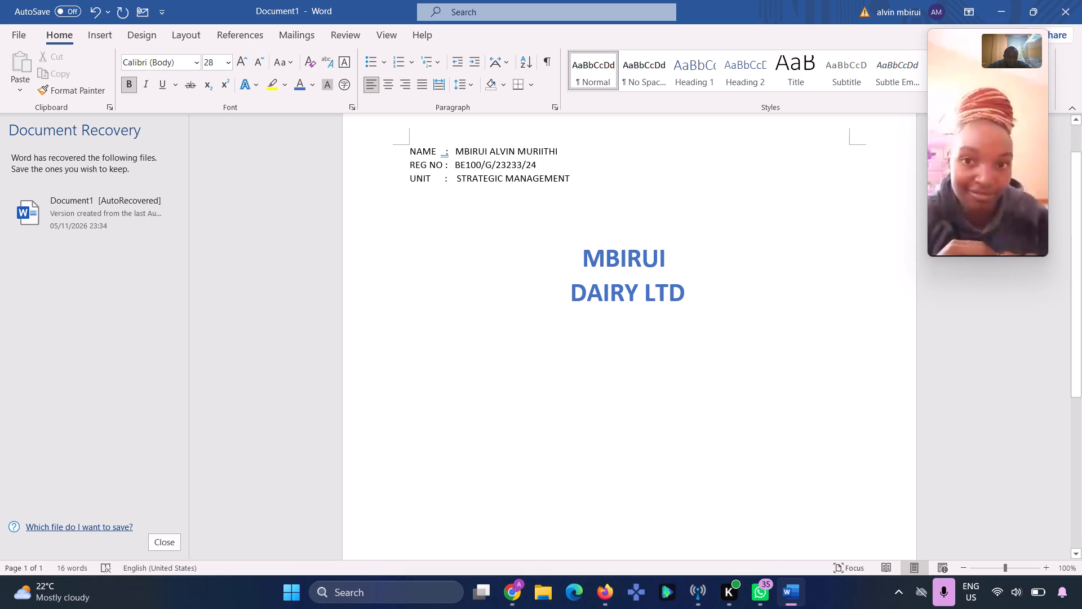
pyautogui.hotkey('shift', 'Return')
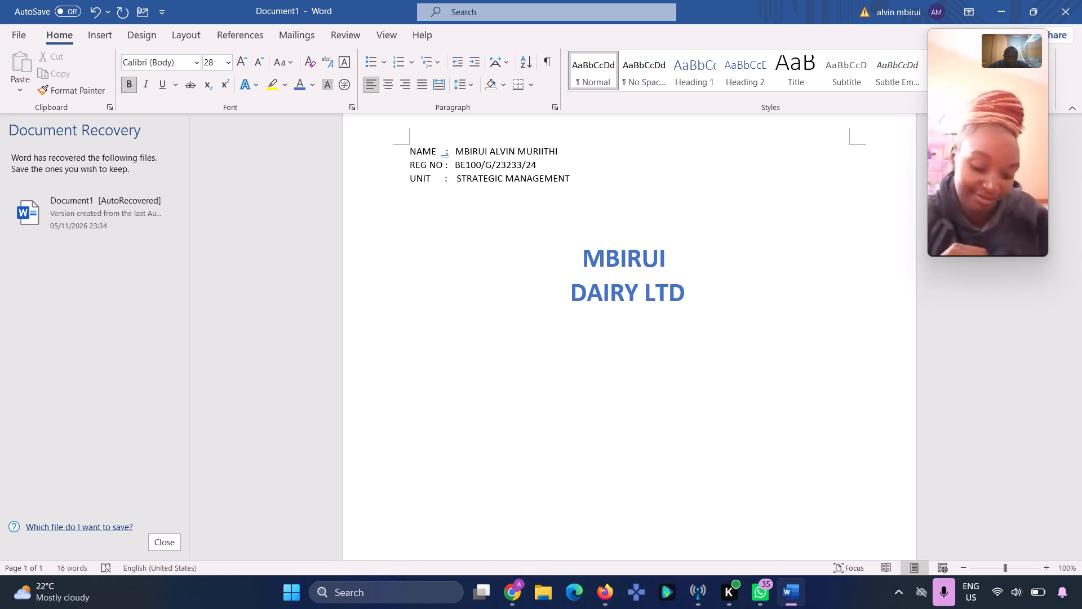
pyautogui.press('j')
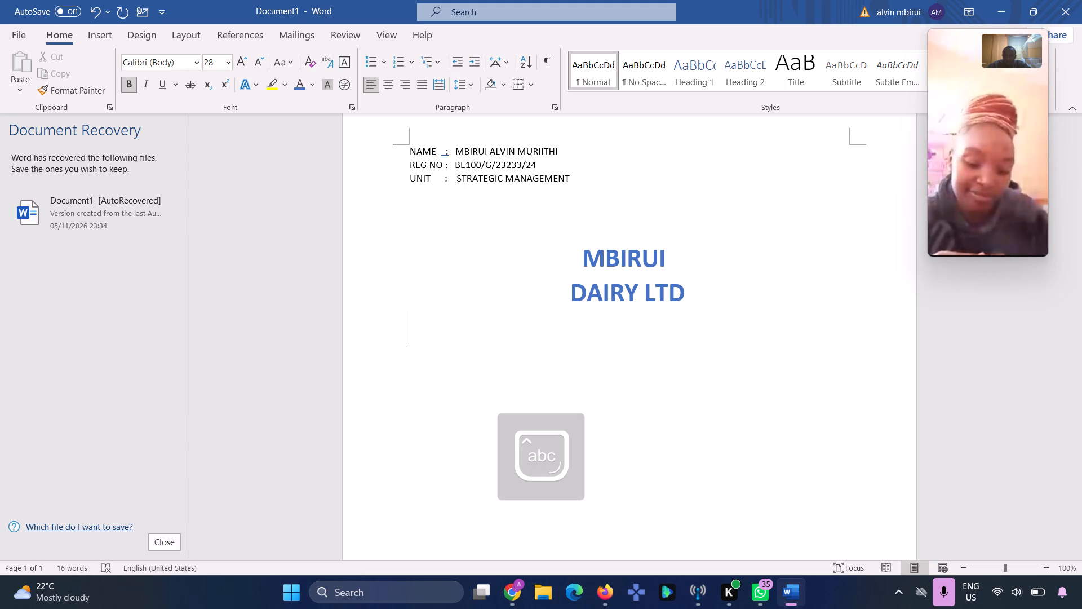
pyautogui.press('BackSpace')
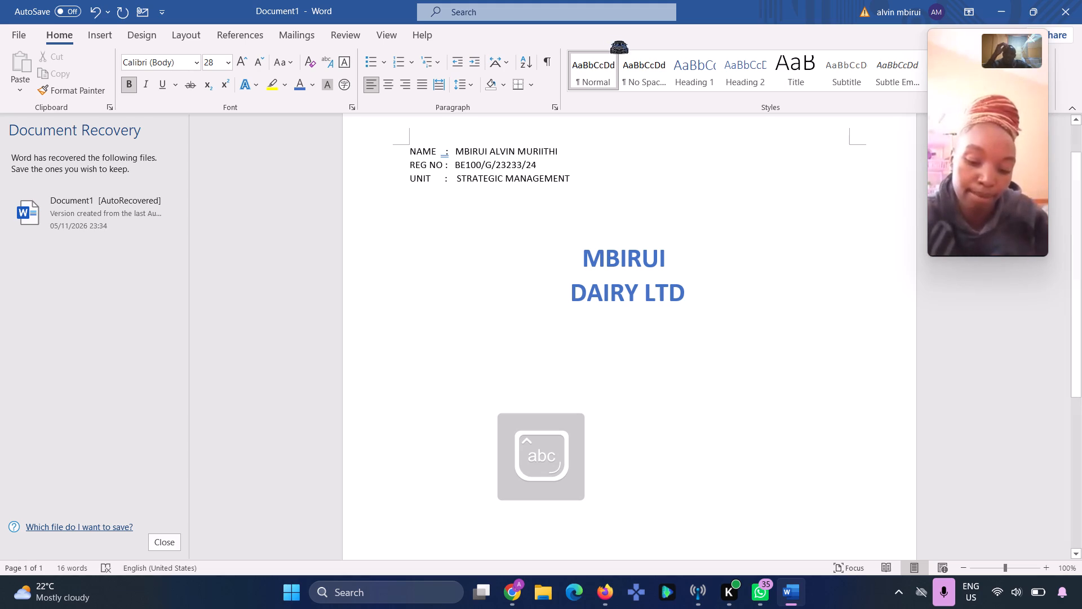
pyautogui.click(228, 61)
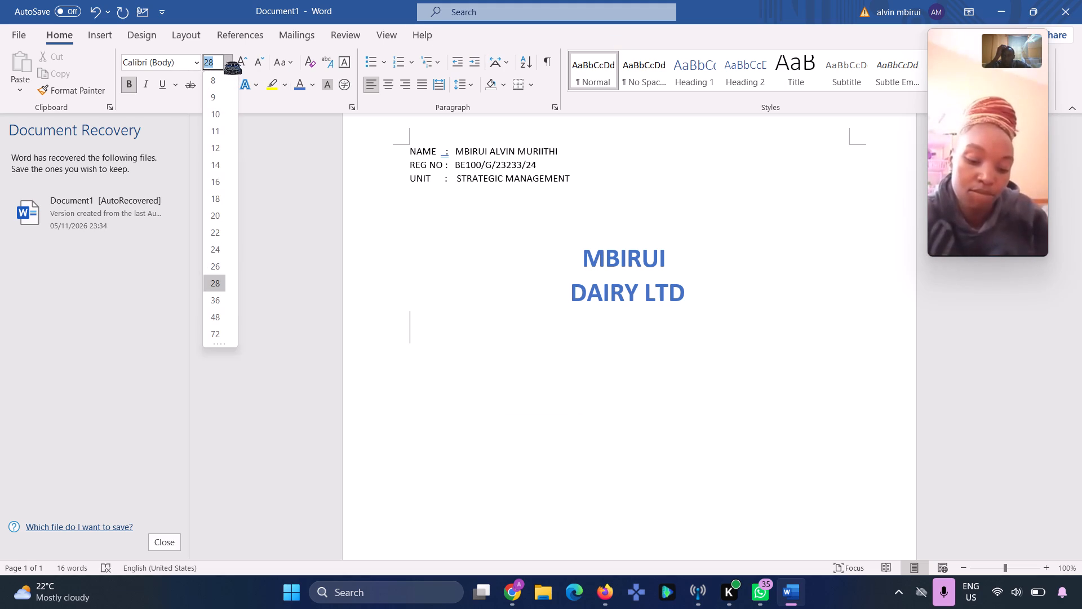
pyautogui.click(223, 130)
pyautogui.click(423, 332)
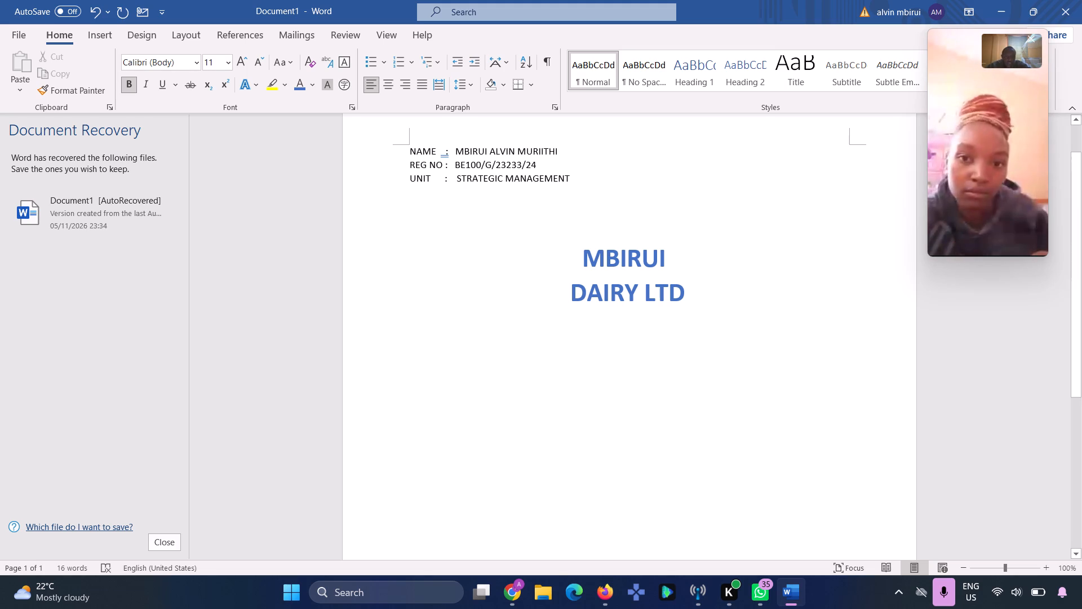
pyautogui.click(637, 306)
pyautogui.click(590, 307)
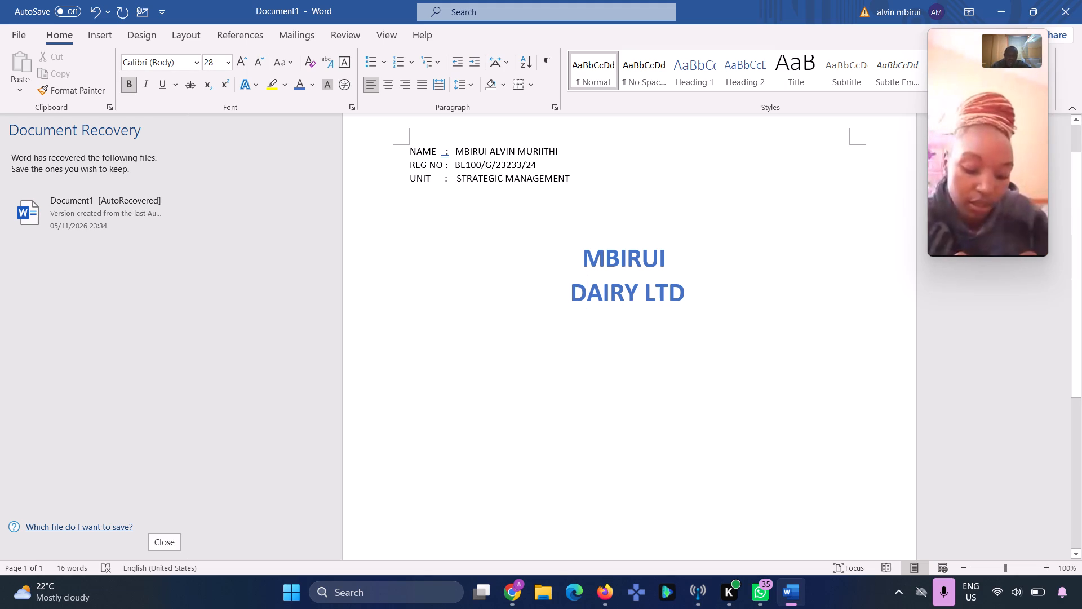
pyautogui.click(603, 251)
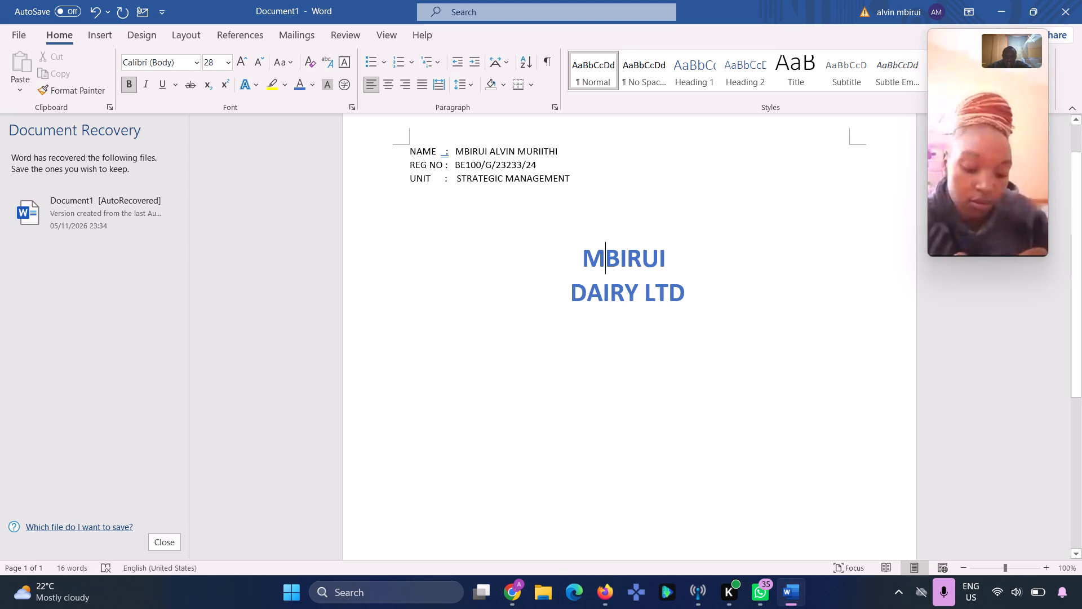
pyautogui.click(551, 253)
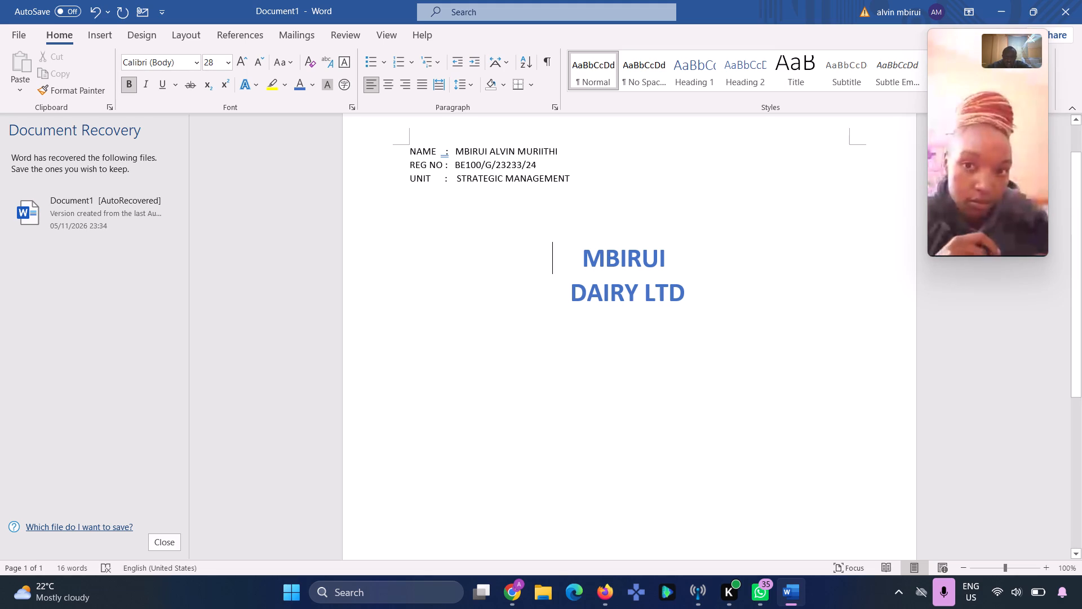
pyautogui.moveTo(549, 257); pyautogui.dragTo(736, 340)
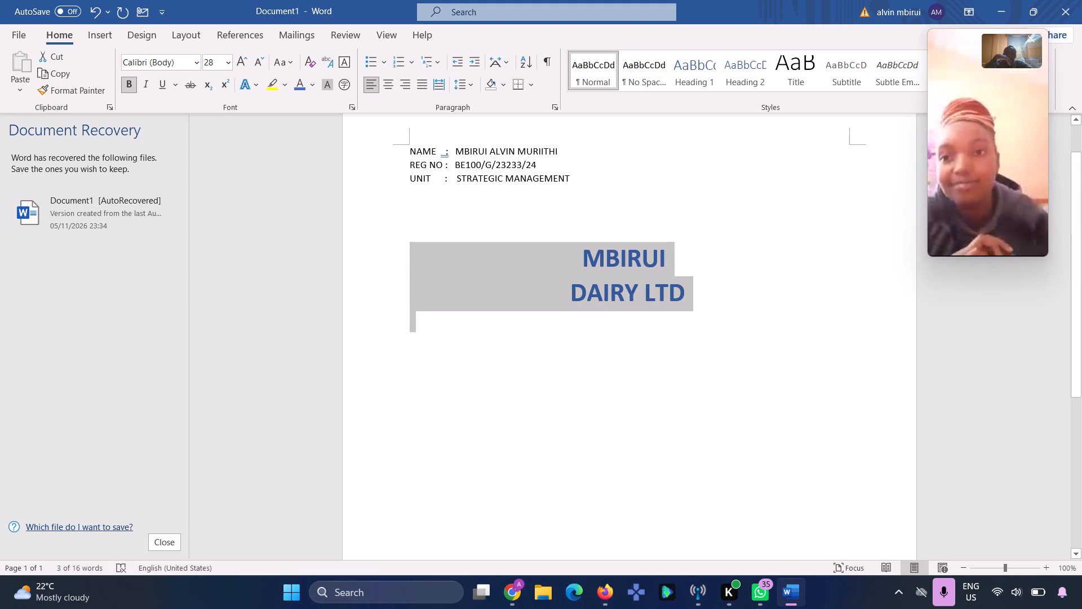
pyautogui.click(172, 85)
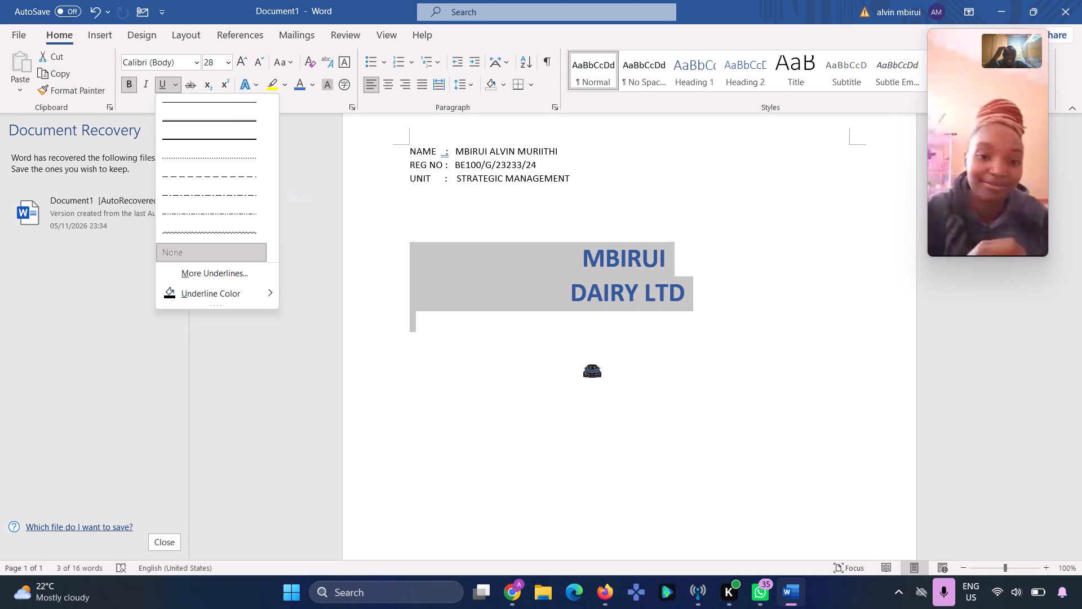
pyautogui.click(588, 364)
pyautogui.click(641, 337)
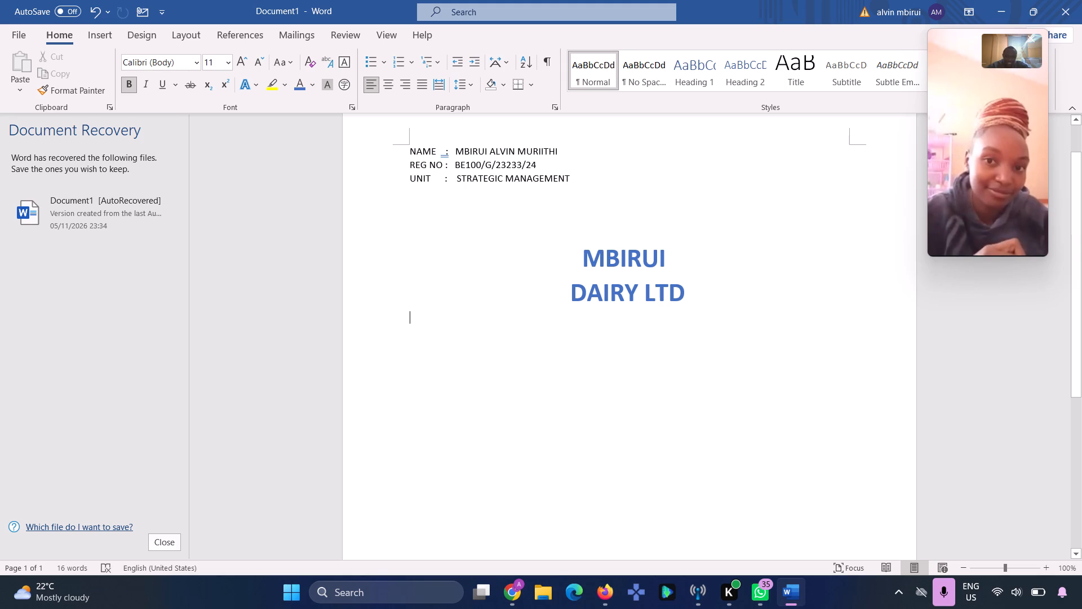
# Underline the whole DAIRY LTD title line, including the blank space before the words.
pyautogui.moveTo(681, 297); pyautogui.dragTo(575, 298)
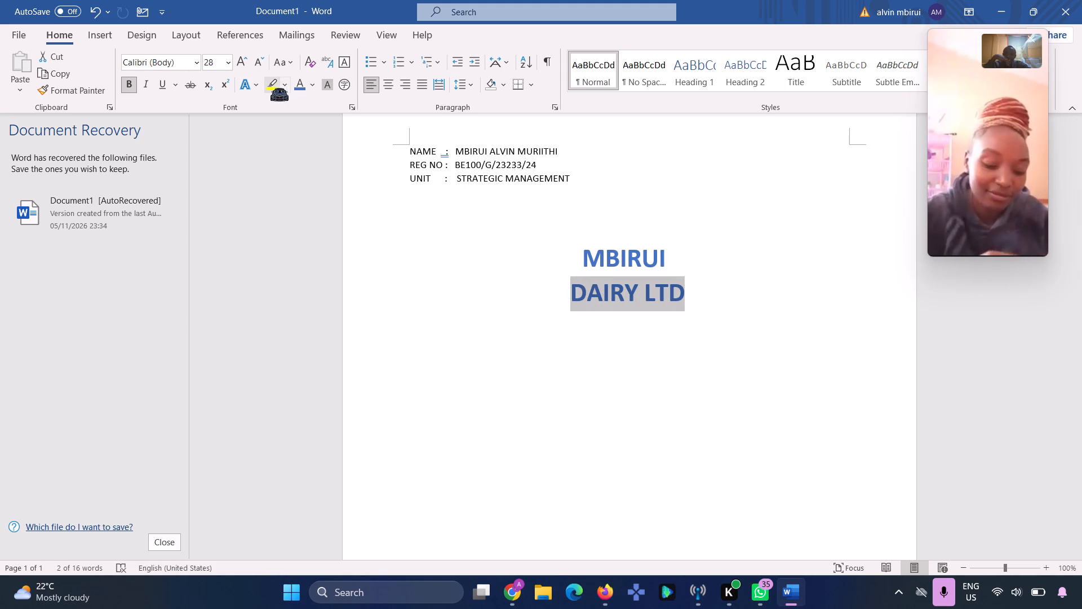
pyautogui.click(547, 307)
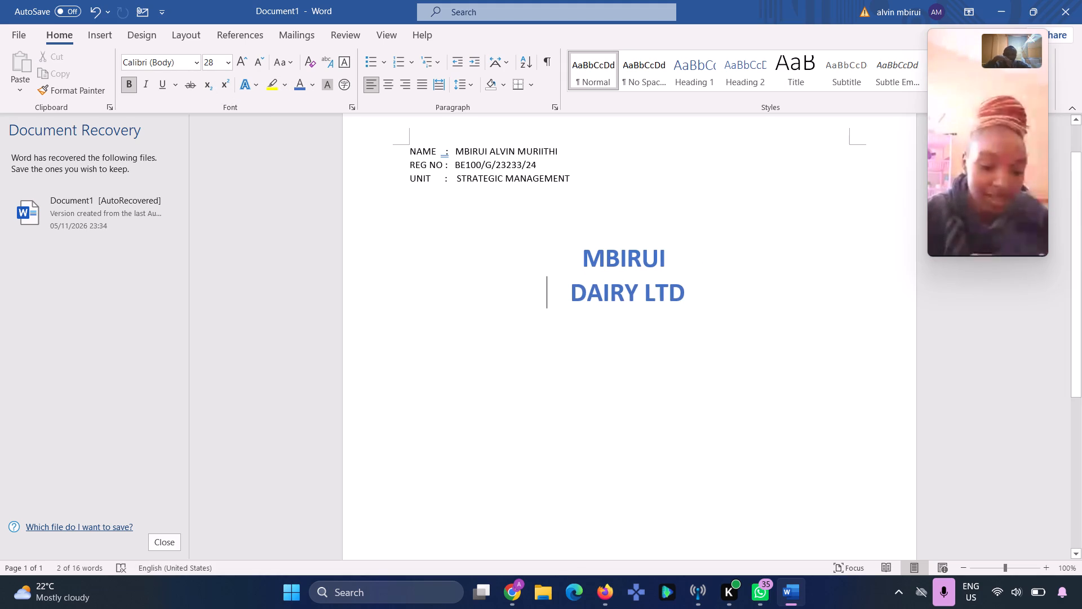
pyautogui.click(511, 306)
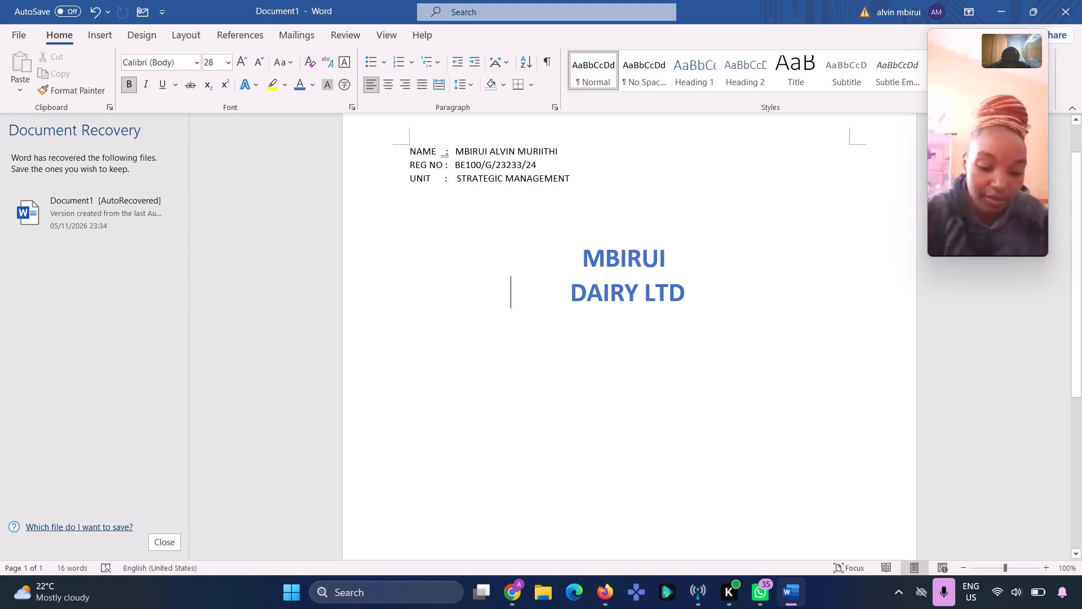
pyautogui.moveTo(508, 301); pyautogui.dragTo(719, 293)
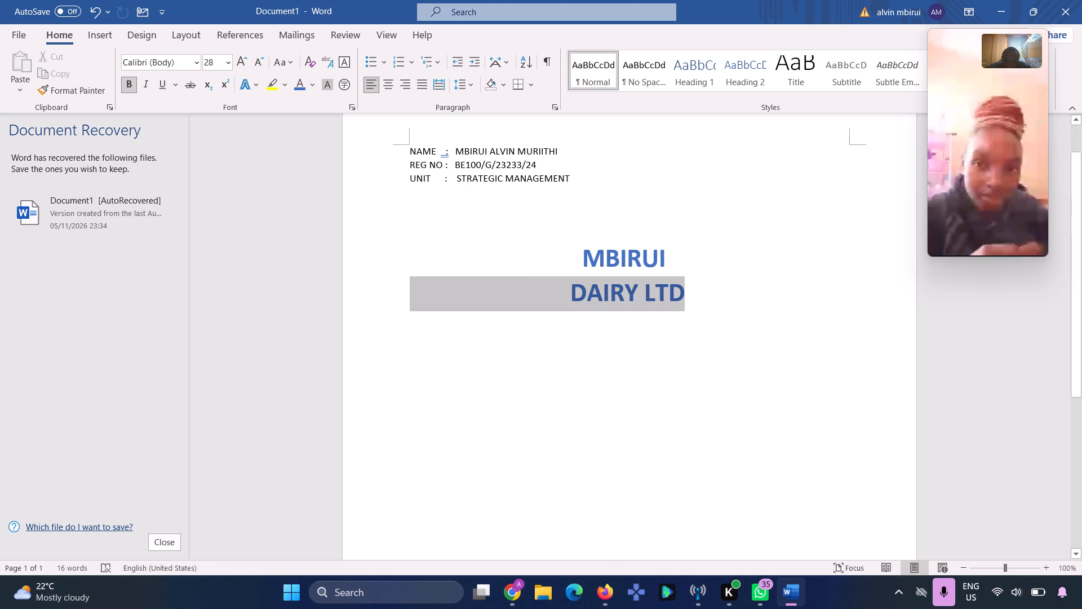
pyautogui.moveTo(719, 293); pyautogui.dragTo(830, 297)
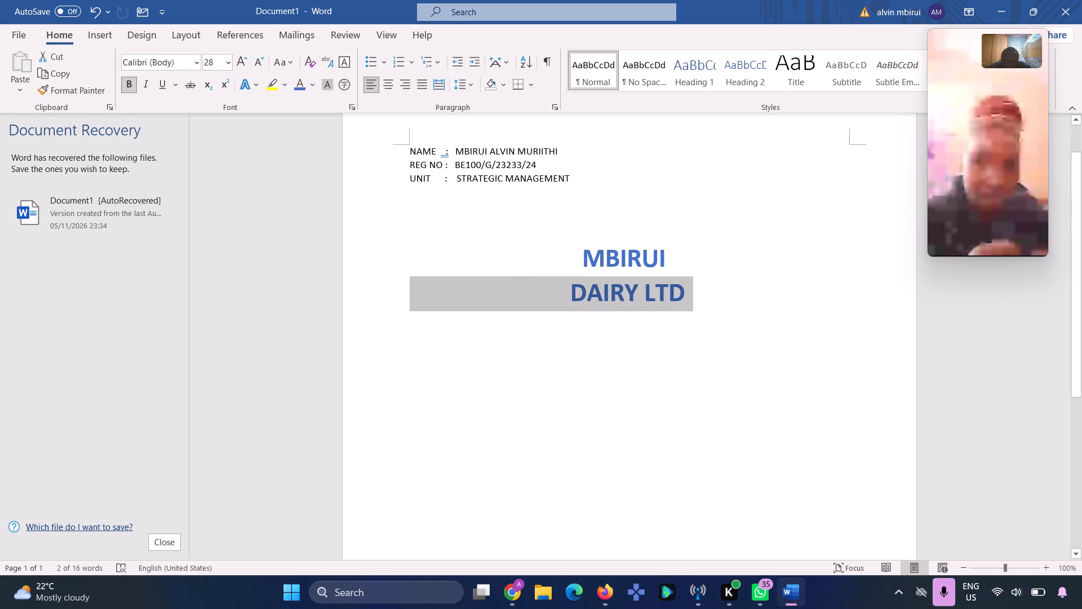
pyautogui.click(162, 92)
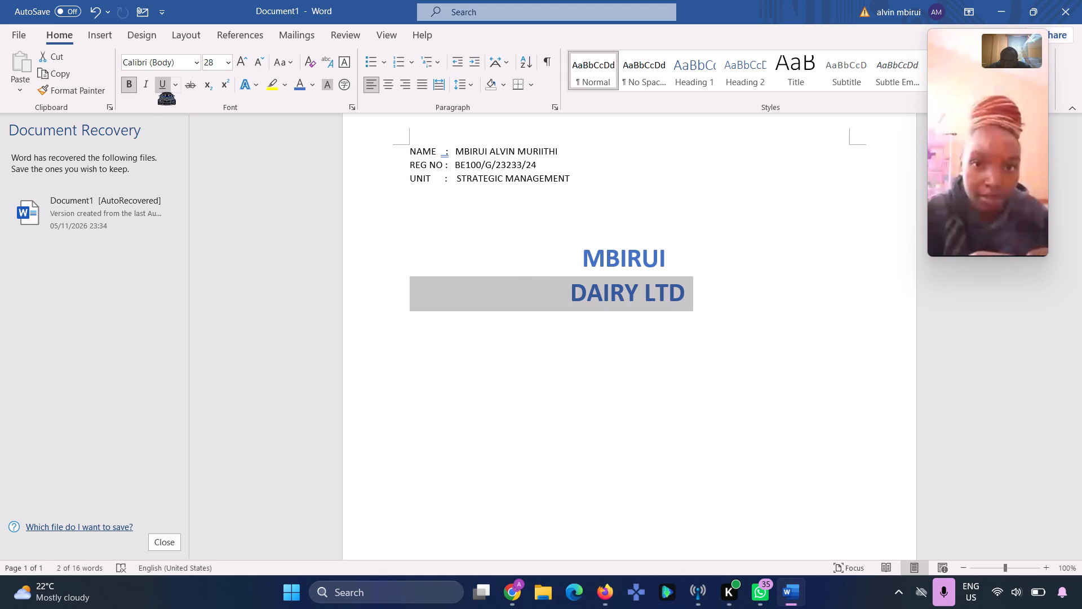
pyautogui.click(295, 210)
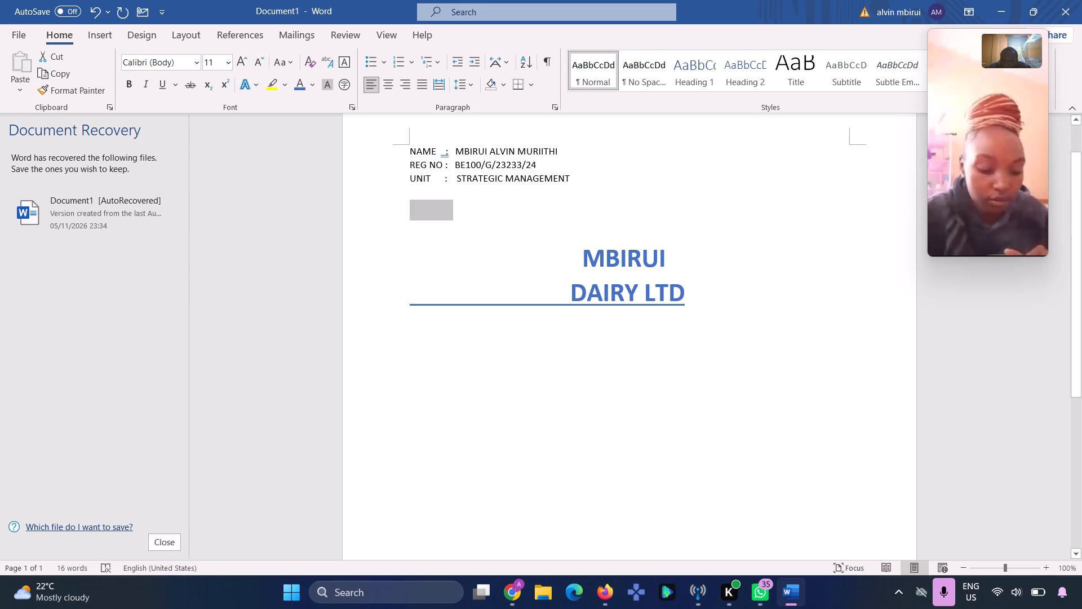
# Insert eleven spaces at the start of the underlined DAIRY LTD line.
pyautogui.click(406, 305)
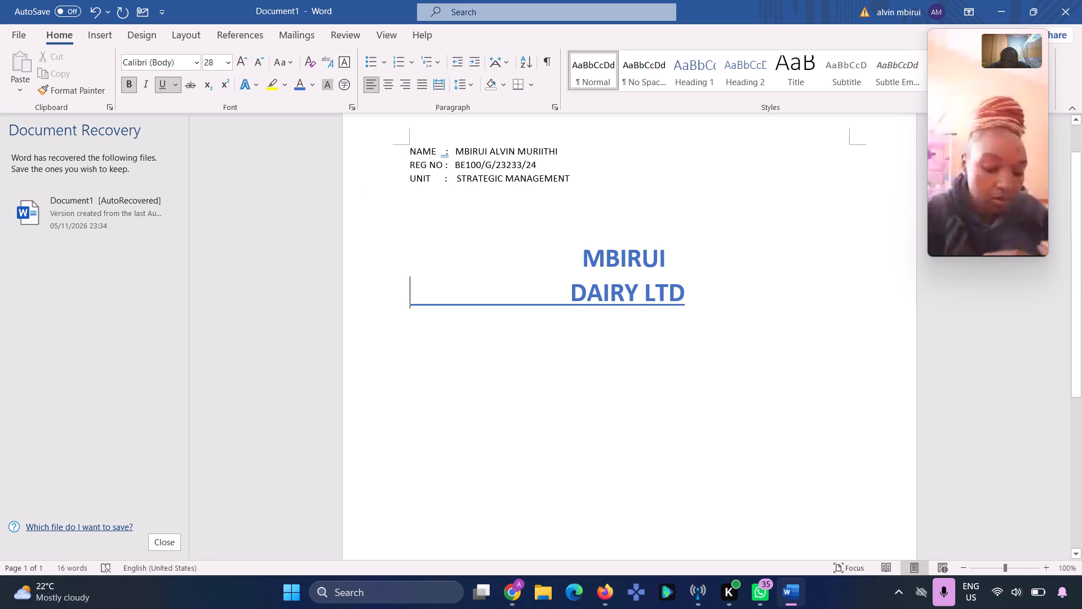
pyautogui.press('space')
pyautogui.press('space')
pyautogui.press('space')
pyautogui.press('space')
pyautogui.press('space')
pyautogui.press('space')
pyautogui.press('space')
pyautogui.press('space')
pyautogui.press('space')
pyautogui.press('space')
pyautogui.press('space')
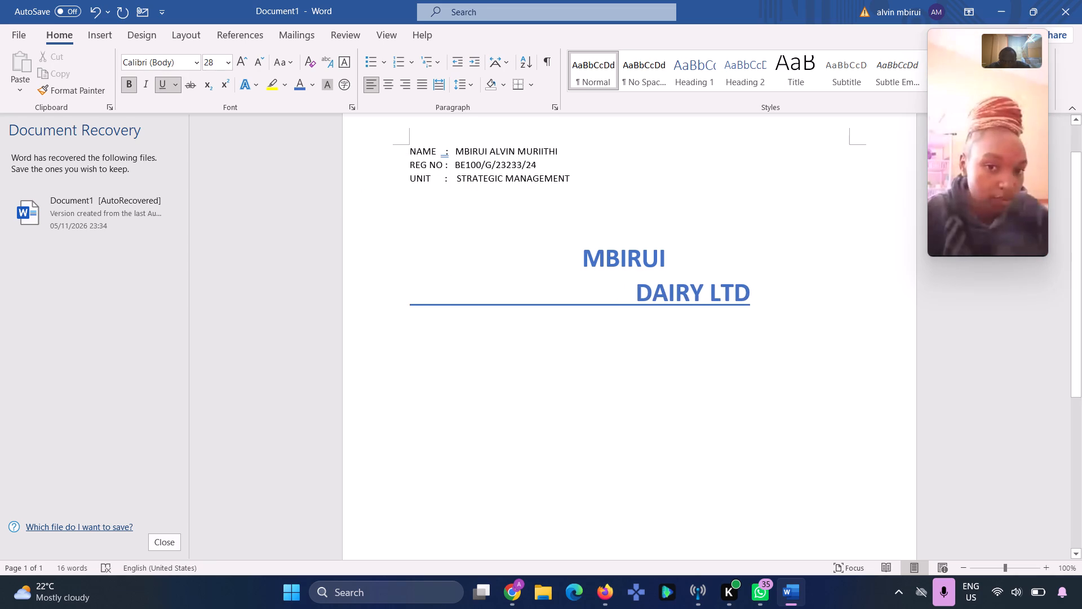
# Delete fourteen leading spaces from the DAIRY LTD line so that it ends level with MBIRUI above.
pyautogui.click(584, 253)
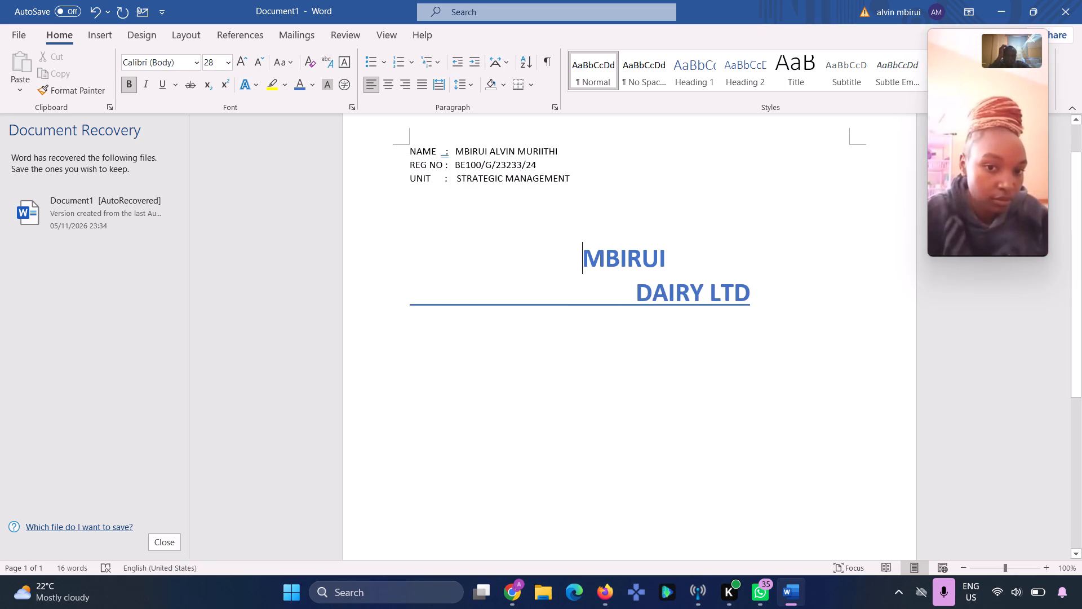
pyautogui.click(642, 293)
pyautogui.press('BackSpace')
pyautogui.press('BackSpace')
pyautogui.press('BackSpace')
pyautogui.press('BackSpace')
pyautogui.press('BackSpace')
pyautogui.press('BackSpace')
pyautogui.press('BackSpace')
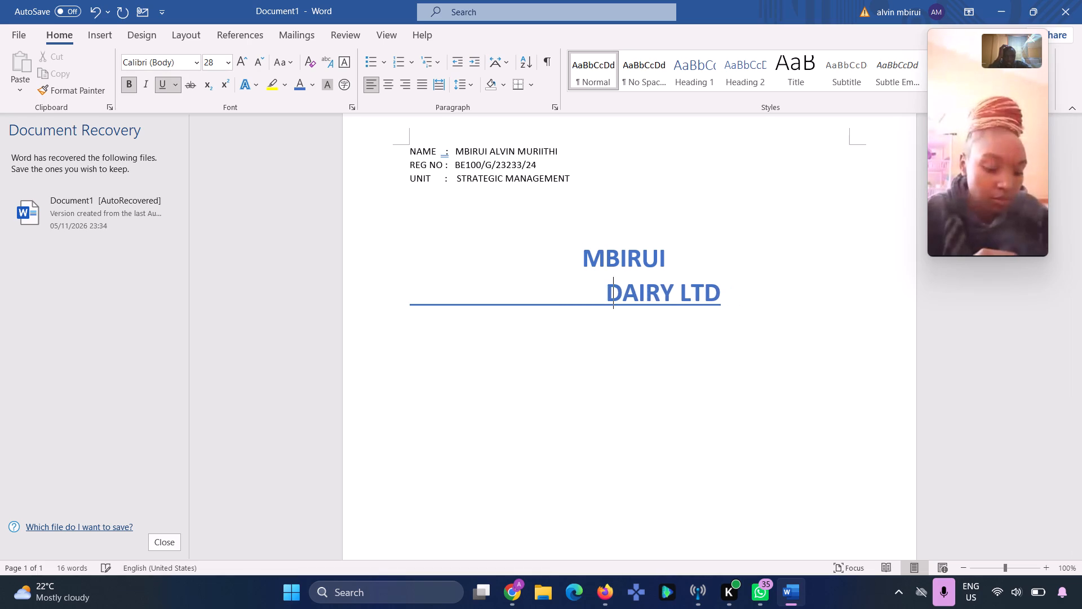
pyautogui.press('BackSpace')
pyautogui.press('BackSpace')
pyautogui.press('BackSpace')
pyautogui.press('BackSpace')
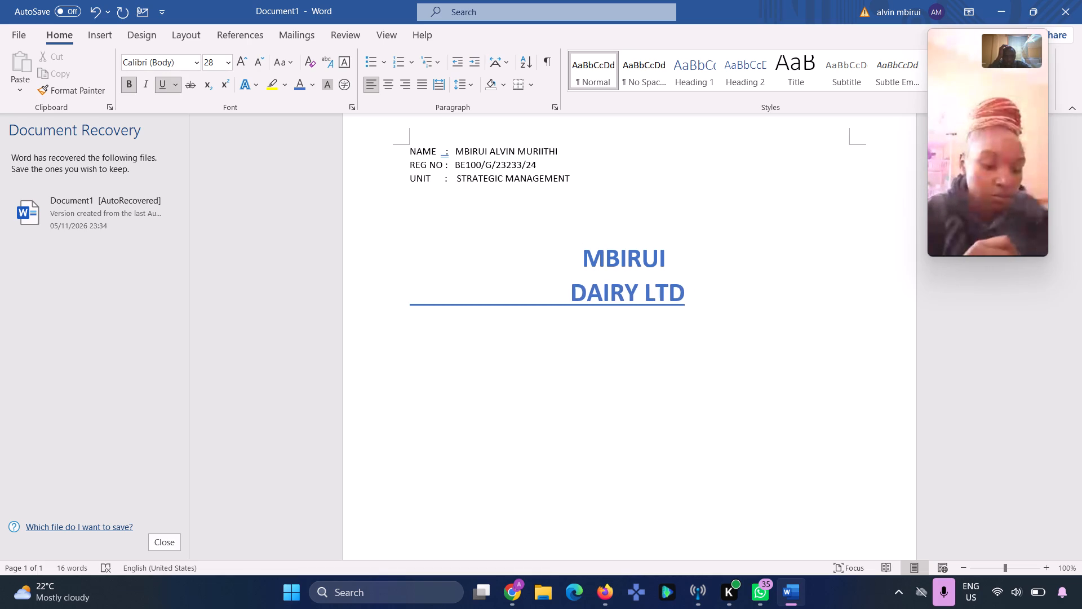
pyautogui.press('BackSpace')
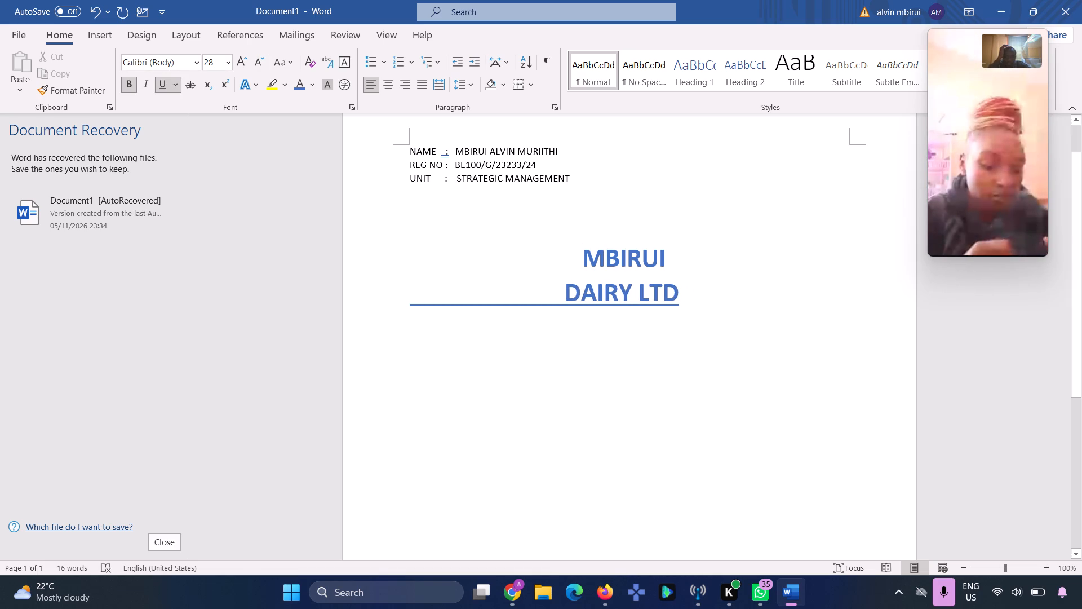
pyautogui.press('space')
pyautogui.press('space')
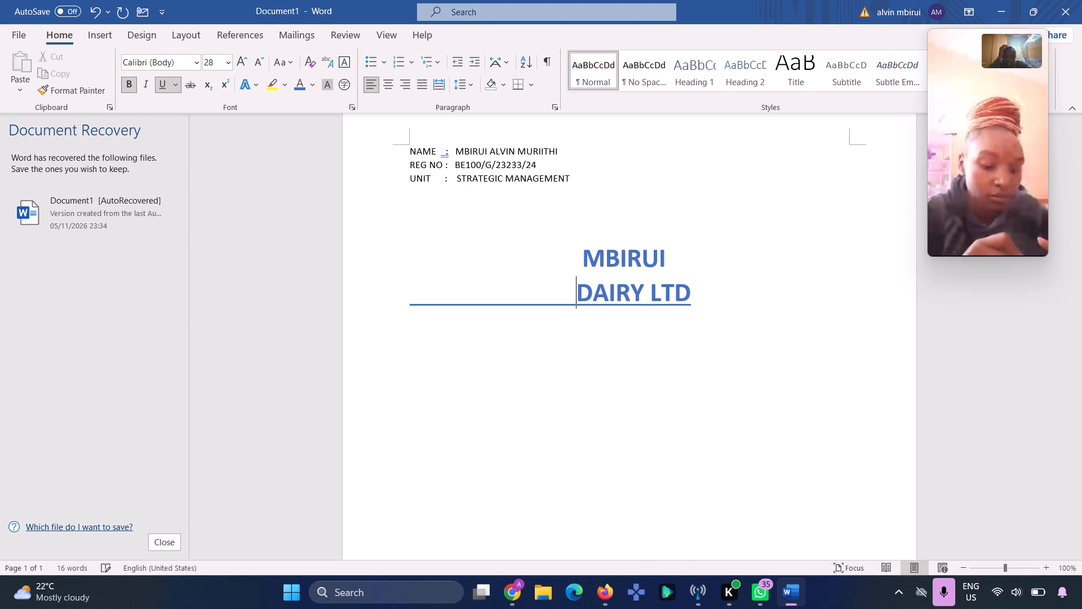
pyautogui.press('BackSpace')
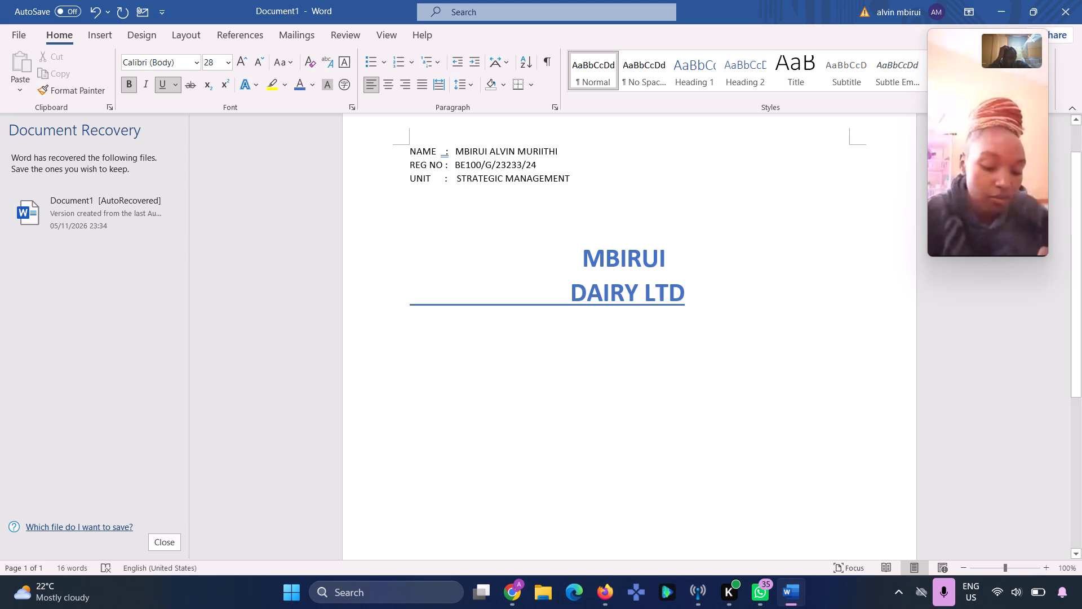
pyautogui.click(403, 307)
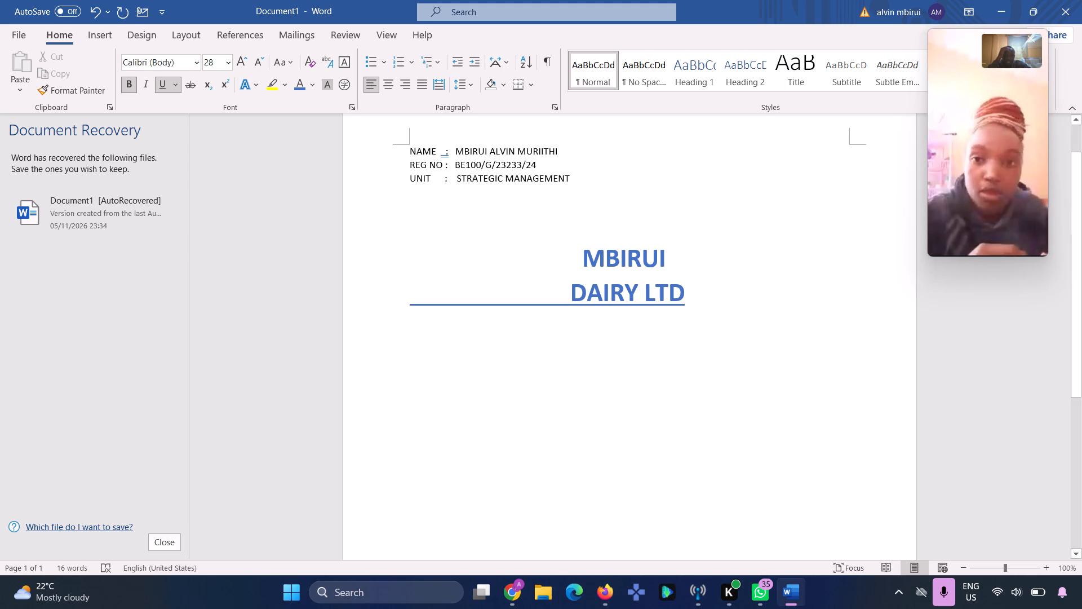
pyautogui.press('Delete')
pyautogui.press('Delete')
pyautogui.press('Delete')
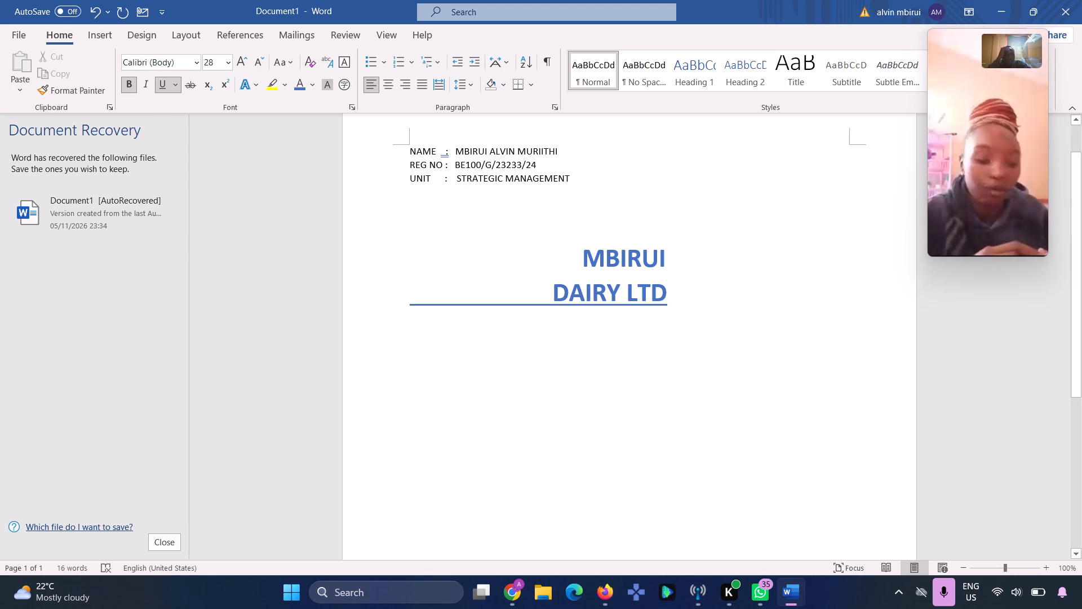
# Remove the underline from the whole two-line MBIRUI DAIRY LTD title, including the blank space before the words.
pyautogui.click(163, 86)
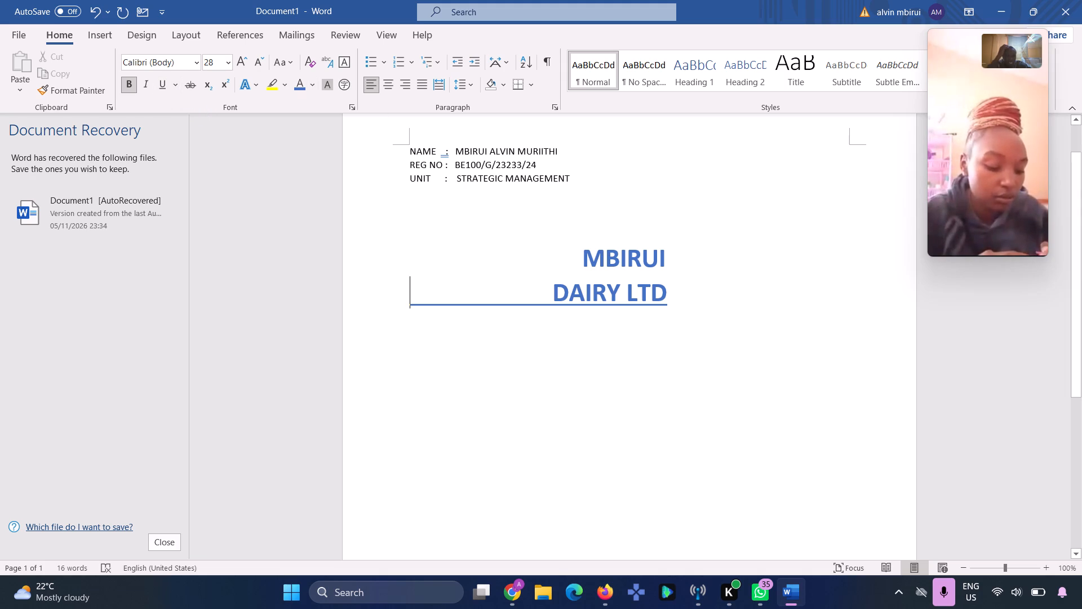
pyautogui.click(551, 248)
pyautogui.moveTo(557, 256); pyautogui.dragTo(602, 259)
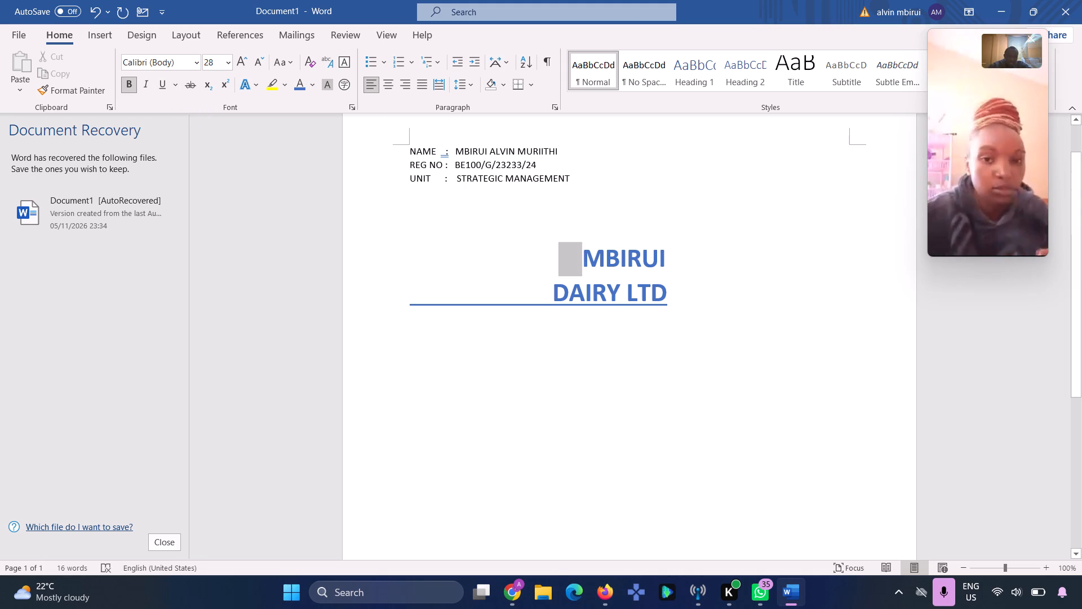
pyautogui.moveTo(602, 259); pyautogui.dragTo(666, 315)
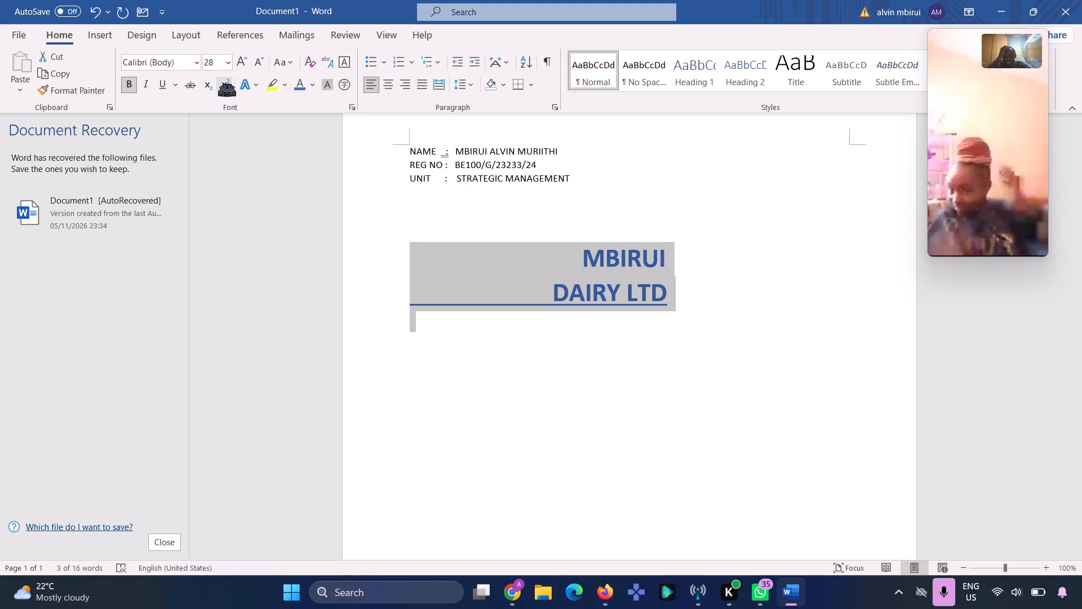
pyautogui.click(166, 85)
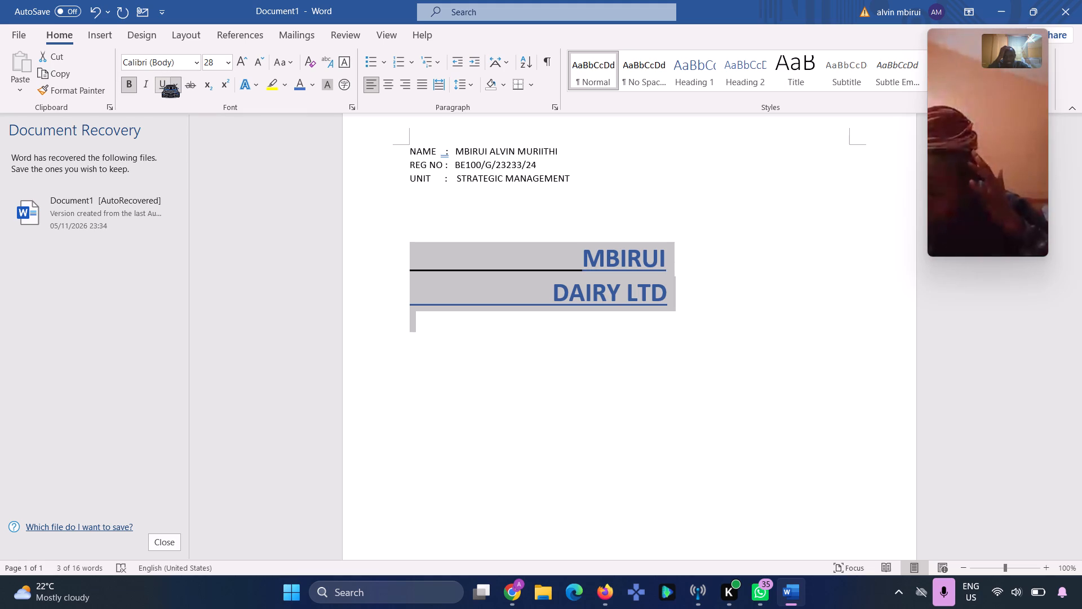
pyautogui.click(166, 85)
pyautogui.click(329, 251)
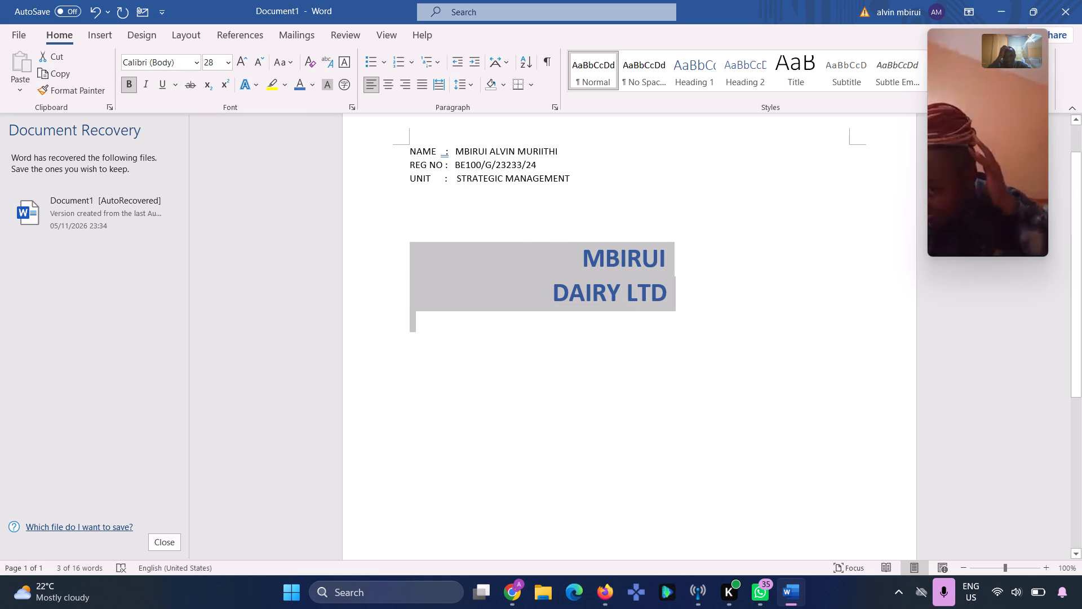
pyautogui.click(692, 318)
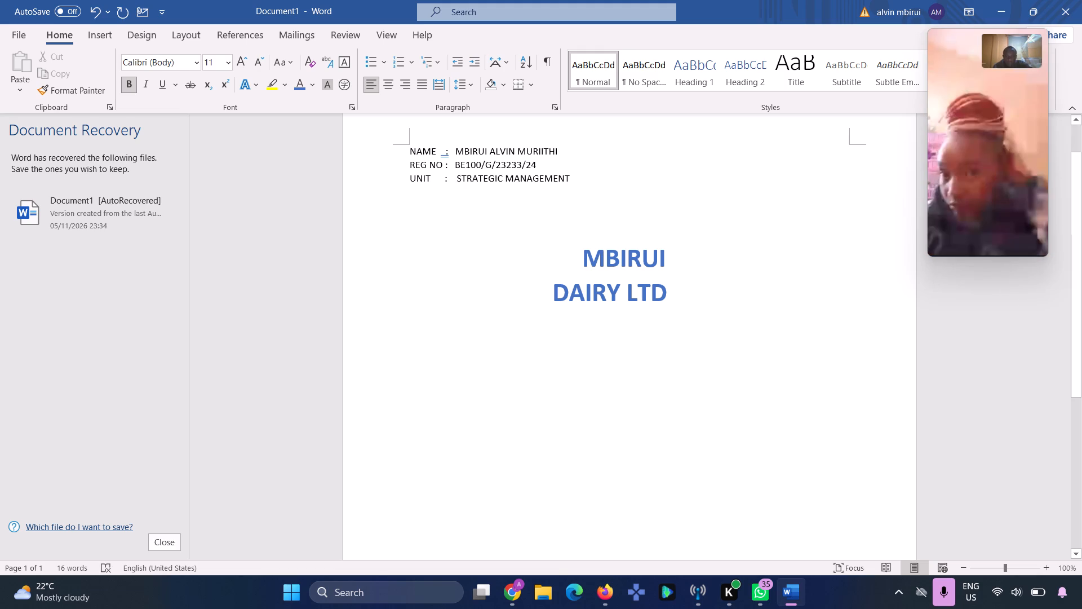
# Balance the title lines by adding two spaces between DAIRY and LTD and deleting one space before MBIRUI.
pyautogui.click(625, 291)
pyautogui.press('space')
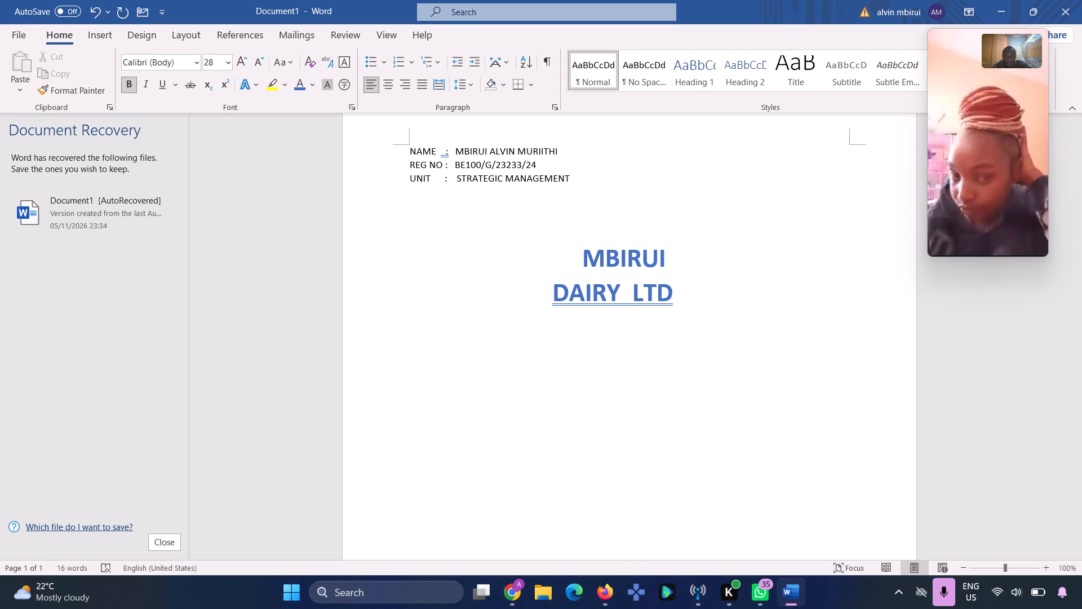
pyautogui.press('space')
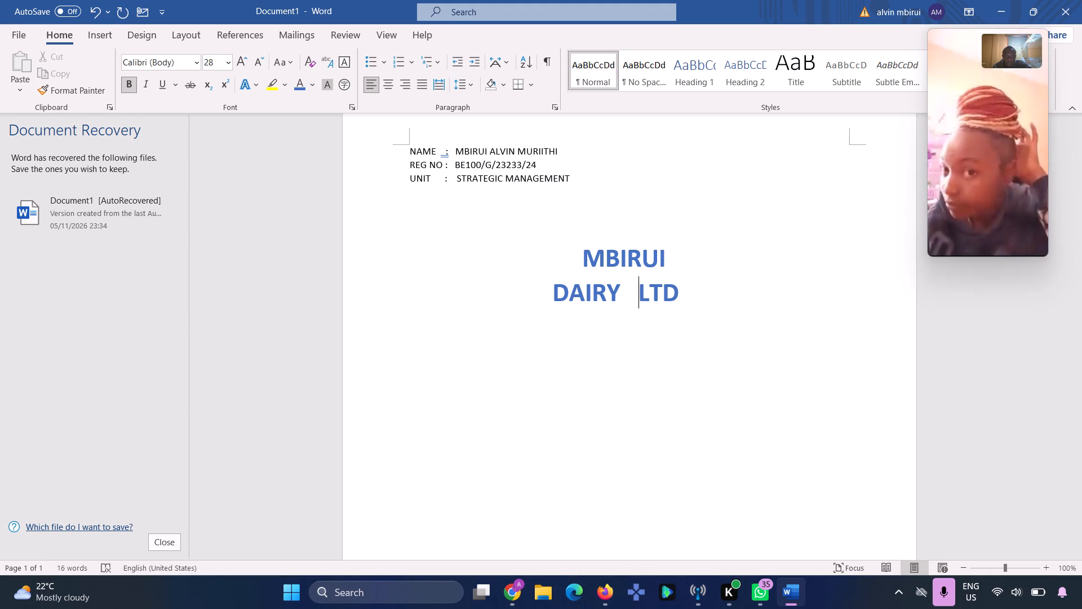
pyautogui.click(575, 251)
pyautogui.press('BackSpace')
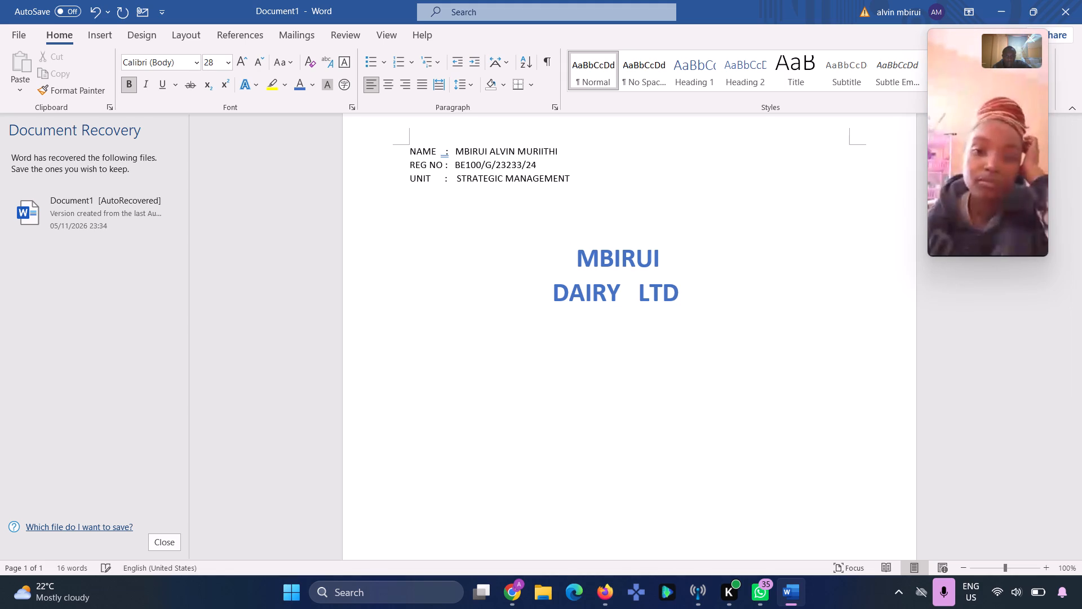
pyautogui.click(635, 291)
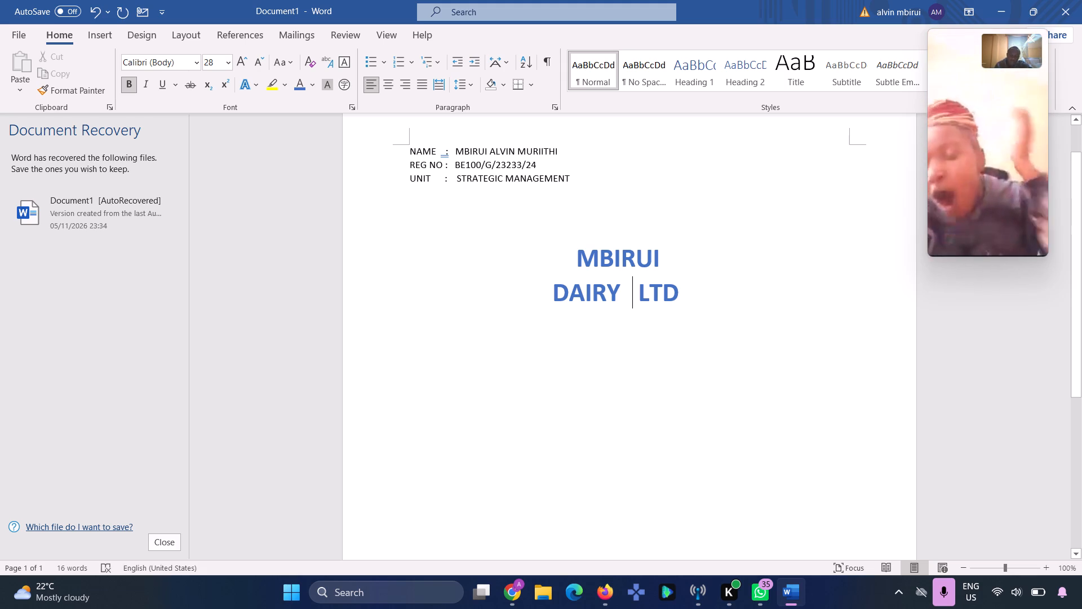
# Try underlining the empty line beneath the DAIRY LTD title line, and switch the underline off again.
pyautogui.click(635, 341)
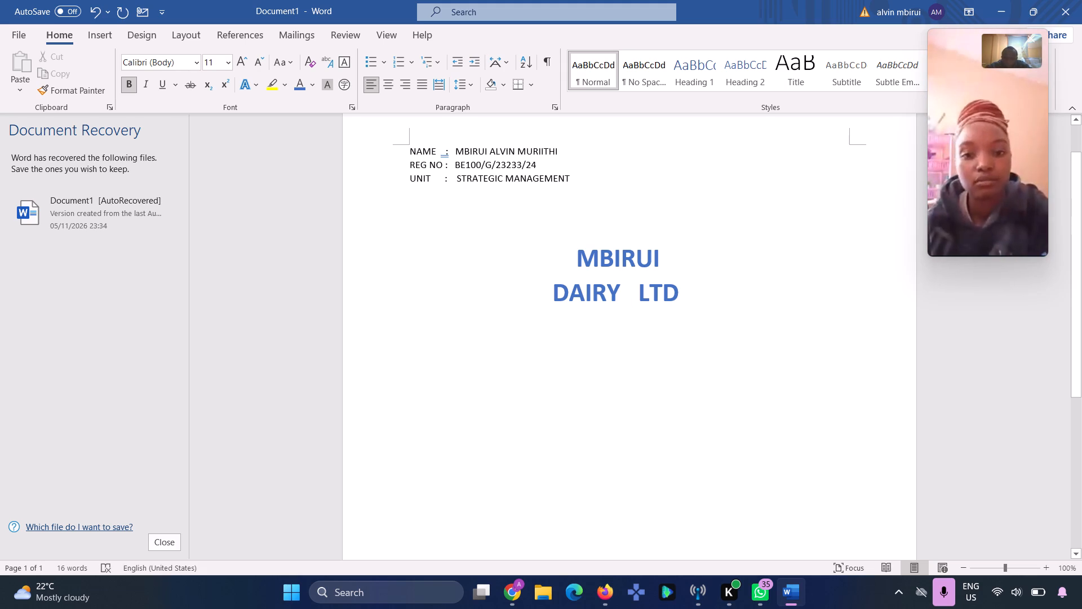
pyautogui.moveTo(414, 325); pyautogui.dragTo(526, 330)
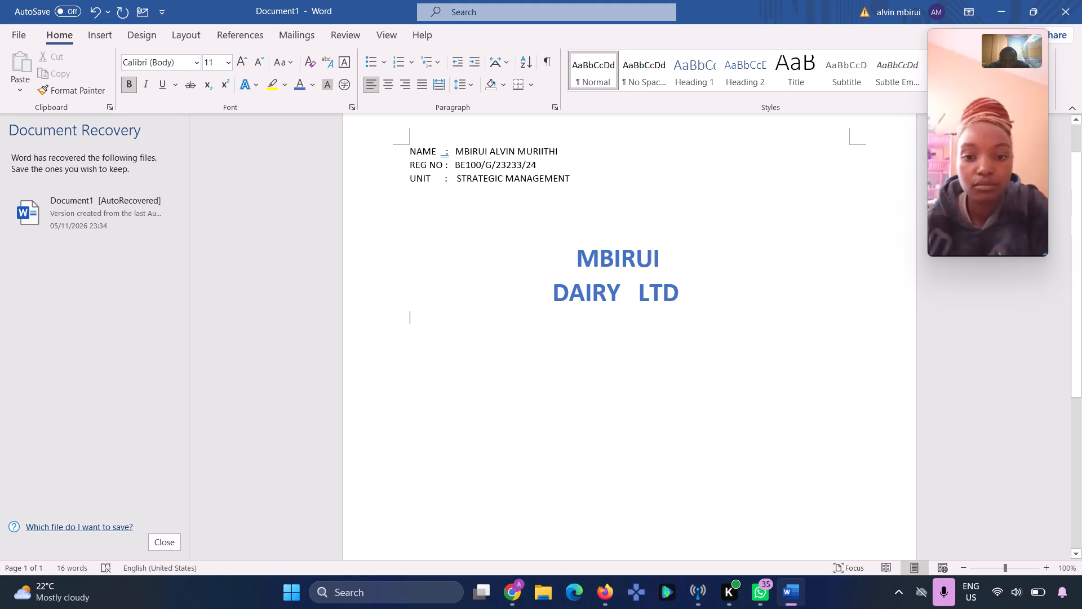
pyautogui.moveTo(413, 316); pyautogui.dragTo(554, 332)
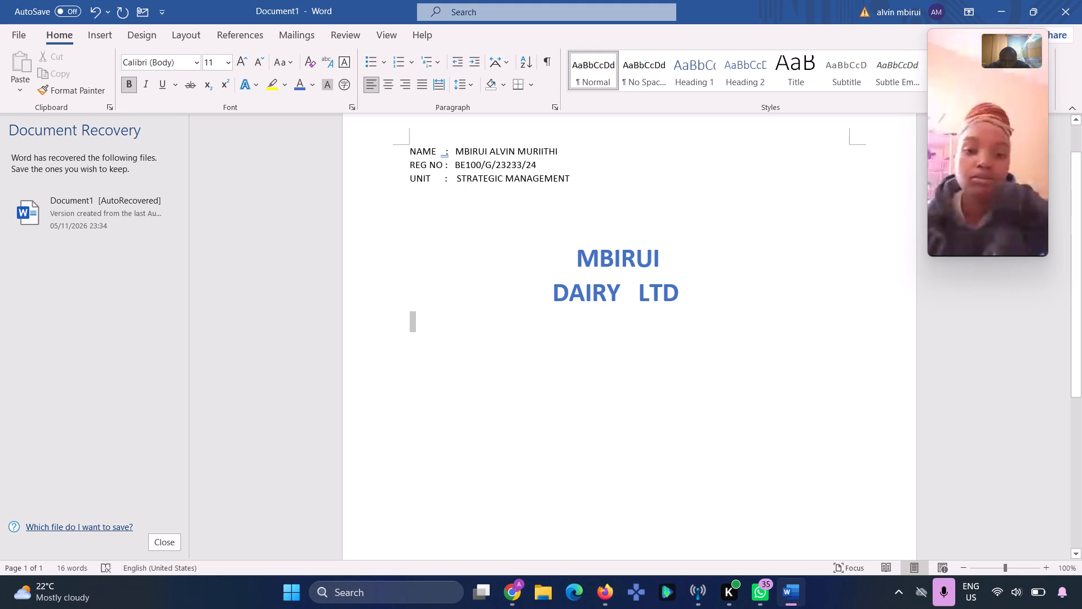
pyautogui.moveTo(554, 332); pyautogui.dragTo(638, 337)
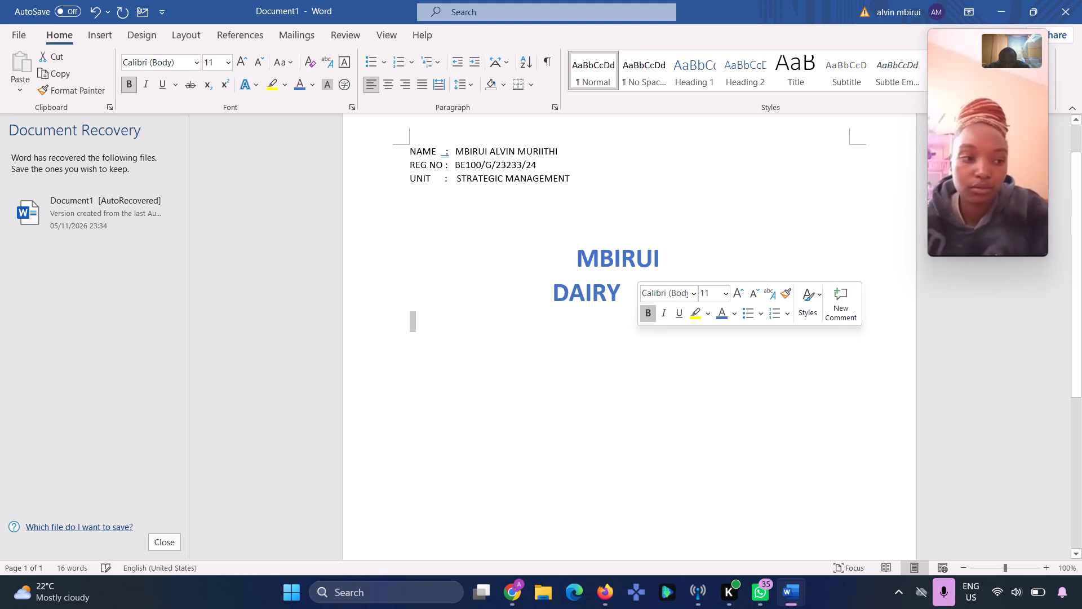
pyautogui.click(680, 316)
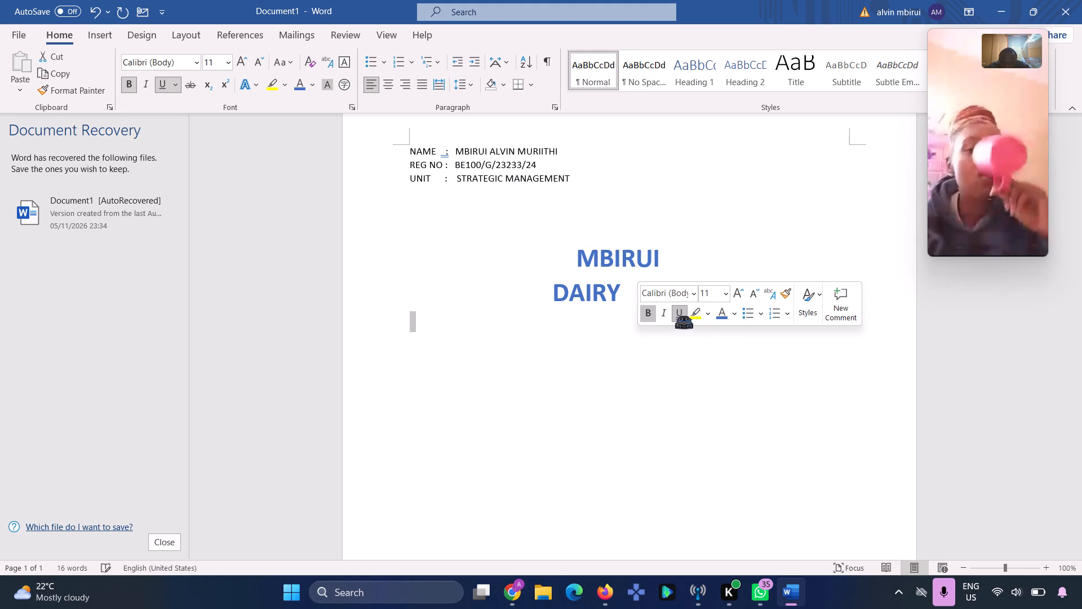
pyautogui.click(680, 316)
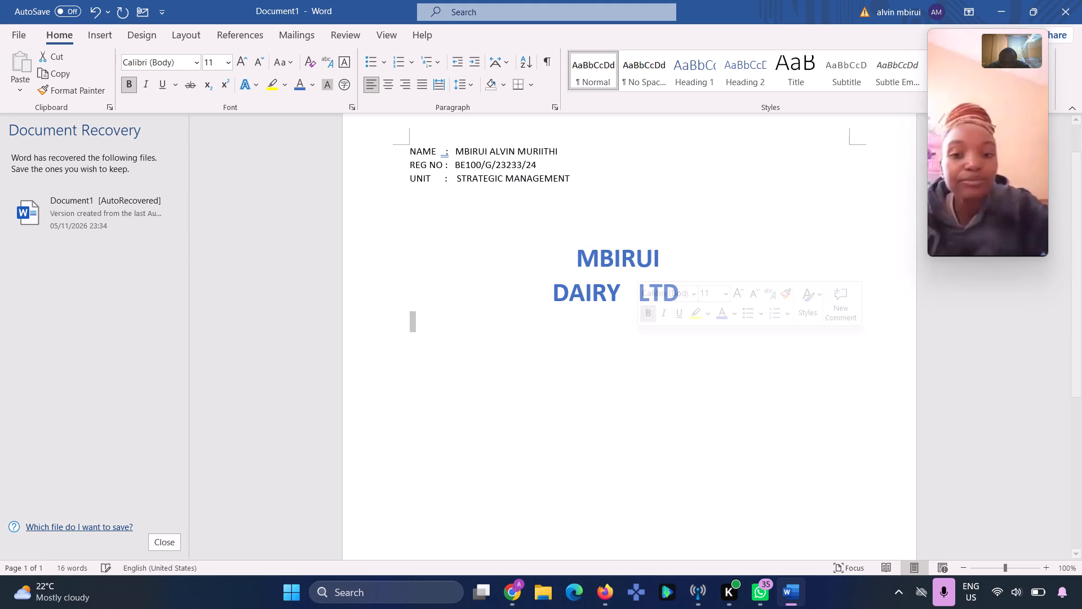
# Open the underline style choices for the empty line beneath the title.
pyautogui.click(562, 393)
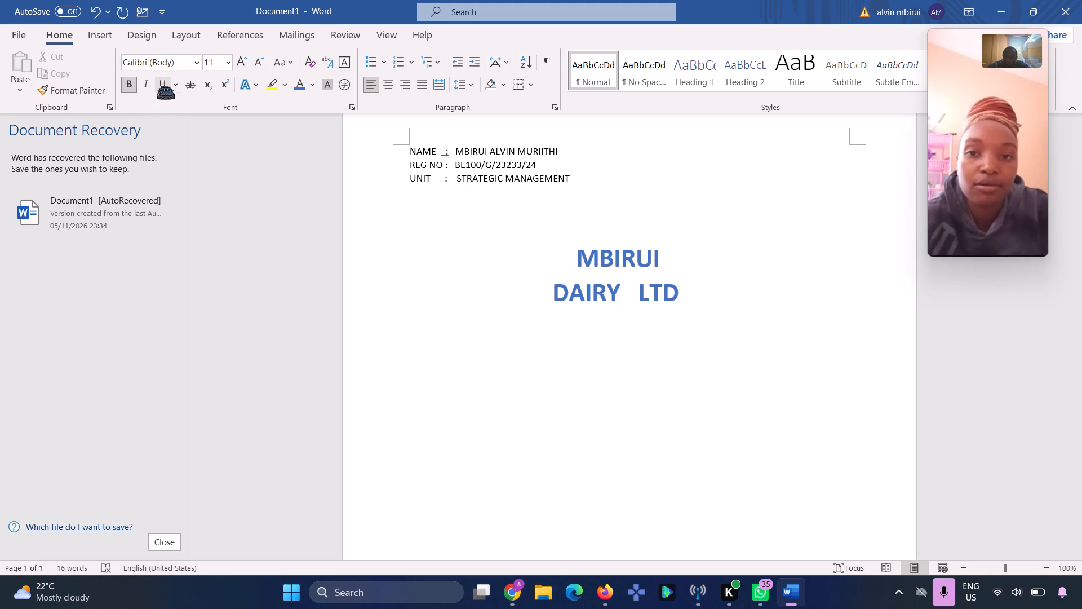
pyautogui.click(171, 85)
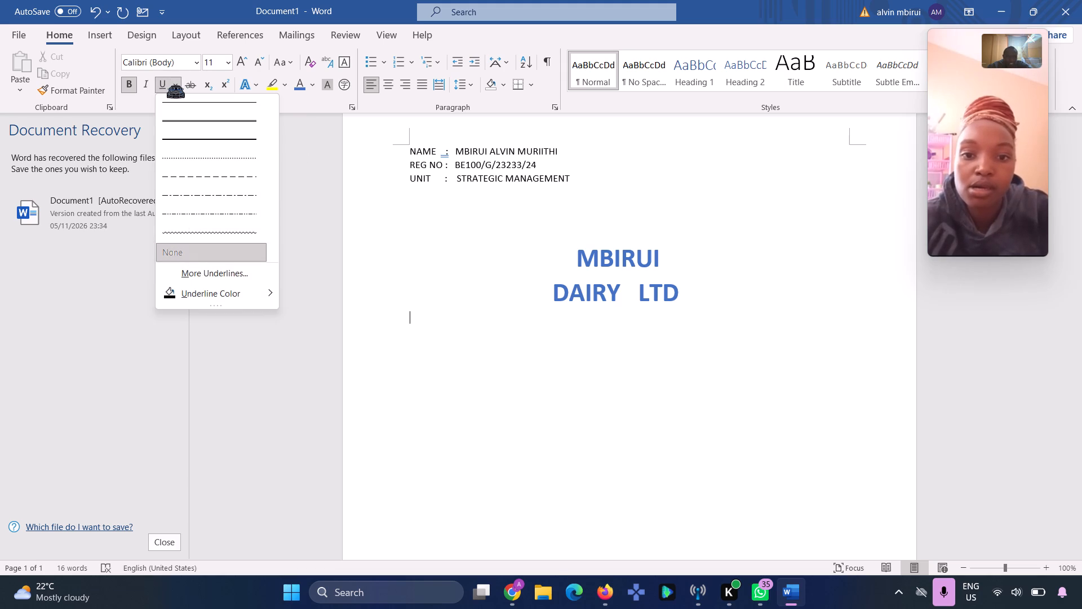
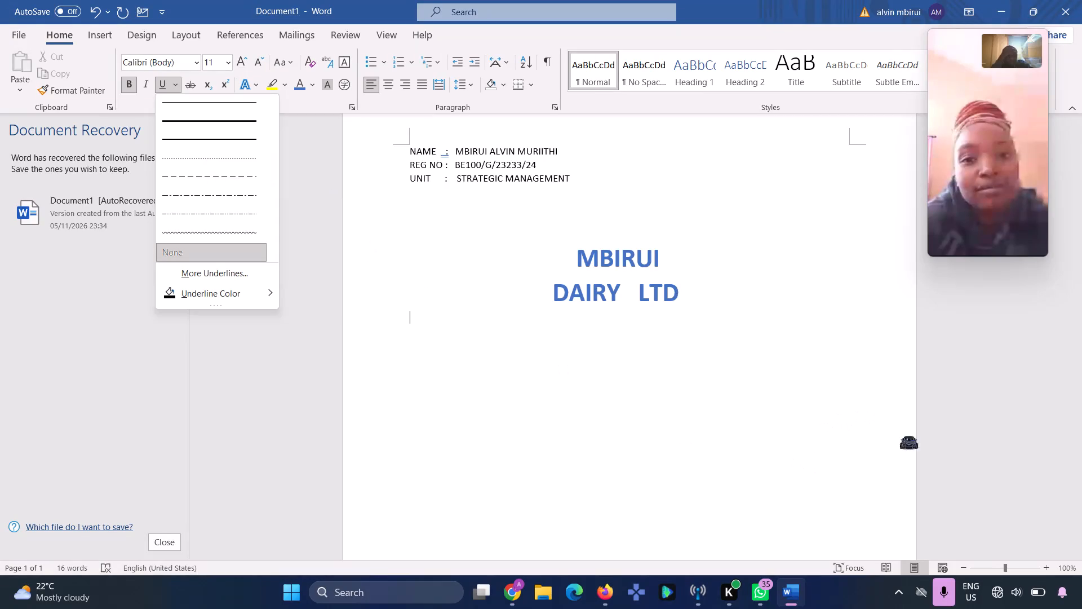
# Disconnect from the EXECUTIVE Wi-Fi network and reconnect to it with automatic connection enabled.
pyautogui.click(1006, 590)
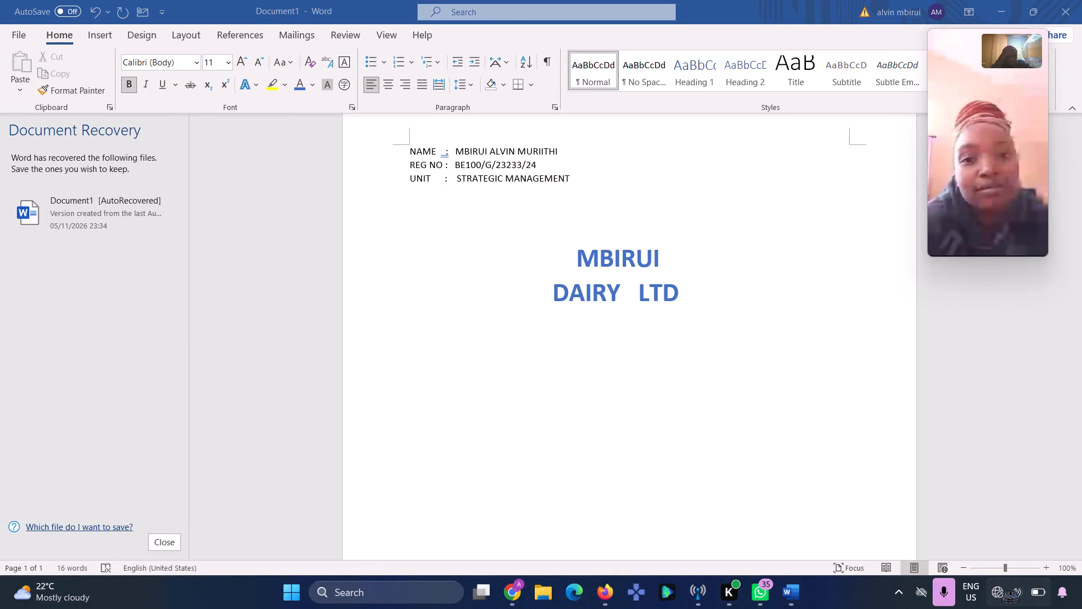
pyautogui.click(1006, 590)
pyautogui.click(1003, 590)
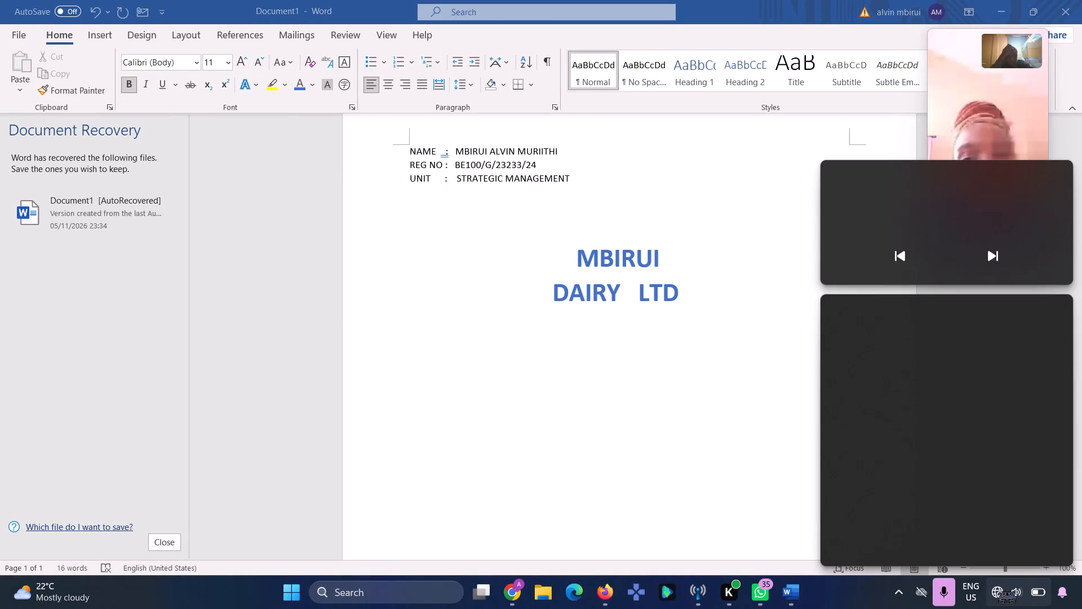
pyautogui.click(893, 329)
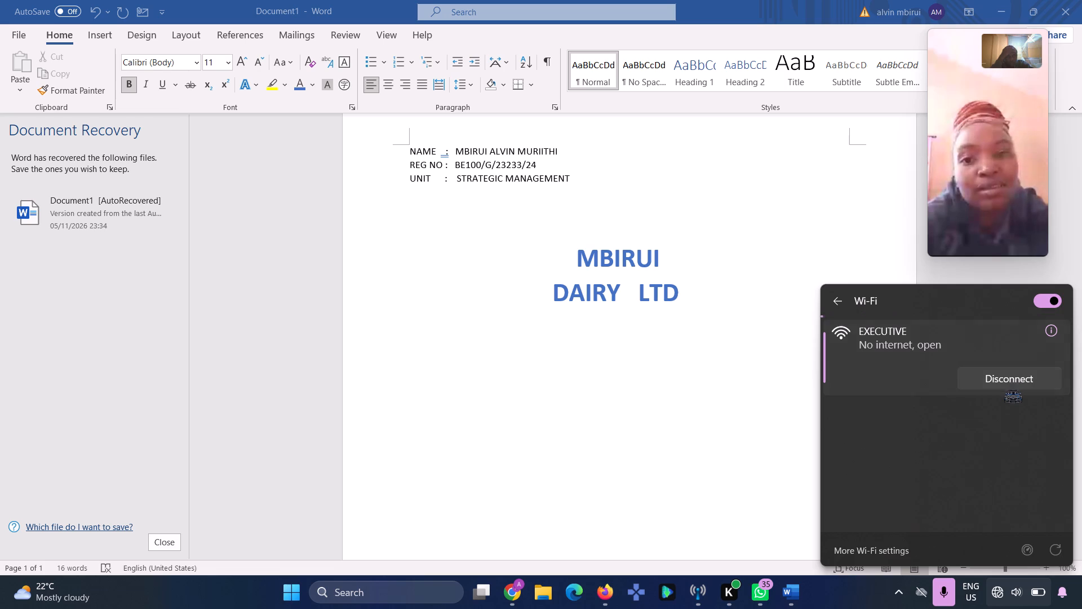
pyautogui.click(1018, 378)
pyautogui.click(858, 399)
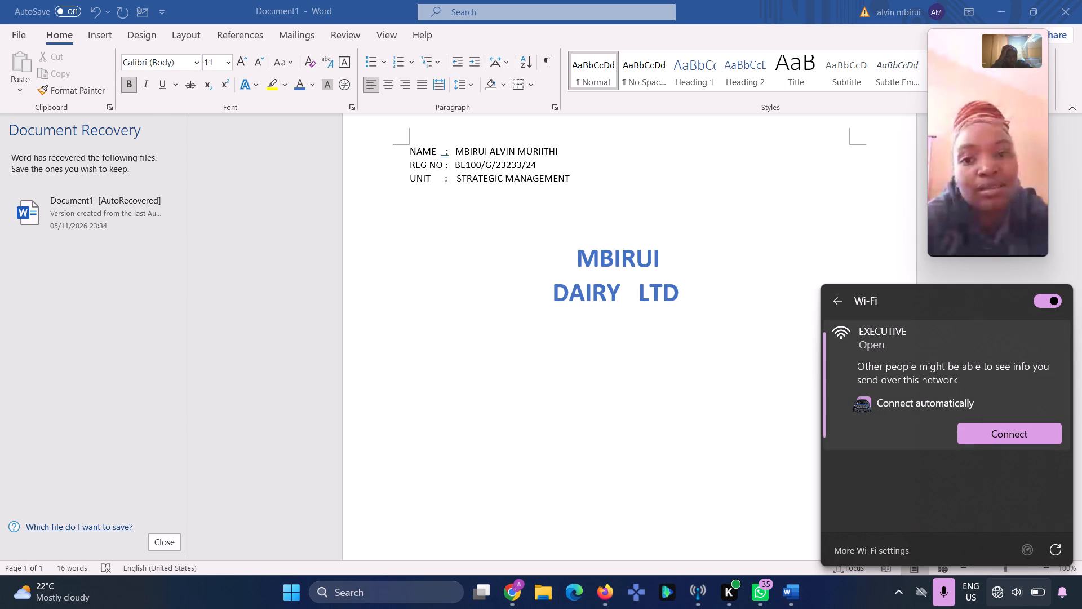
pyautogui.click(998, 431)
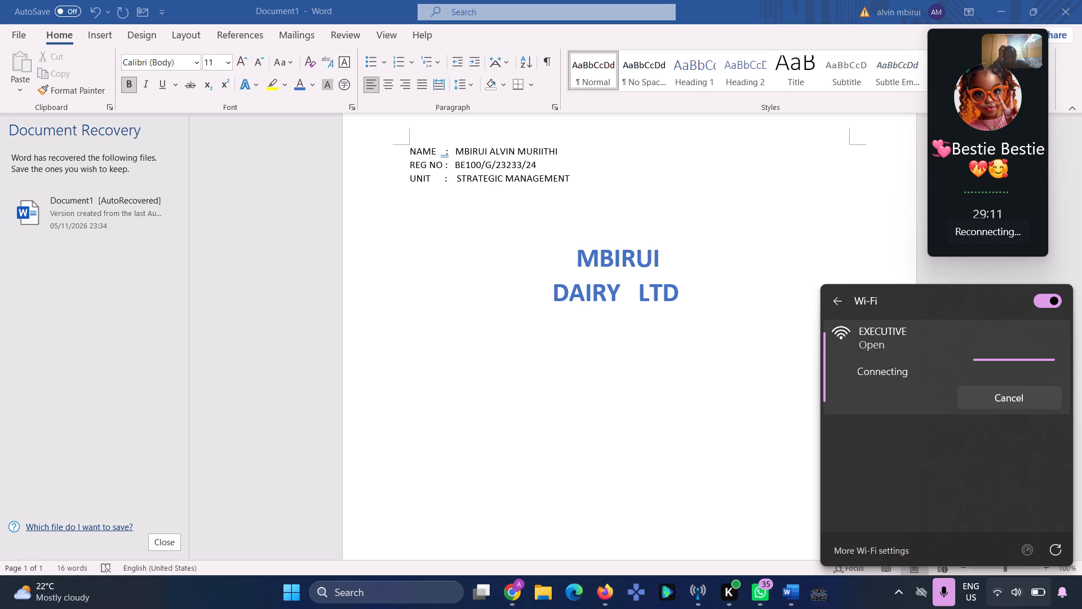
# Switch to the main WhatsApp window rather than the video call window.
pyautogui.click(762, 585)
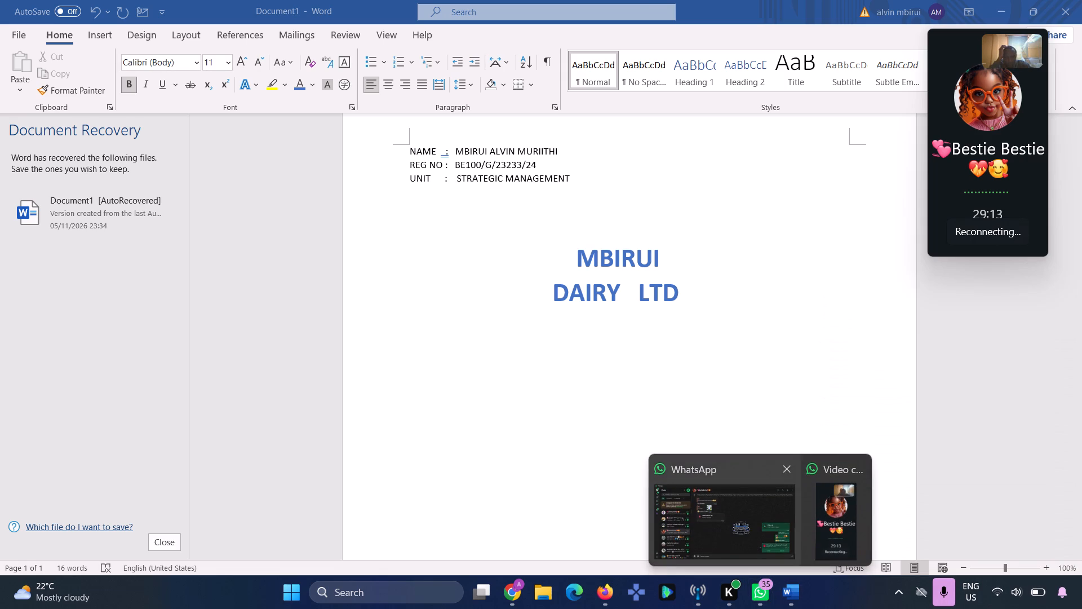
pyautogui.click(737, 521)
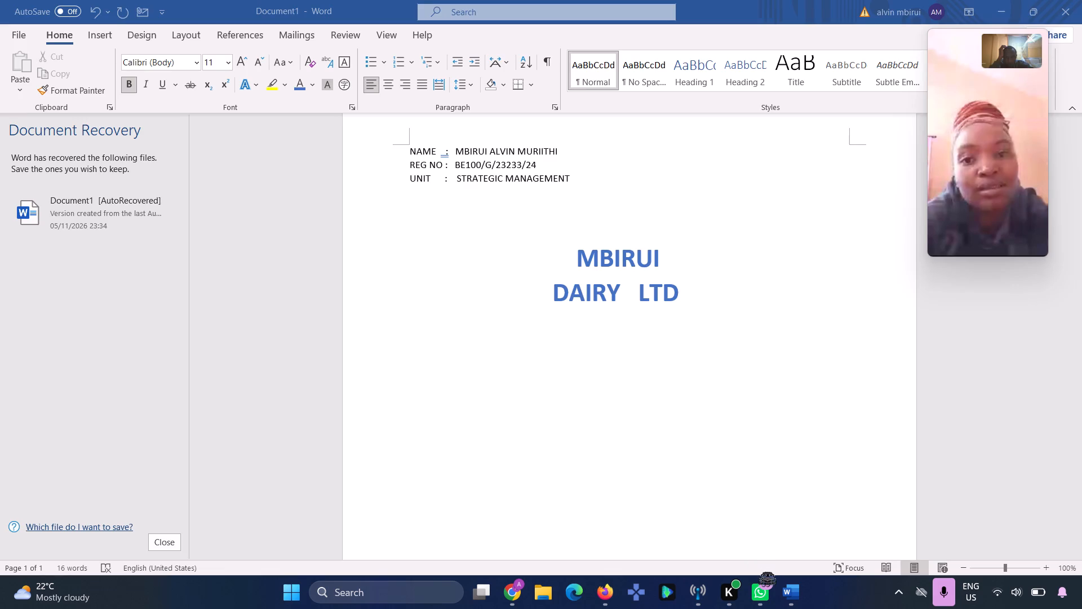
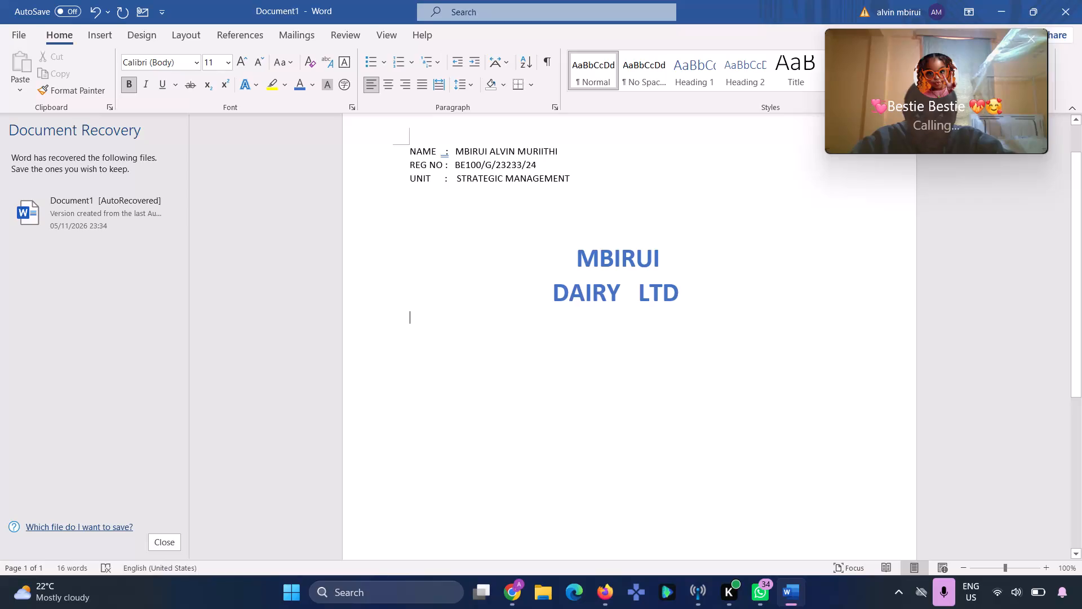
# Close the floating video call window that covers part of the document window.
pyautogui.click(1029, 40)
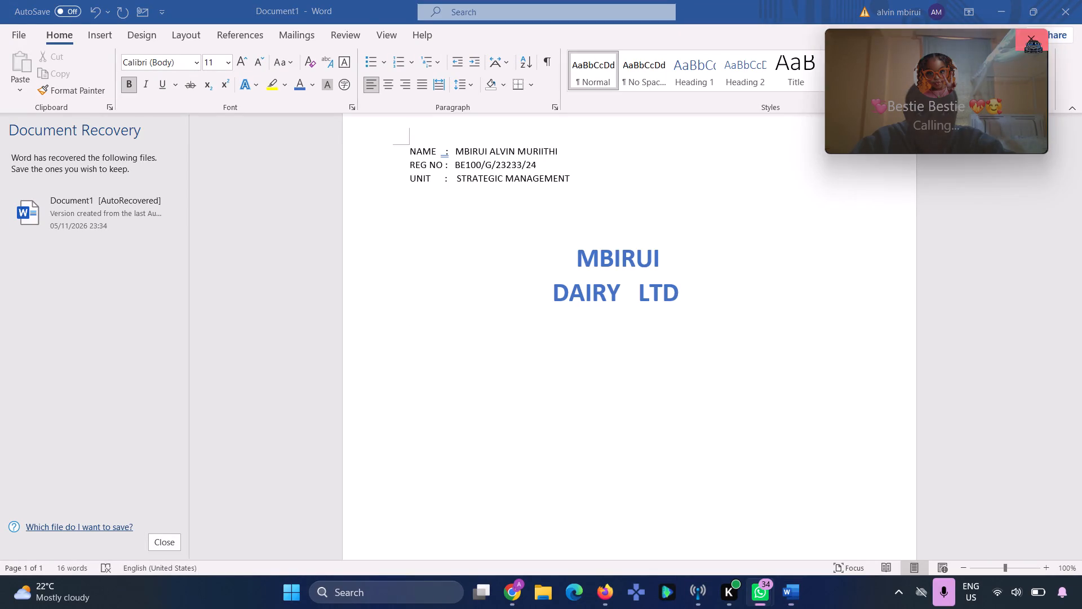
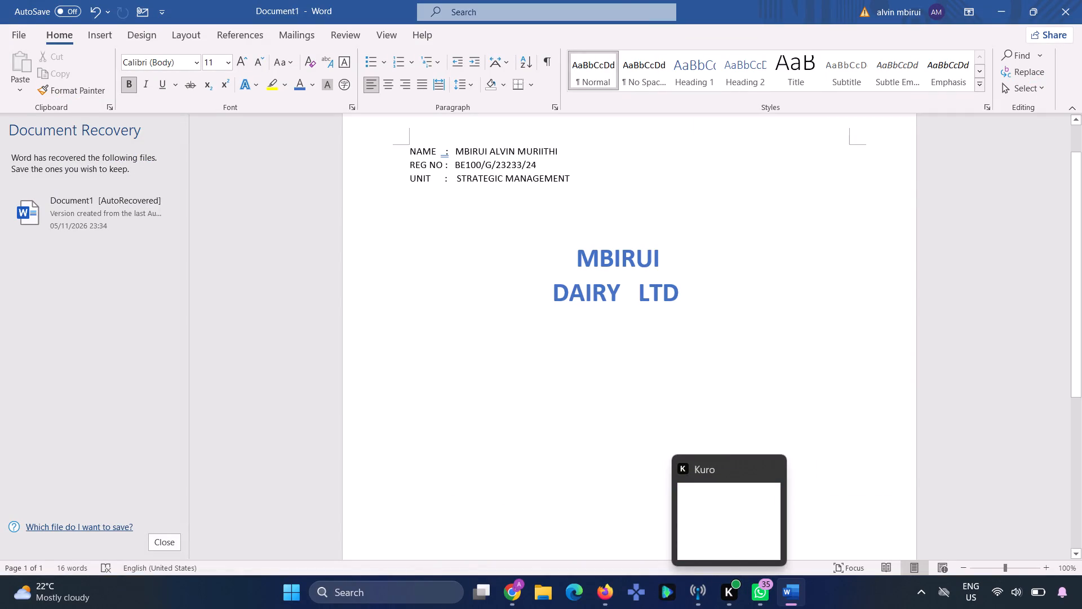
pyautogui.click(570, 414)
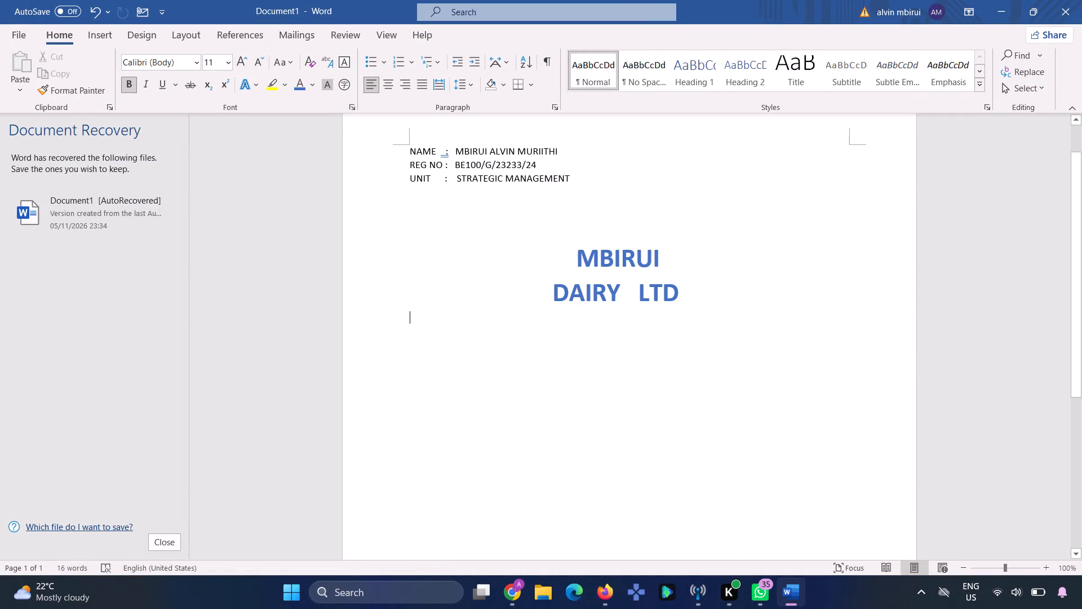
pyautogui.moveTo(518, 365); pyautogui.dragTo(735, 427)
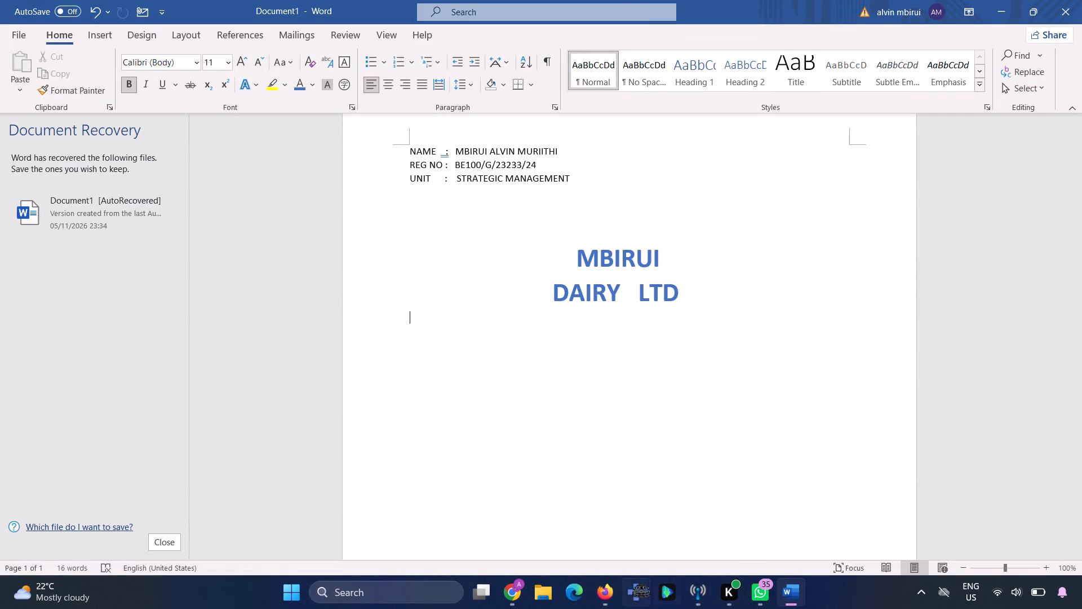
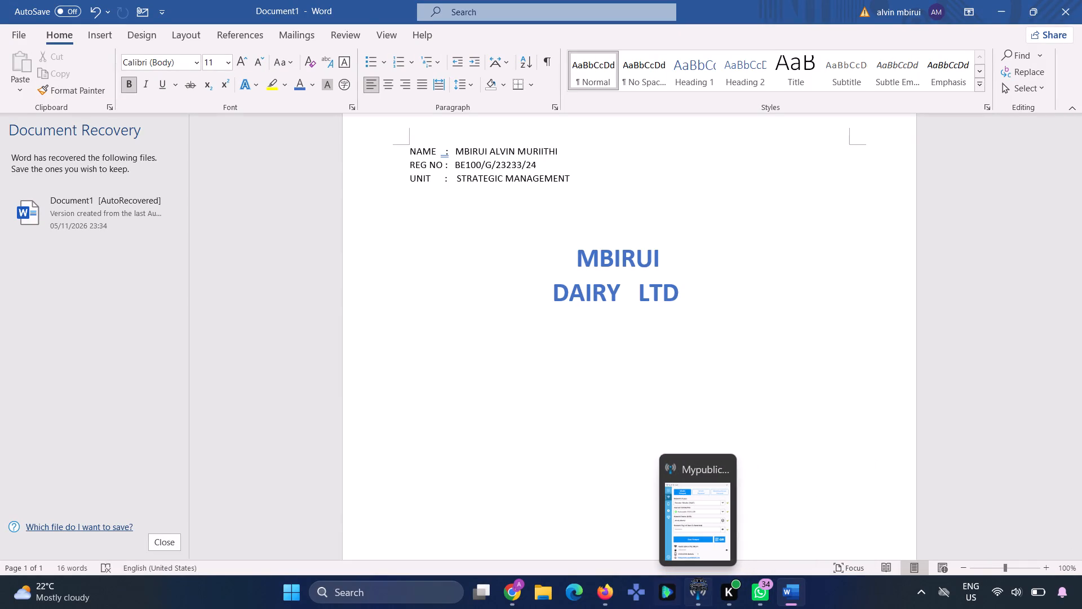
# Open the Mbirui Dairy Ltd company profile PDF from File Explorer and dismiss the offer to restore pages.
pyautogui.click(545, 594)
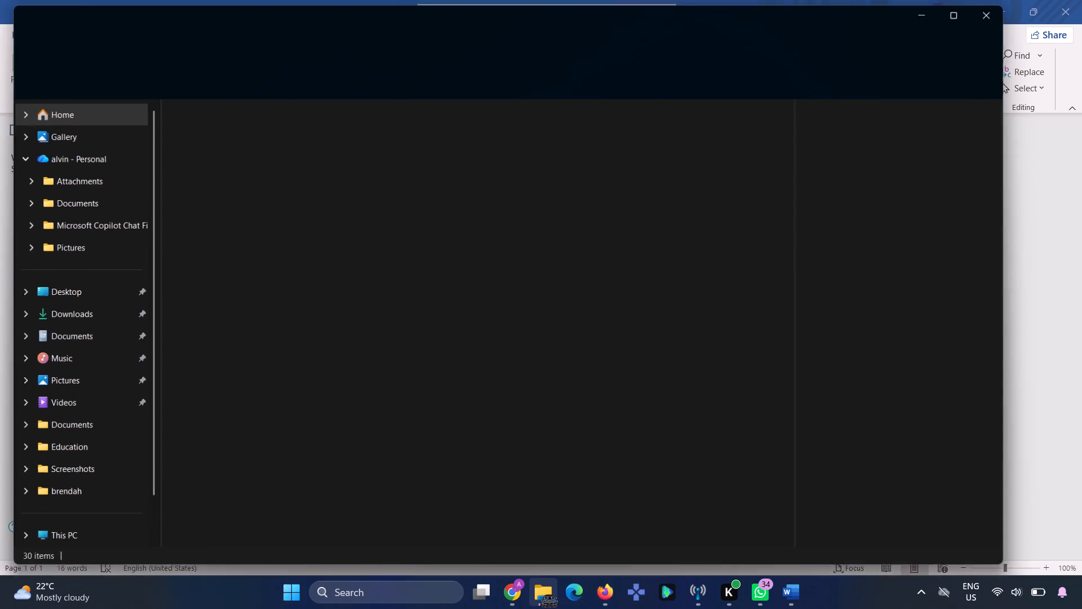
pyautogui.doubleClick(338, 389)
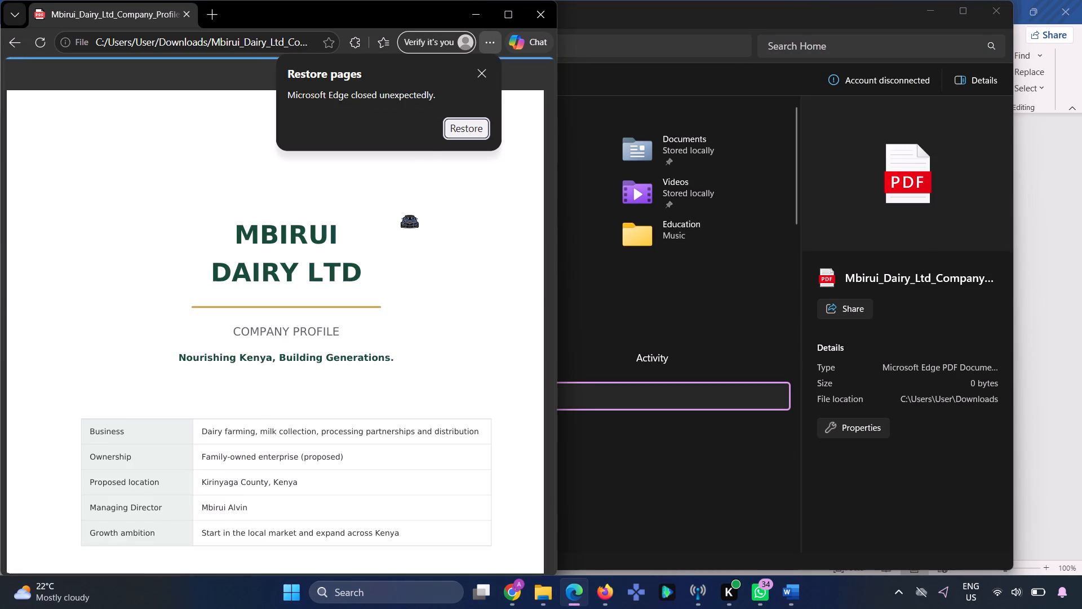
pyautogui.click(478, 68)
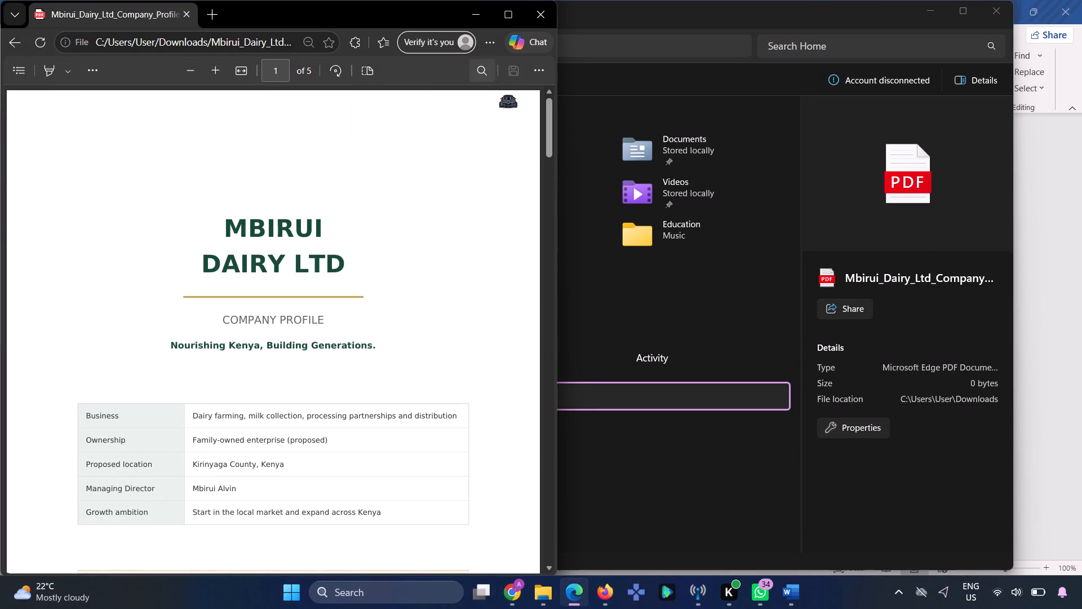
# Arrange the Word document and the company profile PDF side by side.
pyautogui.click(790, 587)
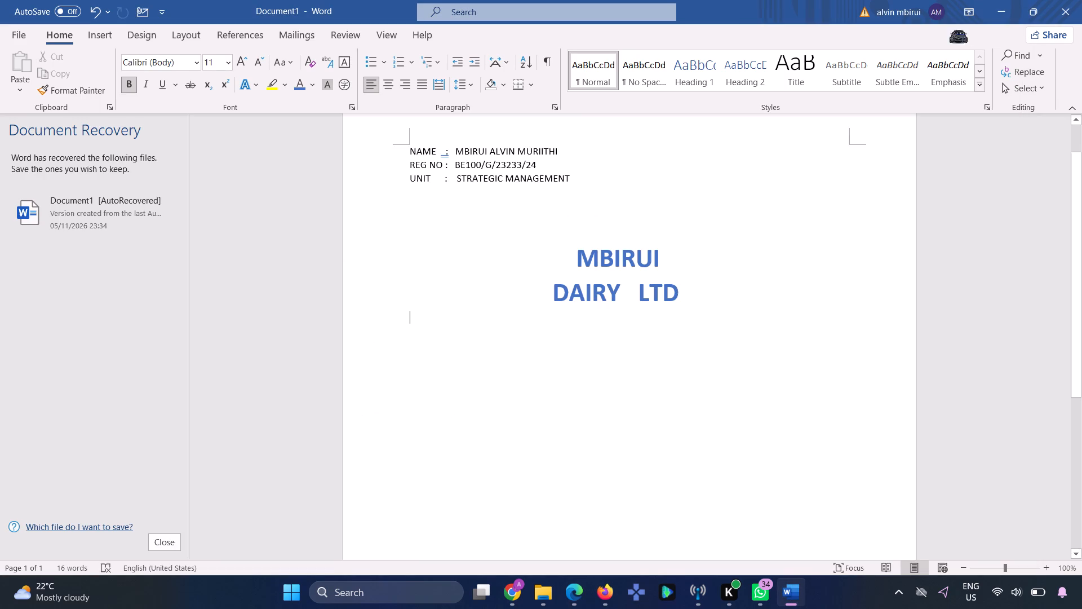
pyautogui.click(944, 38)
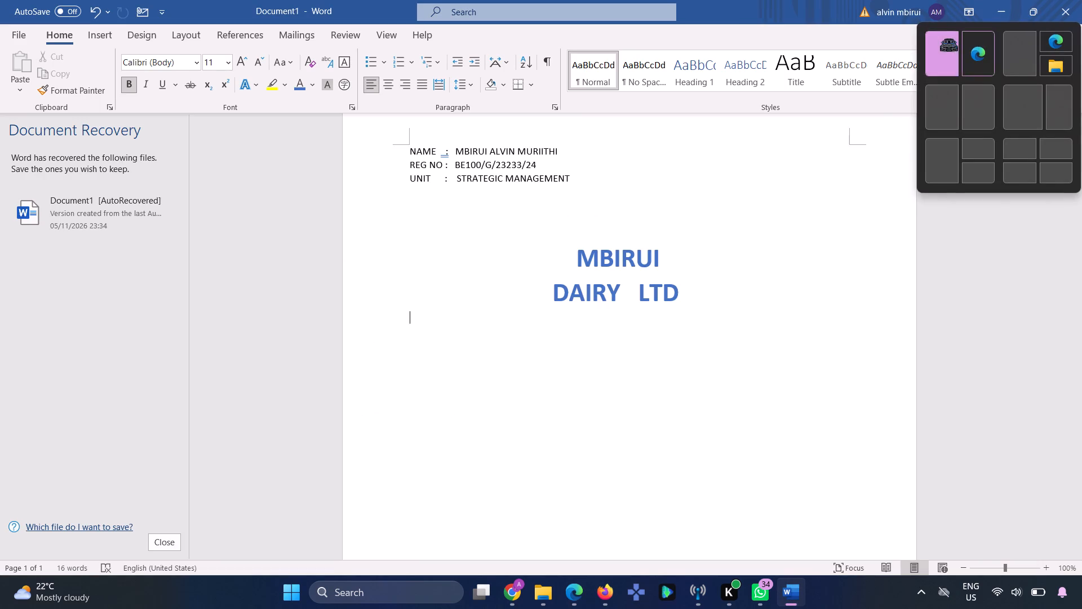
pyautogui.hscroll(-1, 536, 241)
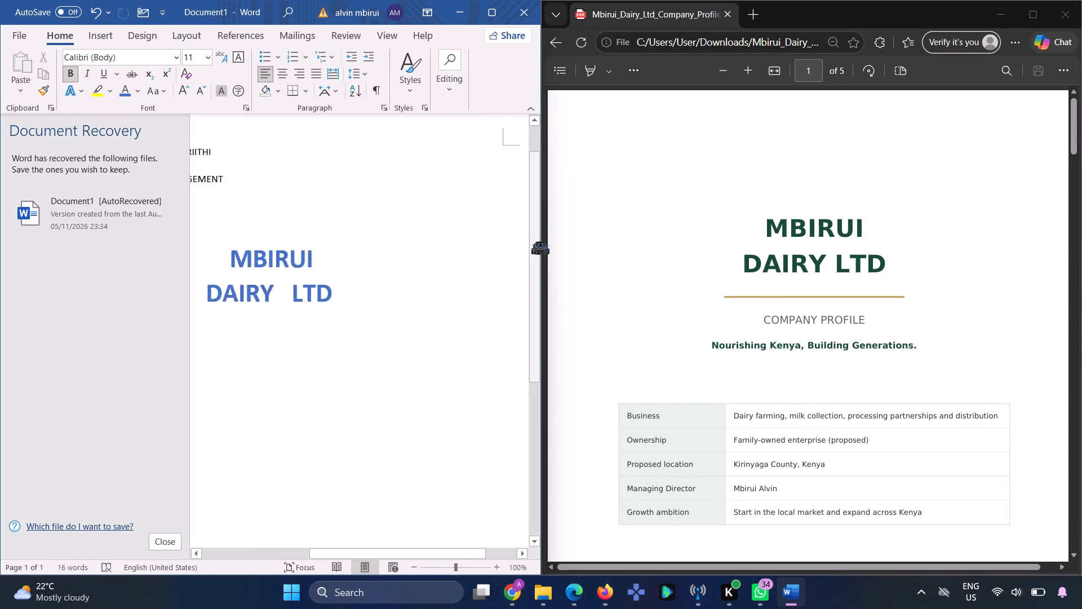
pyautogui.hscroll(-1, 536, 241)
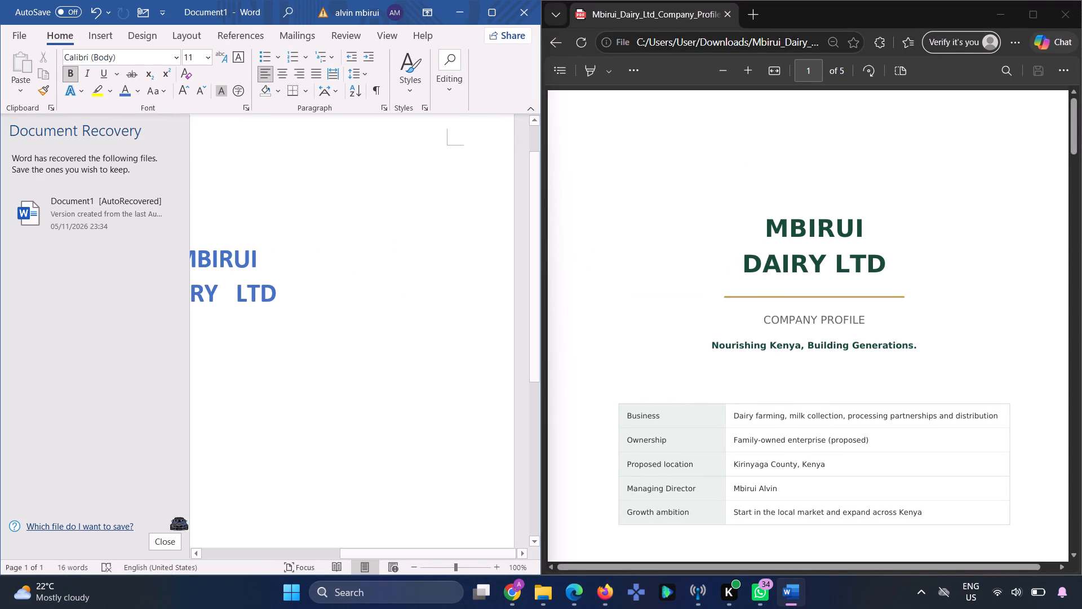
# Close Document Recovery in Word, choosing to remove the recovered files.
pyautogui.click(166, 535)
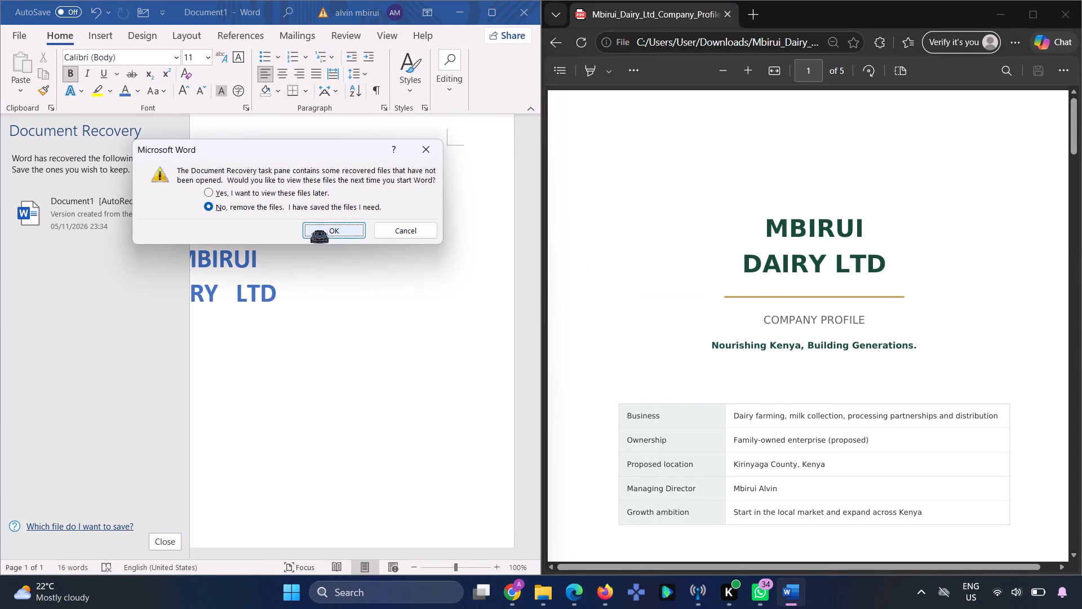
pyautogui.click(322, 226)
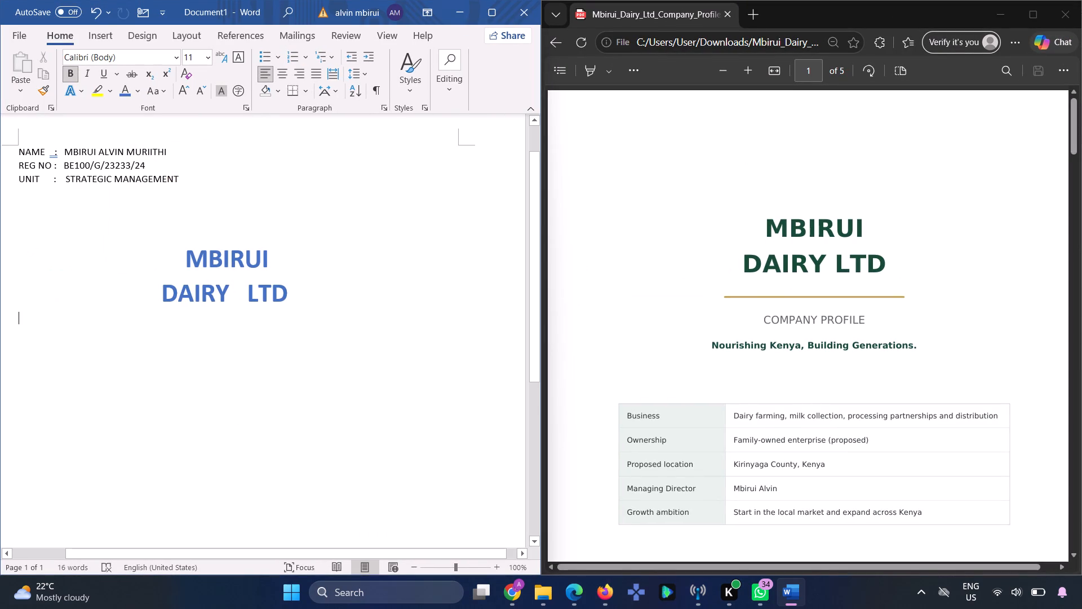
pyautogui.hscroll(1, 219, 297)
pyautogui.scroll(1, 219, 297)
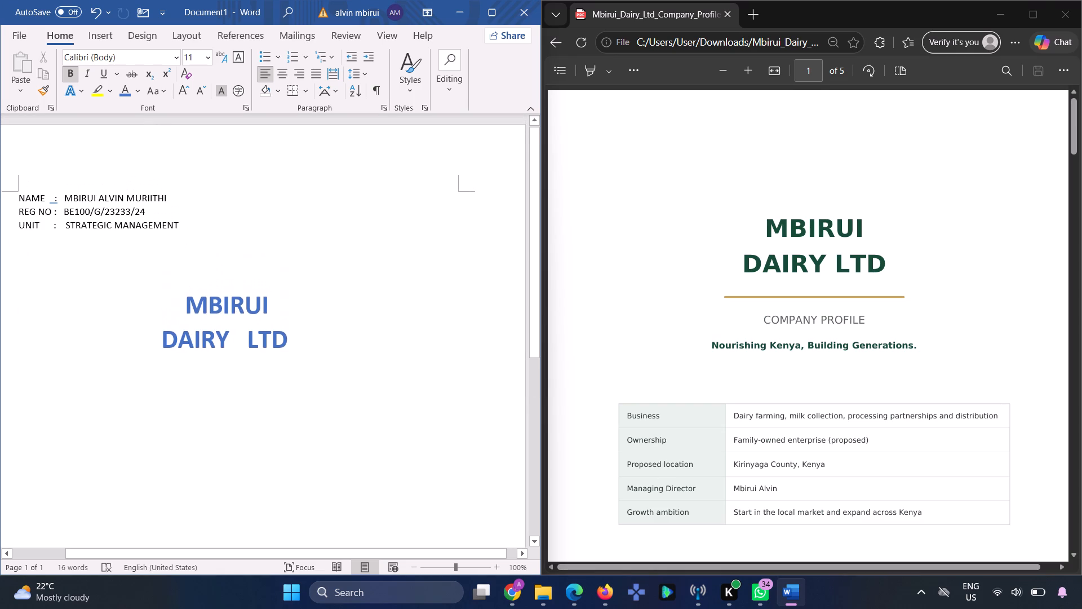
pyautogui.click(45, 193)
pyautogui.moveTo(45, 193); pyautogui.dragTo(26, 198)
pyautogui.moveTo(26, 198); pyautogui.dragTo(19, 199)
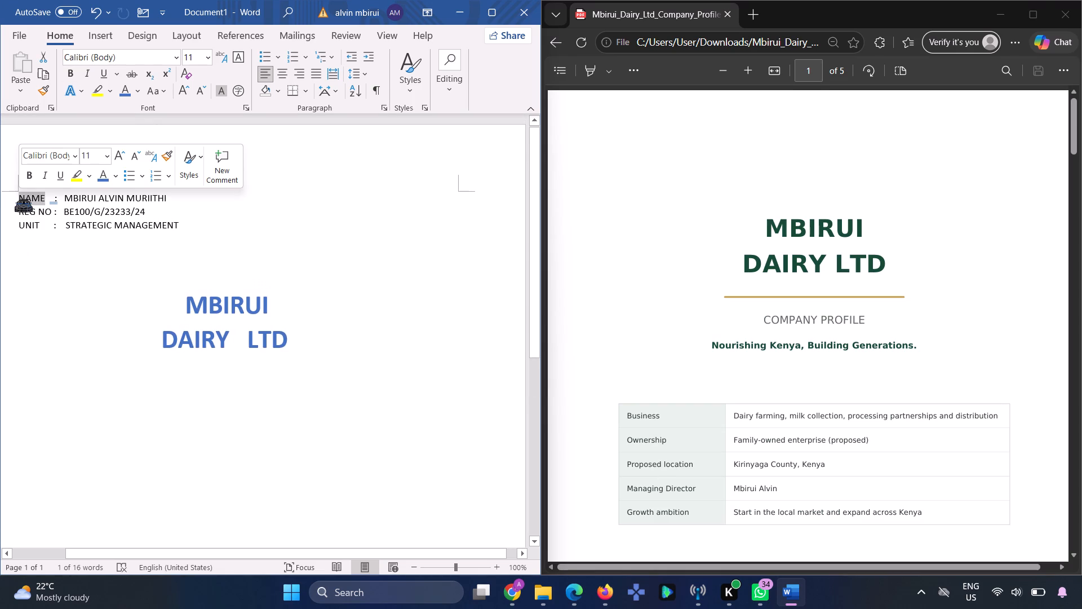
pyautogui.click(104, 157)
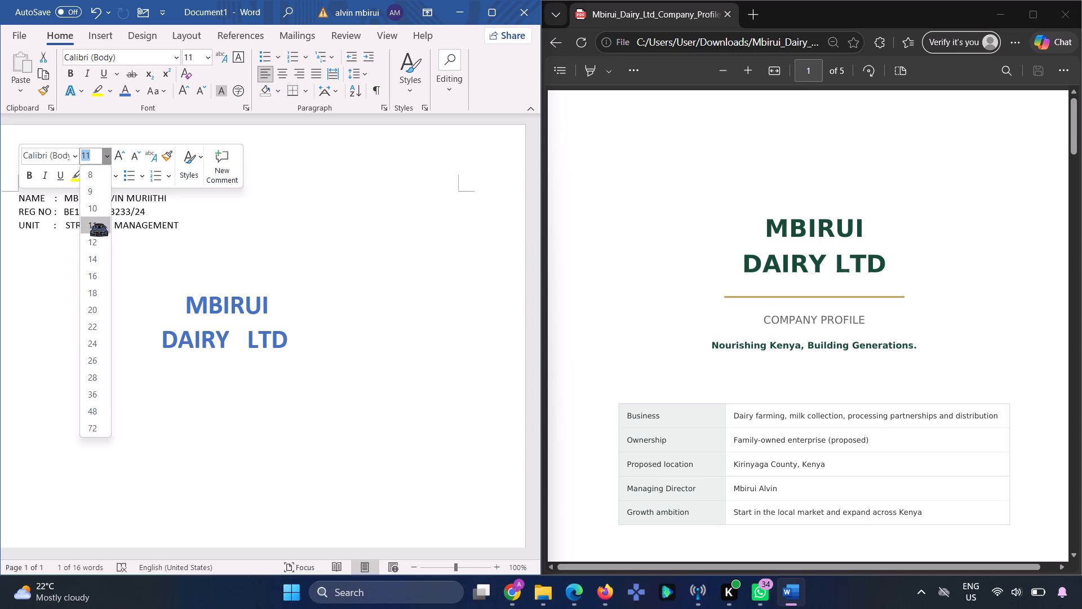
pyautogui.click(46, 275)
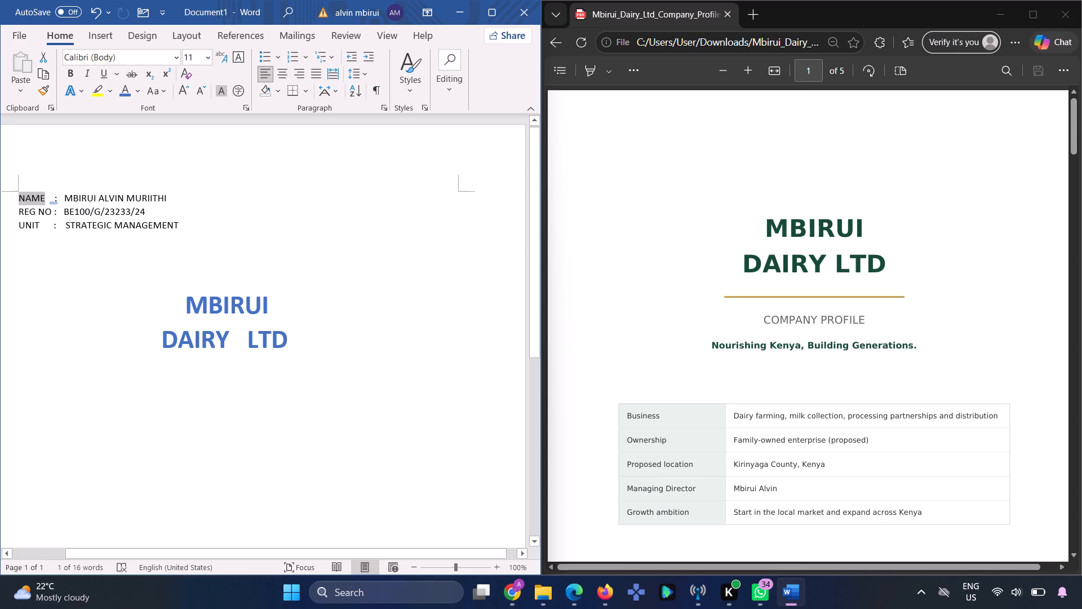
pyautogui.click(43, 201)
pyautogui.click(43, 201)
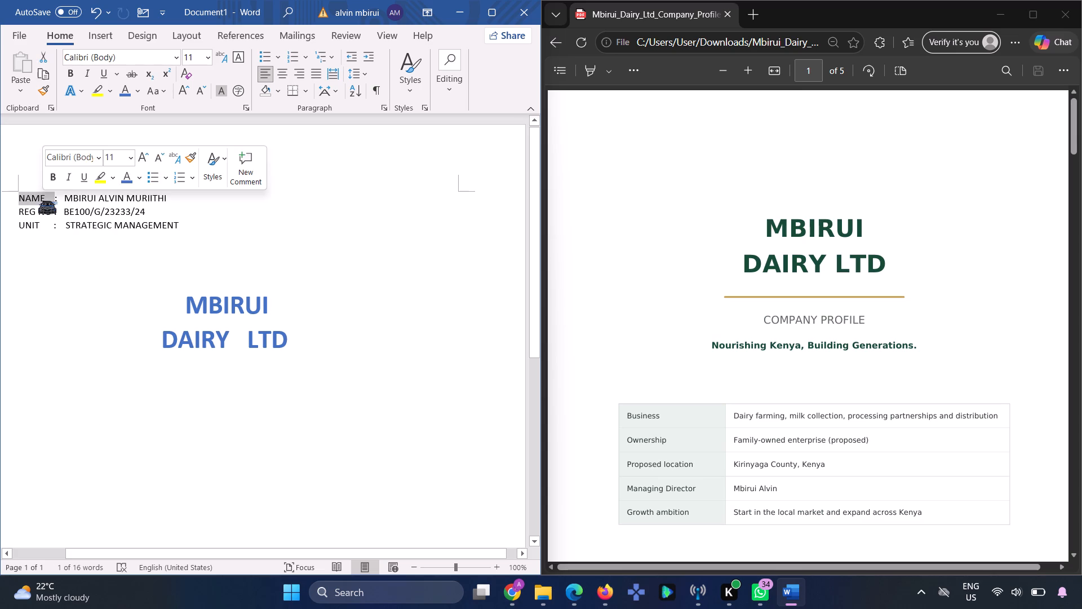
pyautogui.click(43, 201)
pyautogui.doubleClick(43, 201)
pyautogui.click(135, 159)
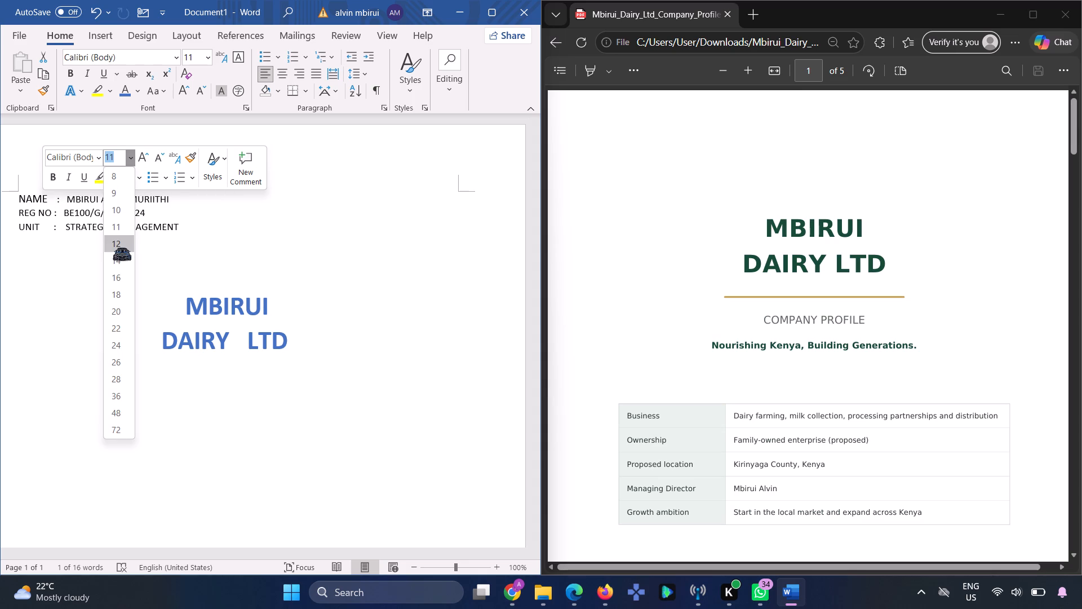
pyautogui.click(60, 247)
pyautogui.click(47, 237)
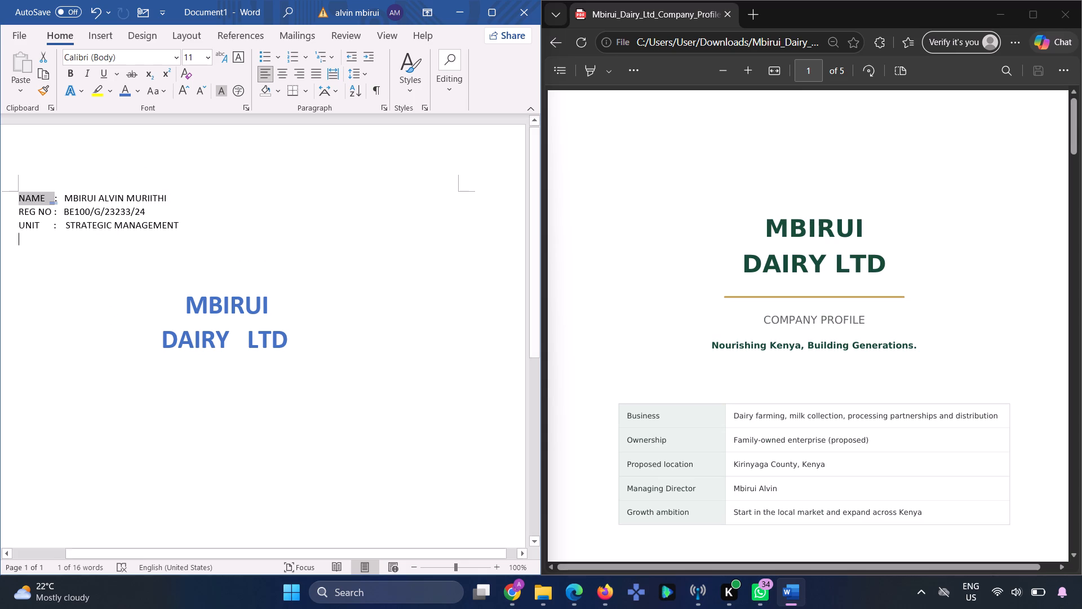
# Add one space after the colon in the NAME line.
pyautogui.click(58, 196)
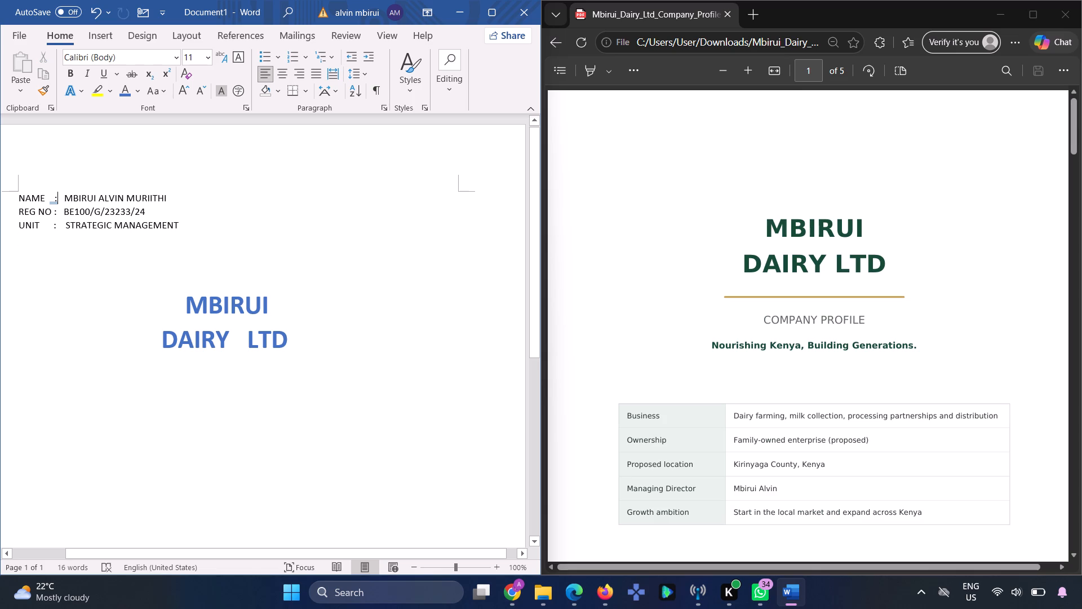
pyautogui.press('space')
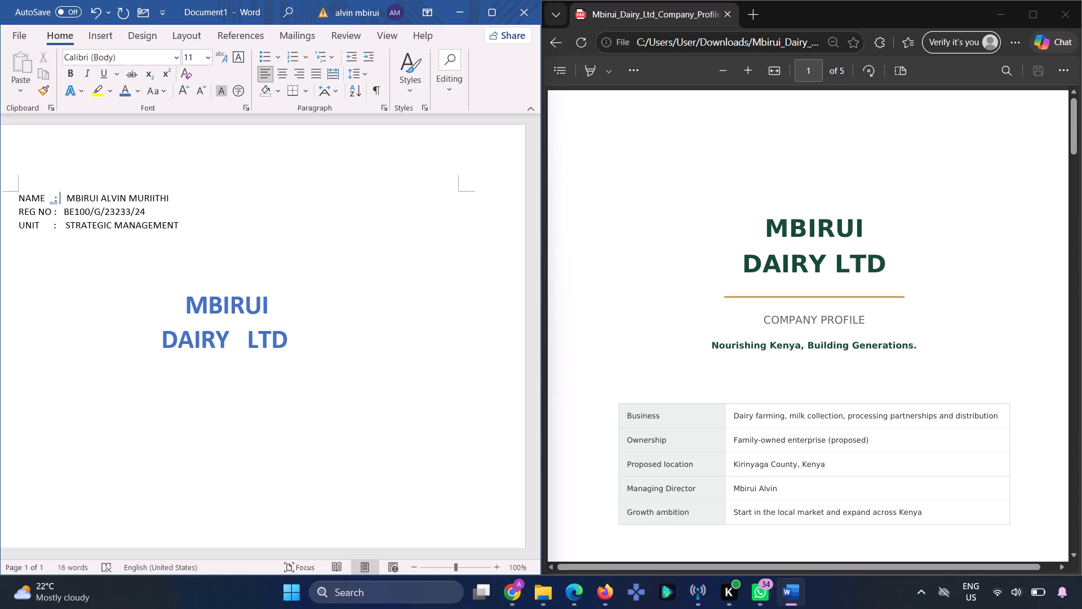
# Make the NAME, REG NO and UNIT labels bold, leaving their values in regular weight.
pyautogui.click(51, 198)
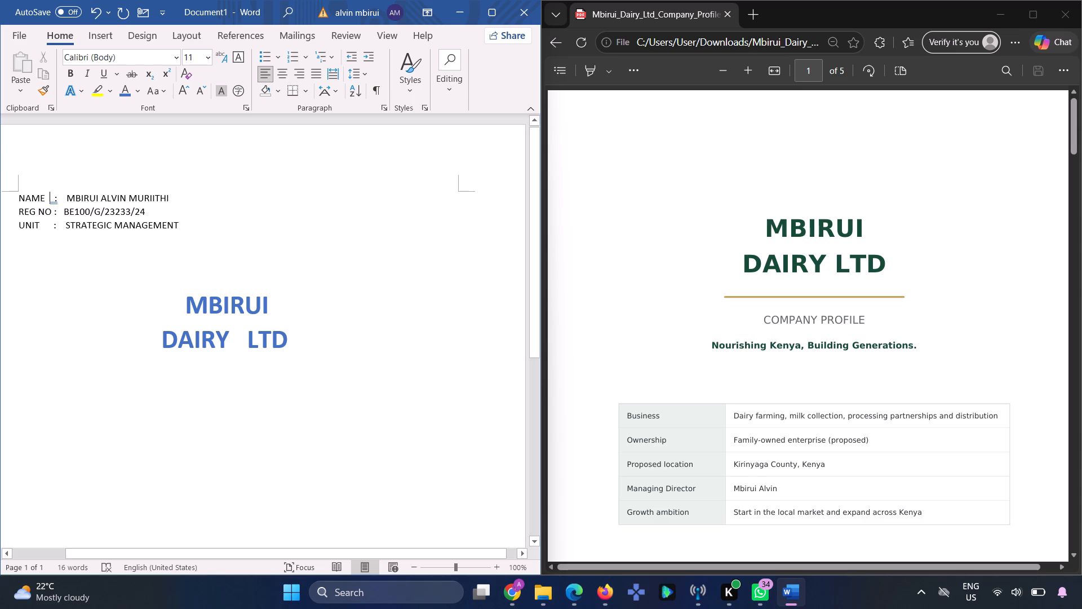
pyautogui.moveTo(51, 198); pyautogui.dragTo(16, 200)
pyautogui.click(19, 172)
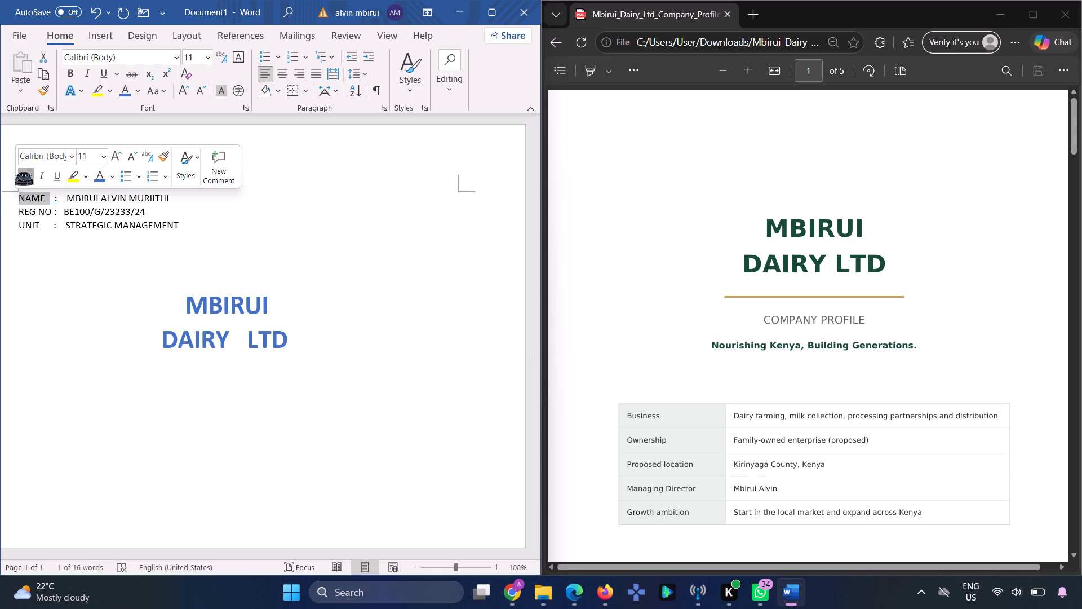
pyautogui.click(38, 215)
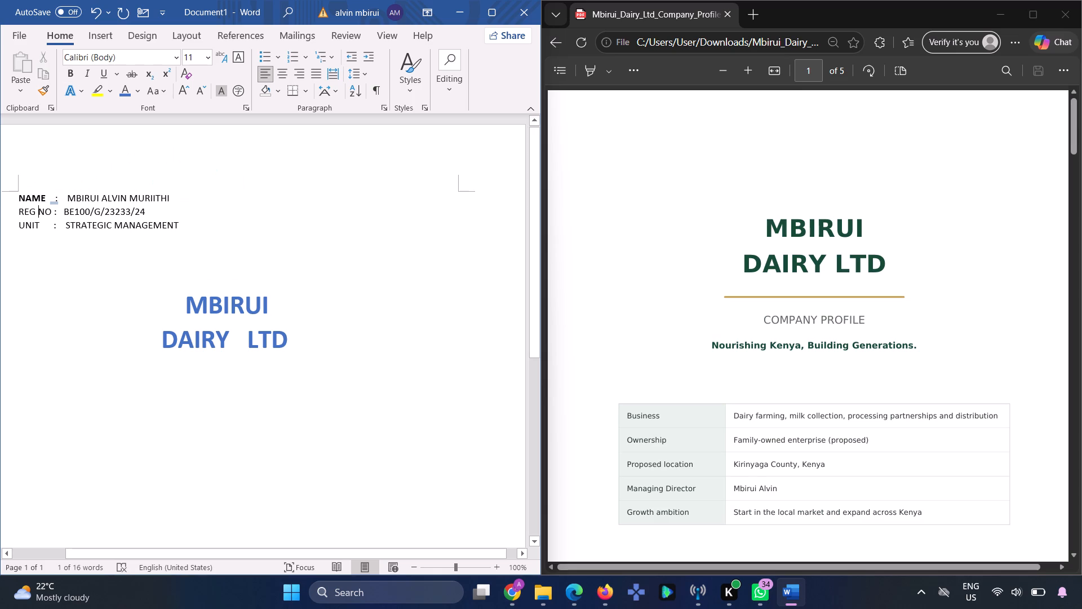
pyautogui.click(52, 211)
pyautogui.moveTo(52, 211); pyautogui.dragTo(39, 211)
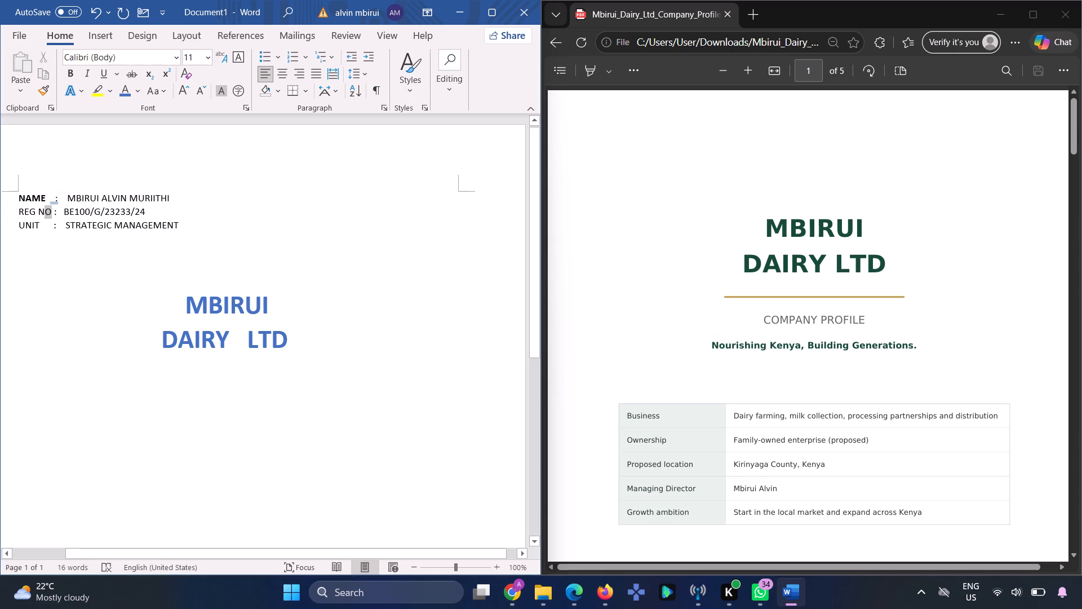
pyautogui.moveTo(39, 211); pyautogui.dragTo(19, 211)
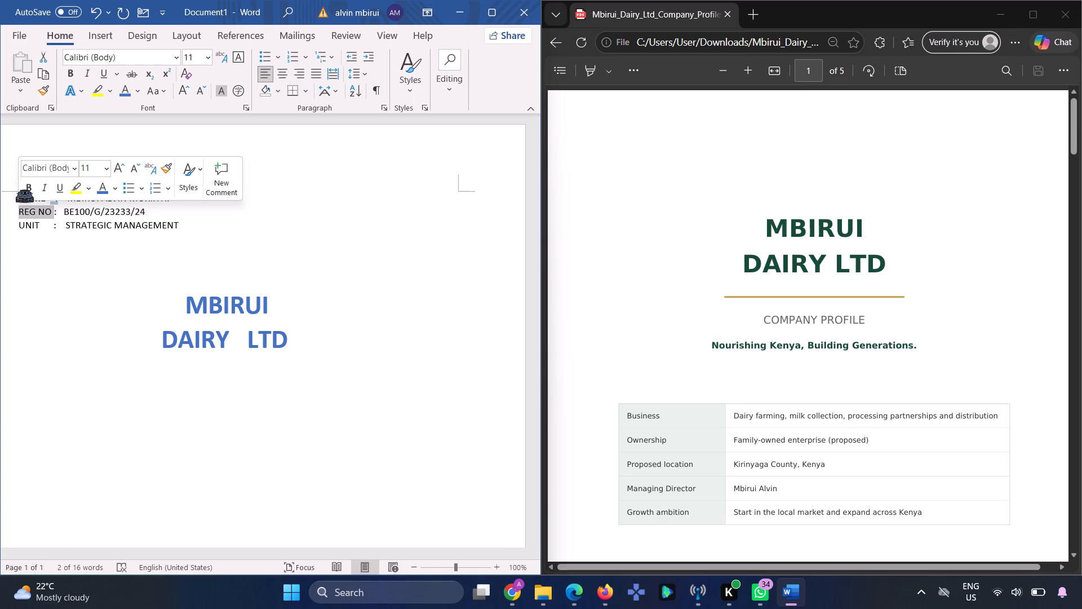
pyautogui.click(20, 189)
pyautogui.click(24, 189)
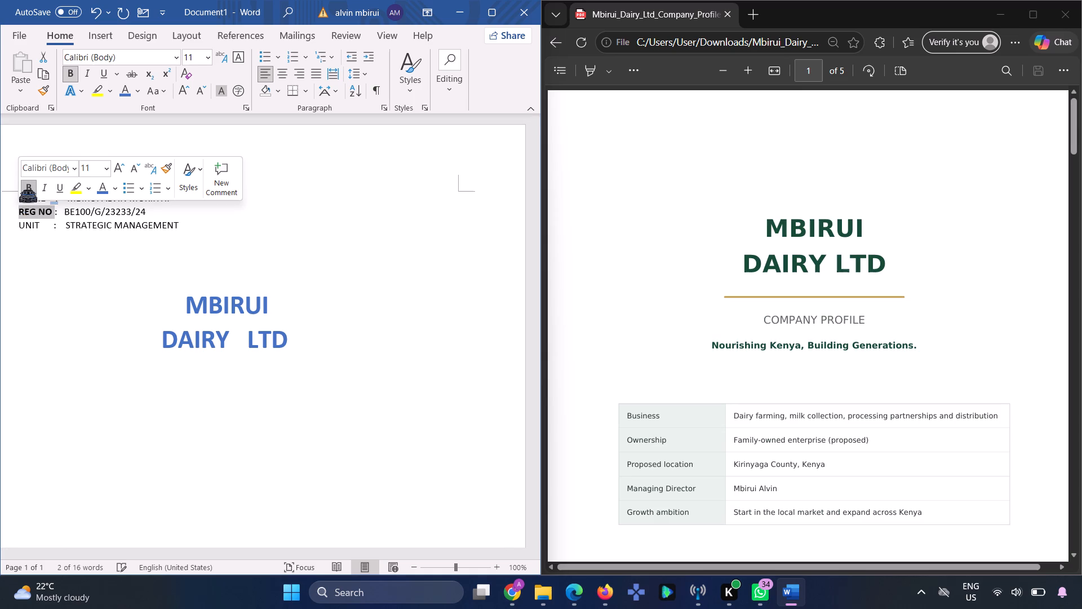
pyautogui.click(38, 224)
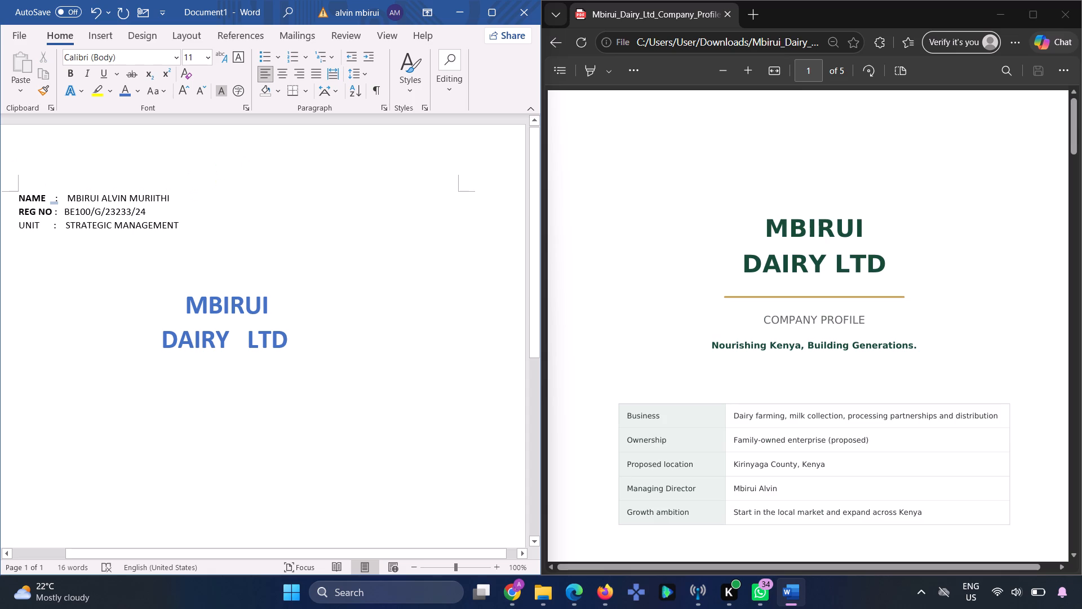
pyautogui.moveTo(38, 224); pyautogui.dragTo(23, 225)
pyautogui.moveTo(23, 225); pyautogui.dragTo(17, 226)
pyautogui.click(20, 202)
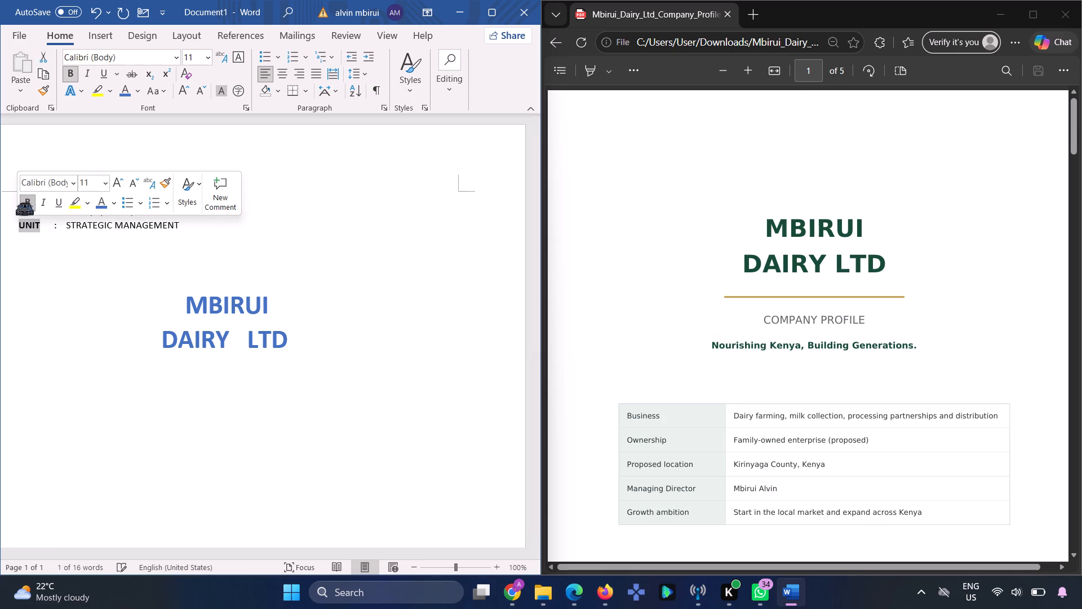
pyautogui.click(38, 218)
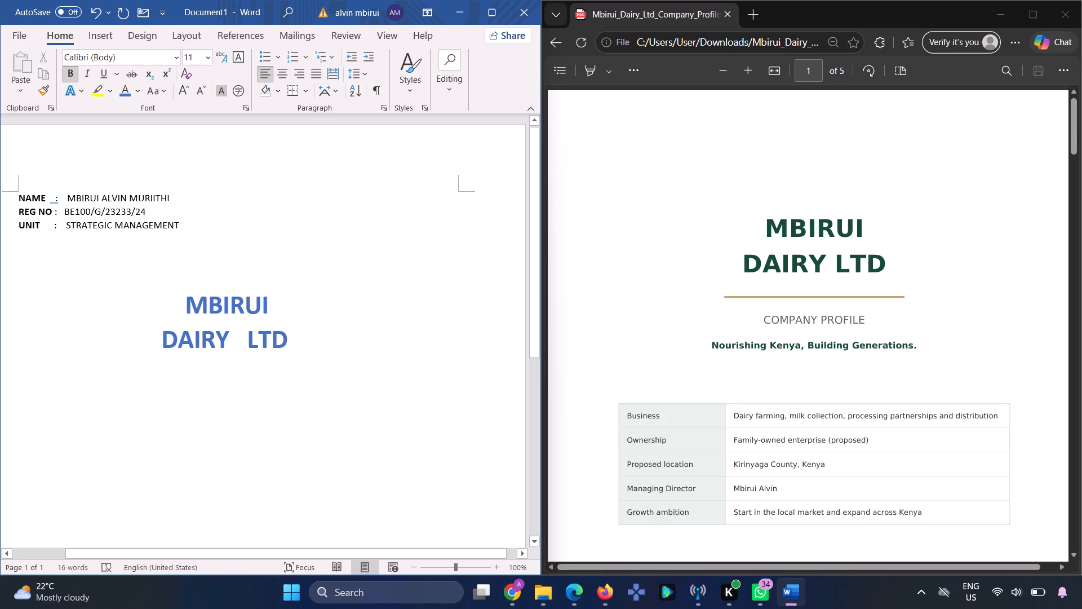
pyautogui.click(54, 224)
# Maximize the Word window, with the document showing the area around the MBIRUI DAIRY LTD title.
pyautogui.scroll(-2, 330, 364)
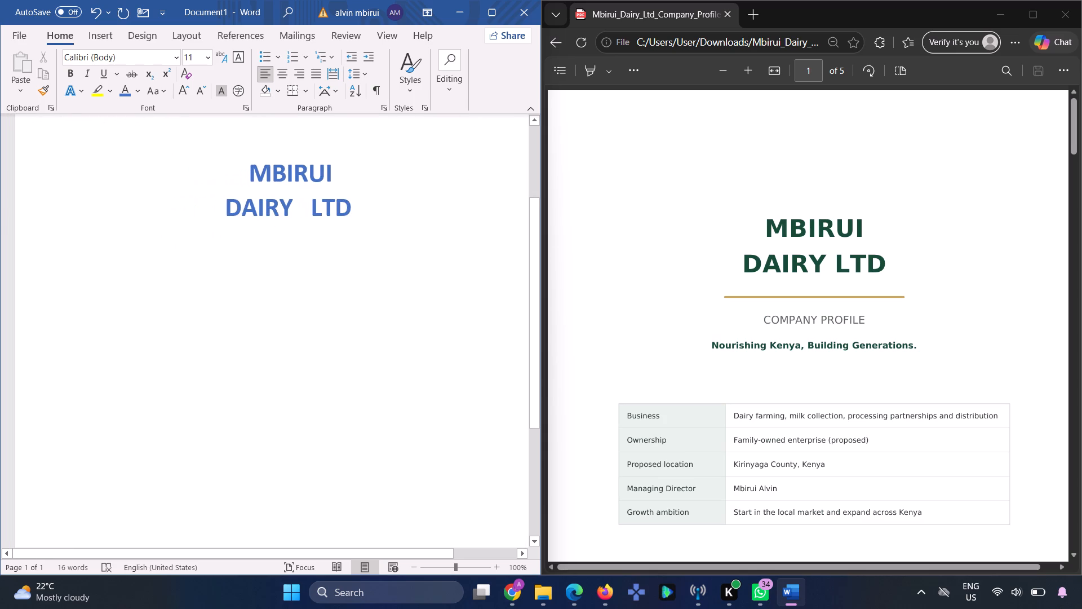
pyautogui.scroll(-1, 330, 364)
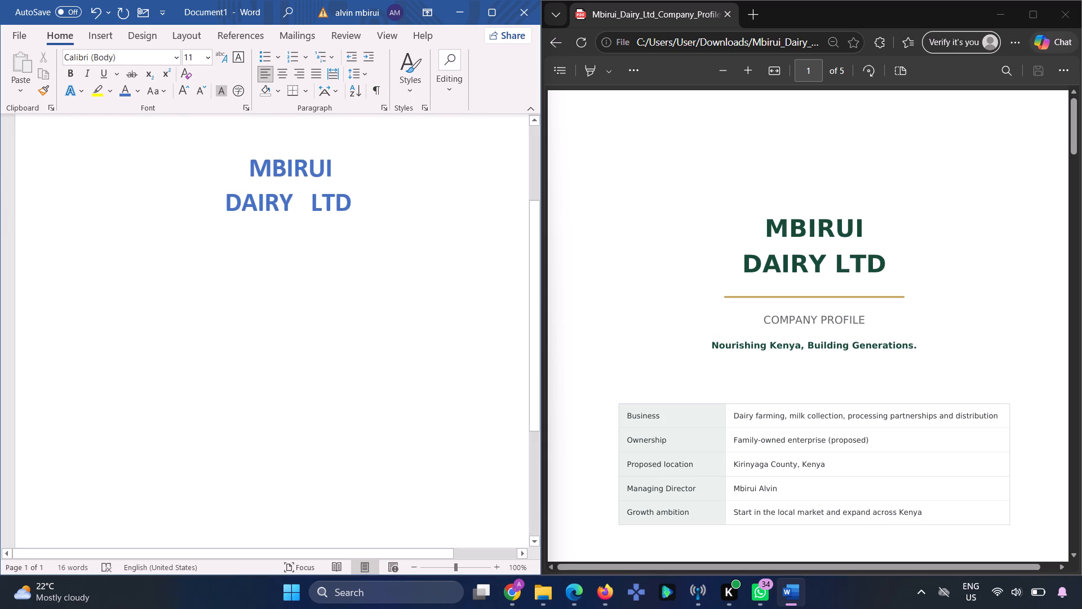
pyautogui.click(486, 8)
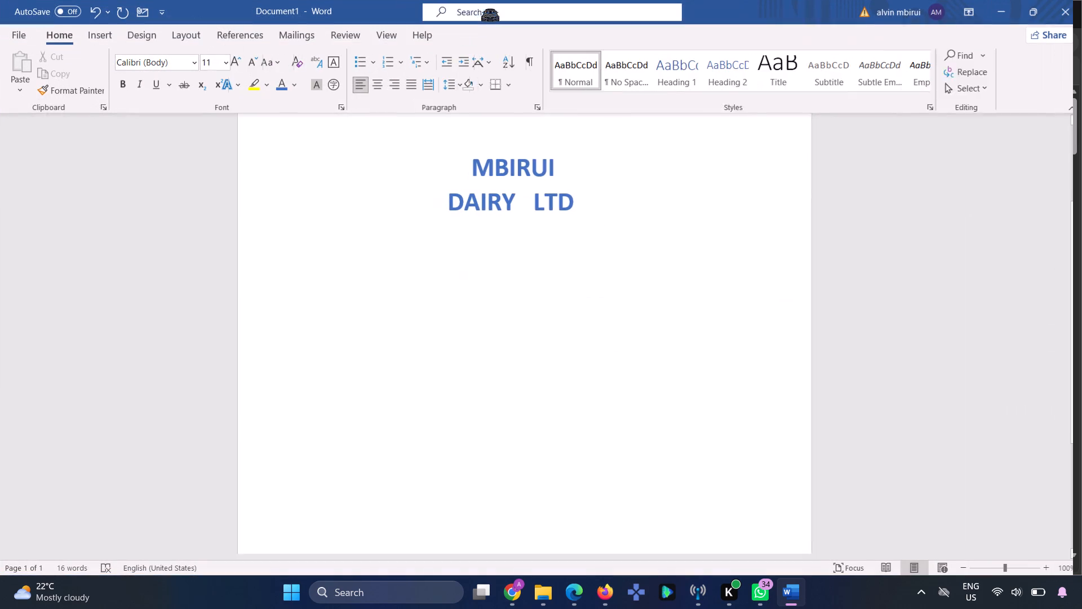
# Check the title design on the first page of the company profile PDF in a maximized Edge window, and return to Word.
pyautogui.scroll(1, 499, 192)
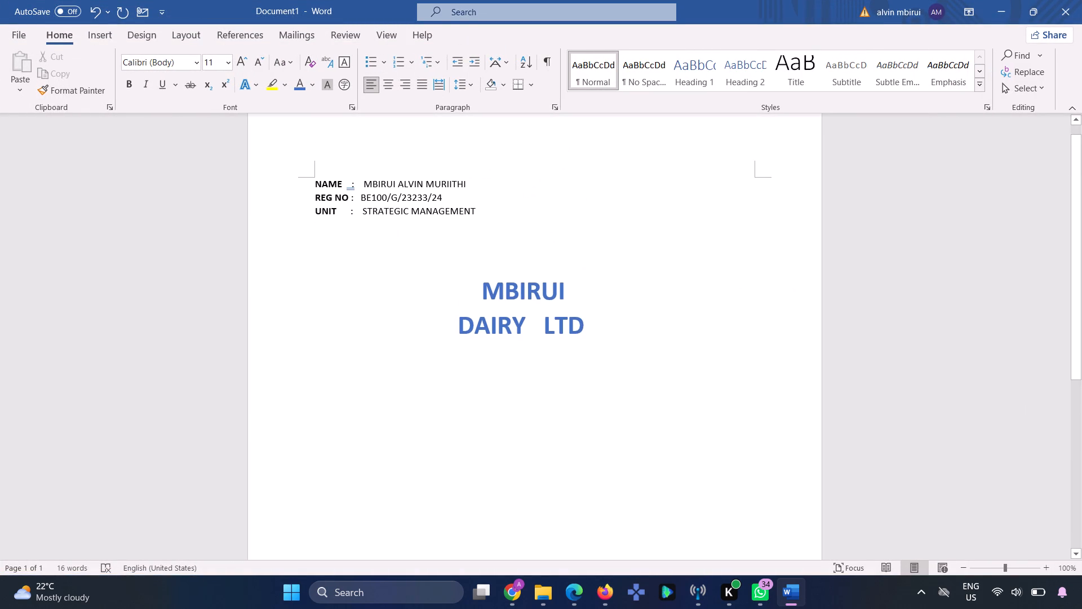
pyautogui.scroll(1, 499, 192)
pyautogui.scroll(-1, 499, 192)
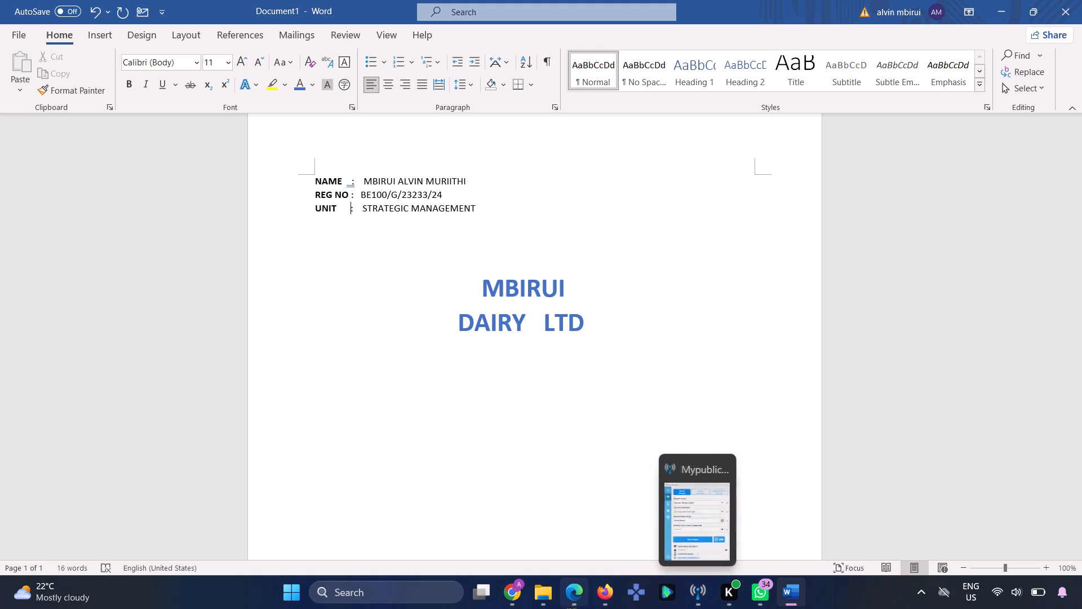
pyautogui.click(571, 555)
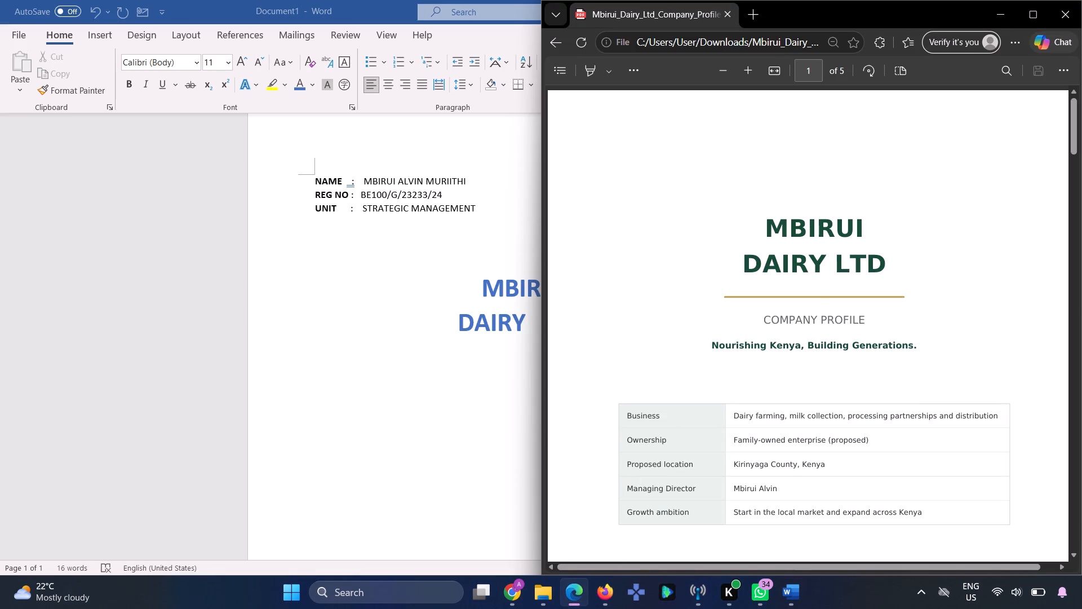
pyautogui.click(1028, 19)
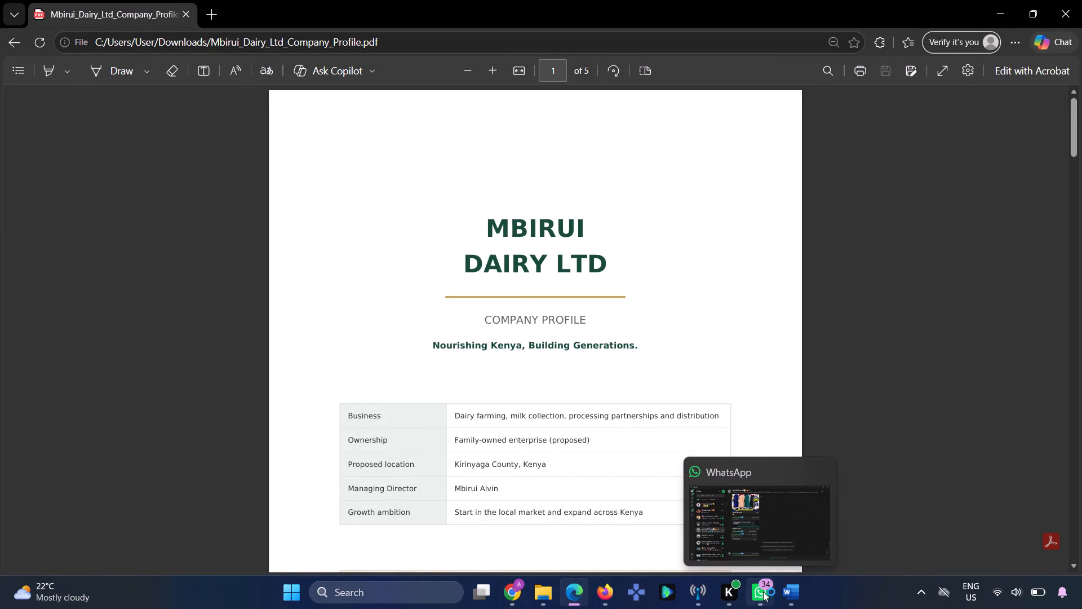
pyautogui.click(791, 598)
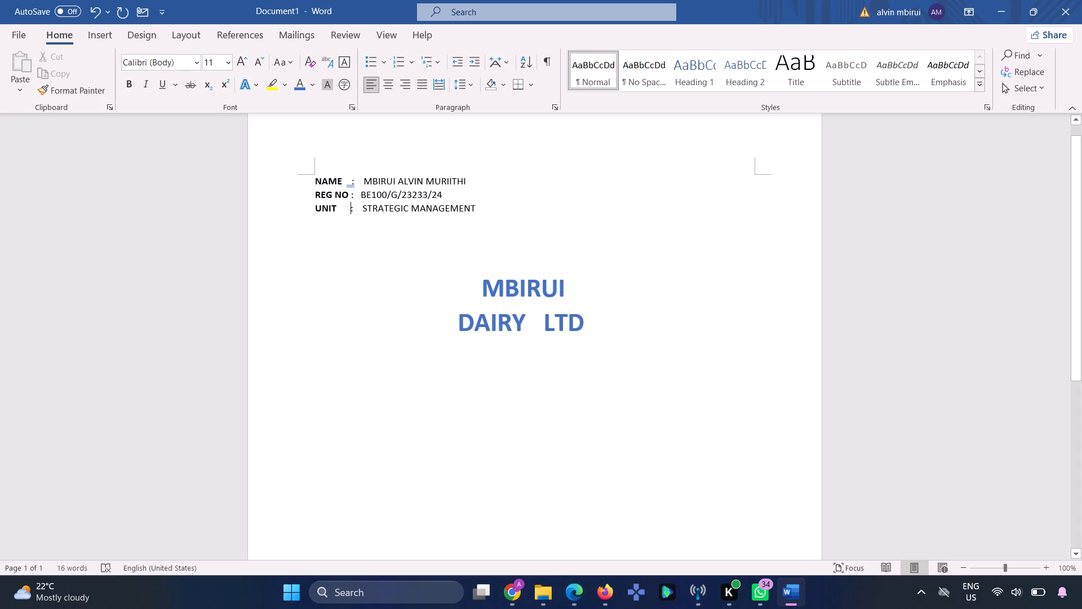
# Draw a straight, nearly horizontal line about 8 cm long beneath the DAIRY LTD title line.
pyautogui.click(106, 34)
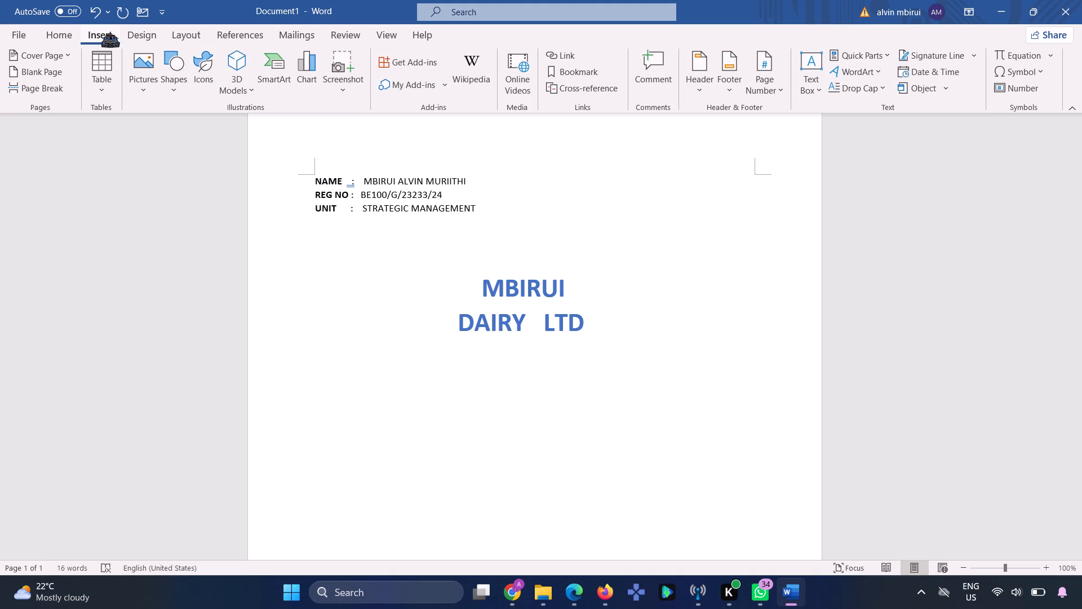
pyautogui.click(381, 359)
pyautogui.click(170, 89)
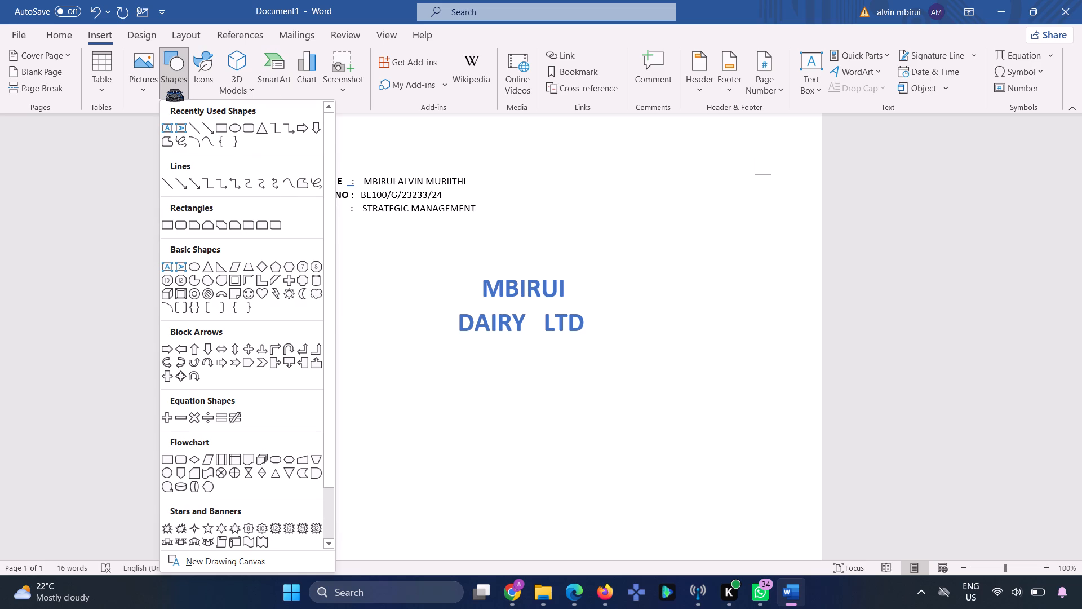
pyautogui.scroll(-2, 241, 248)
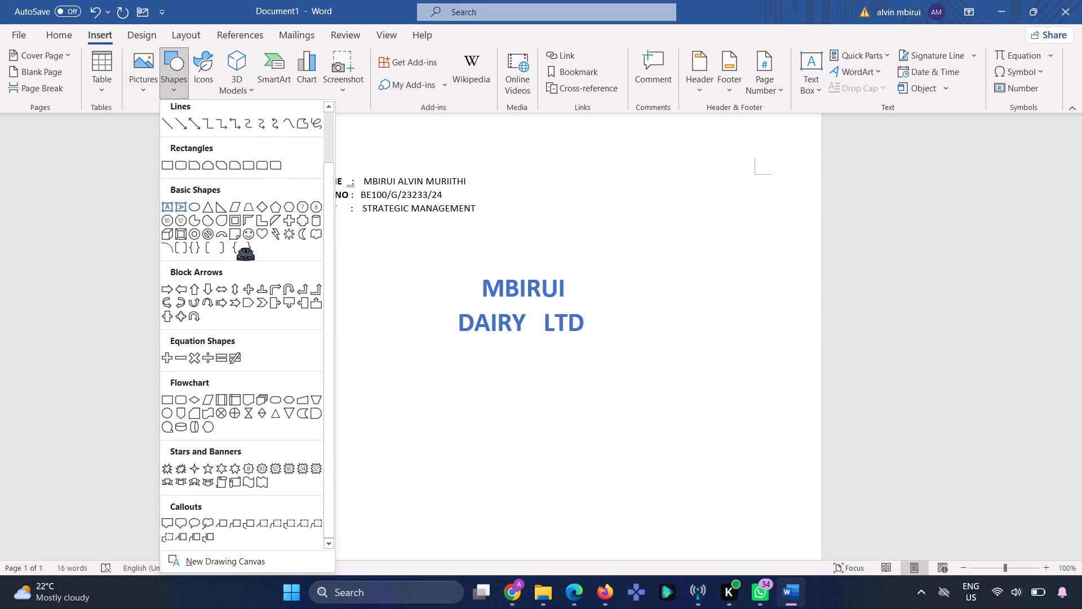
pyautogui.scroll(-1, 241, 248)
pyautogui.scroll(2, 295, 182)
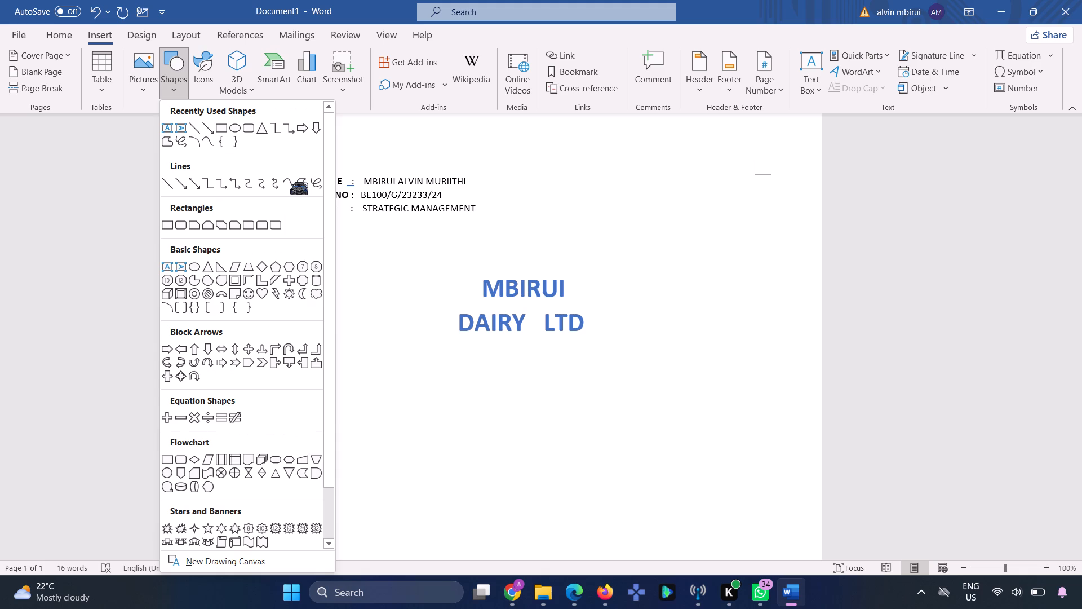
pyautogui.click(160, 182)
pyautogui.moveTo(160, 182); pyautogui.dragTo(170, 182)
pyautogui.click(170, 182)
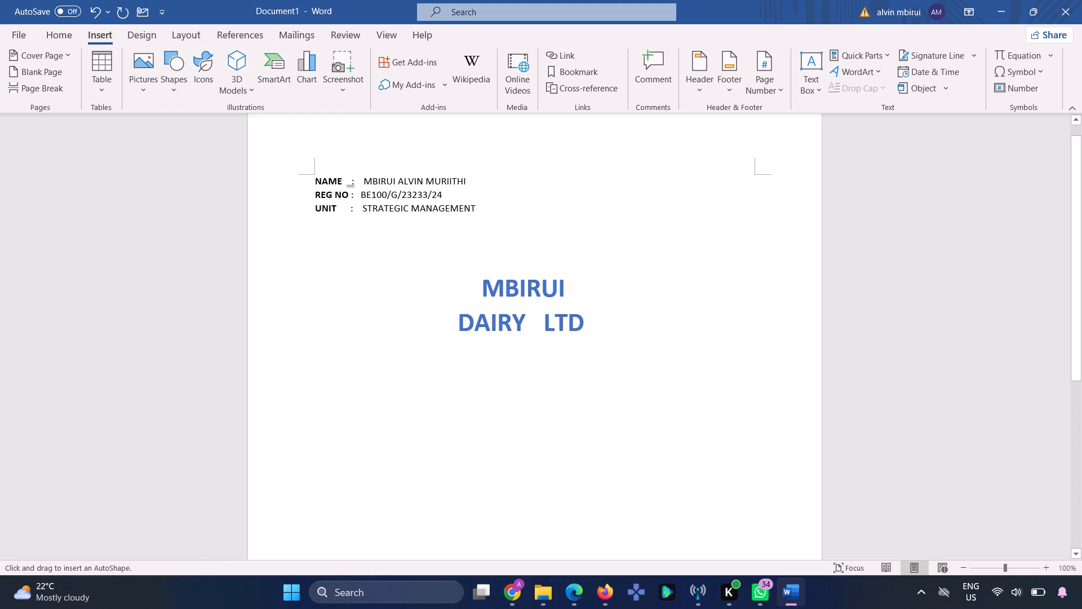
pyautogui.moveTo(431, 351); pyautogui.dragTo(441, 350)
pyautogui.moveTo(441, 350); pyautogui.dragTo(627, 346)
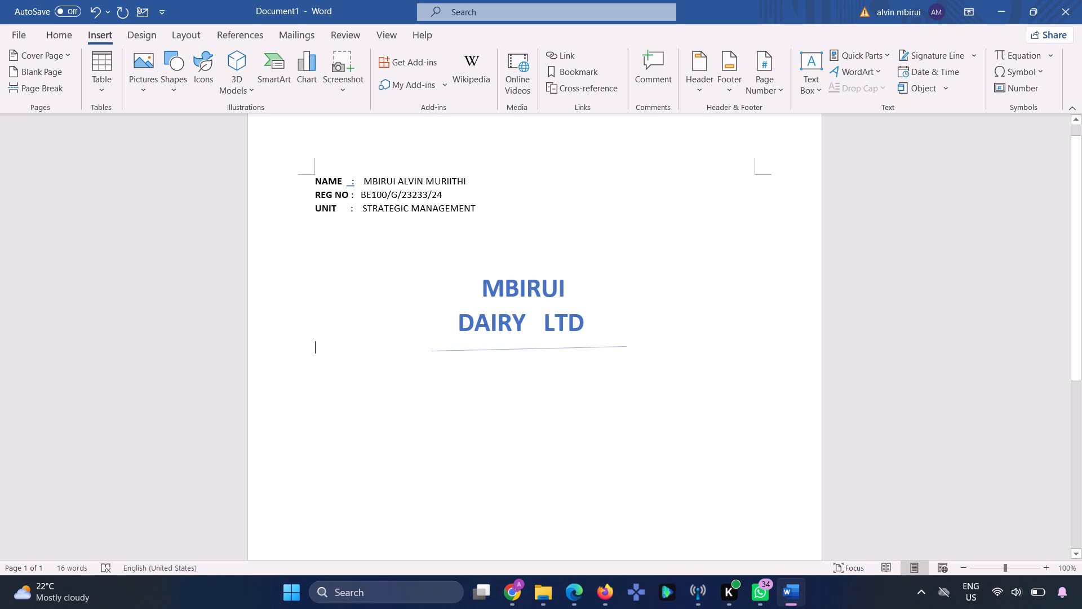
pyautogui.moveTo(627, 346); pyautogui.dragTo(635, 350)
pyautogui.moveTo(635, 350); pyautogui.dragTo(642, 350)
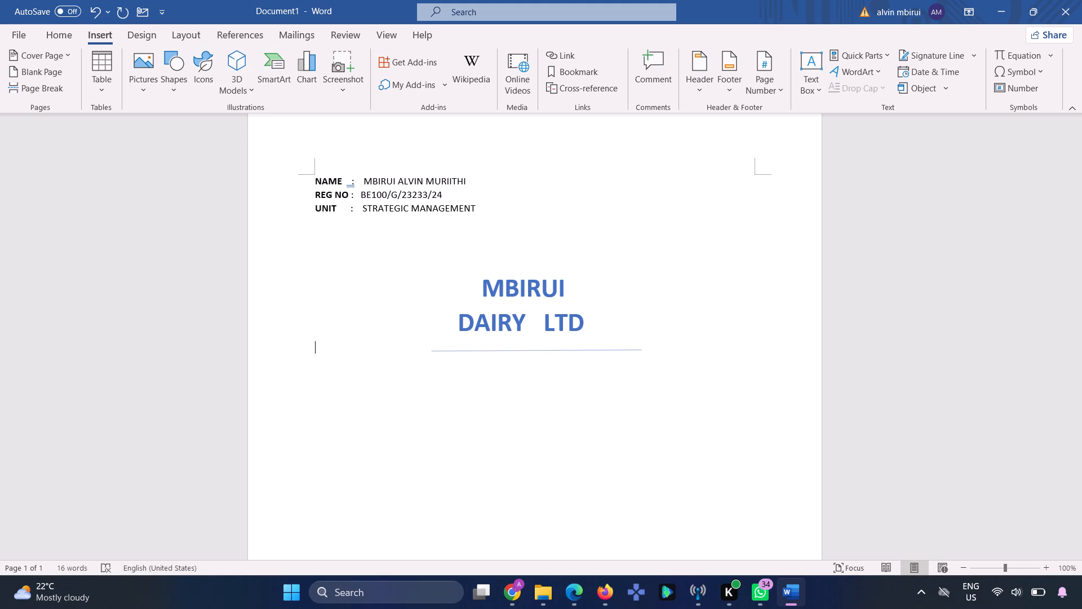
pyautogui.moveTo(642, 350); pyautogui.dragTo(644, 348)
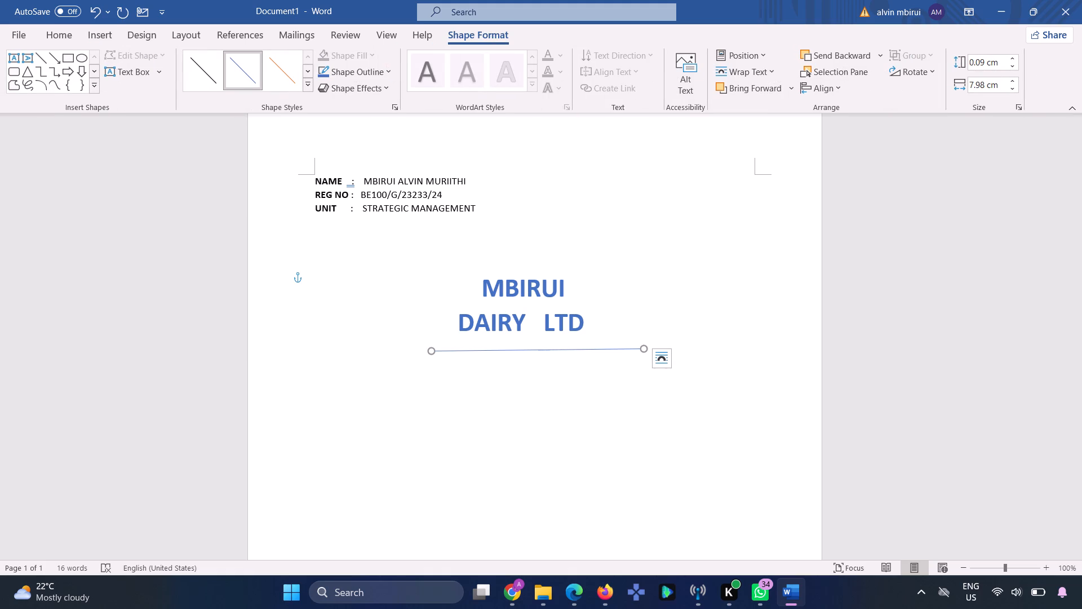
# Lengthen the line to about 8.8 cm, moving its endpoints to level it close beneath DAIRY LTD.
pyautogui.click(646, 351)
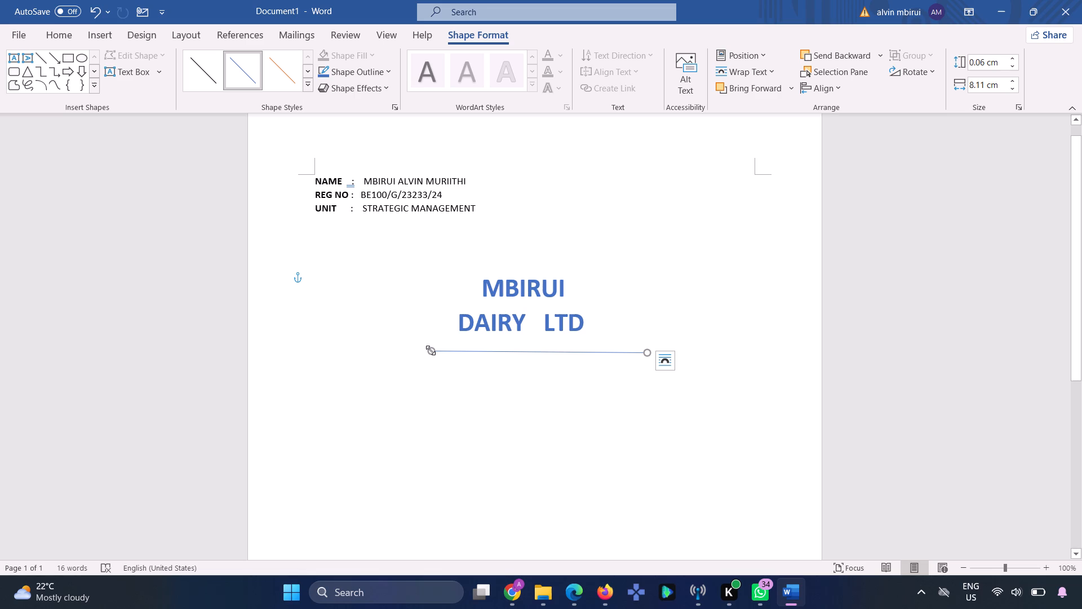
pyautogui.moveTo(431, 350); pyautogui.dragTo(414, 350)
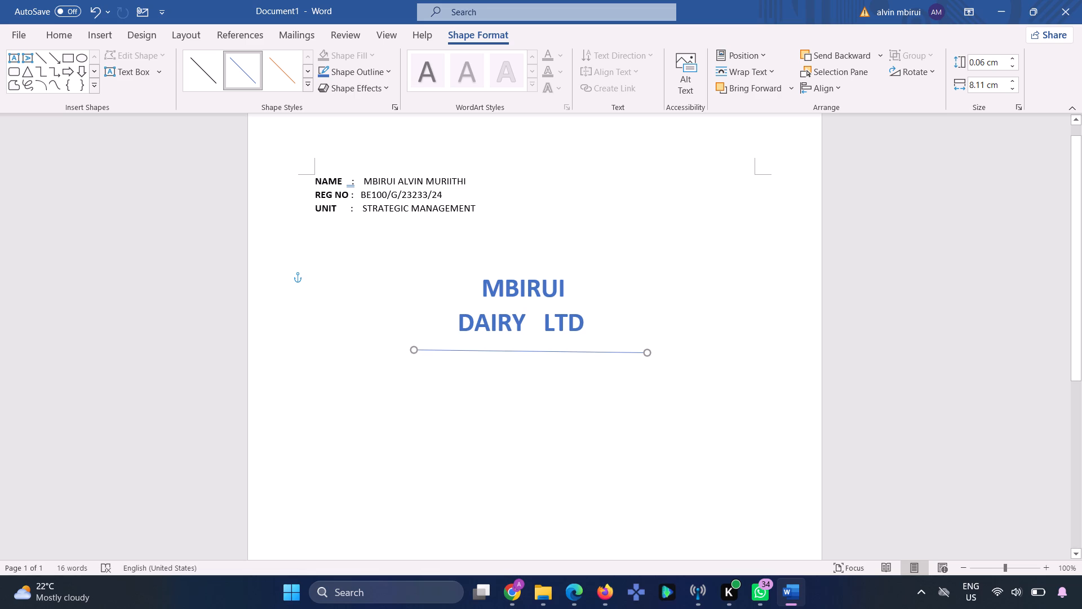
pyautogui.moveTo(414, 350); pyautogui.dragTo(414, 342)
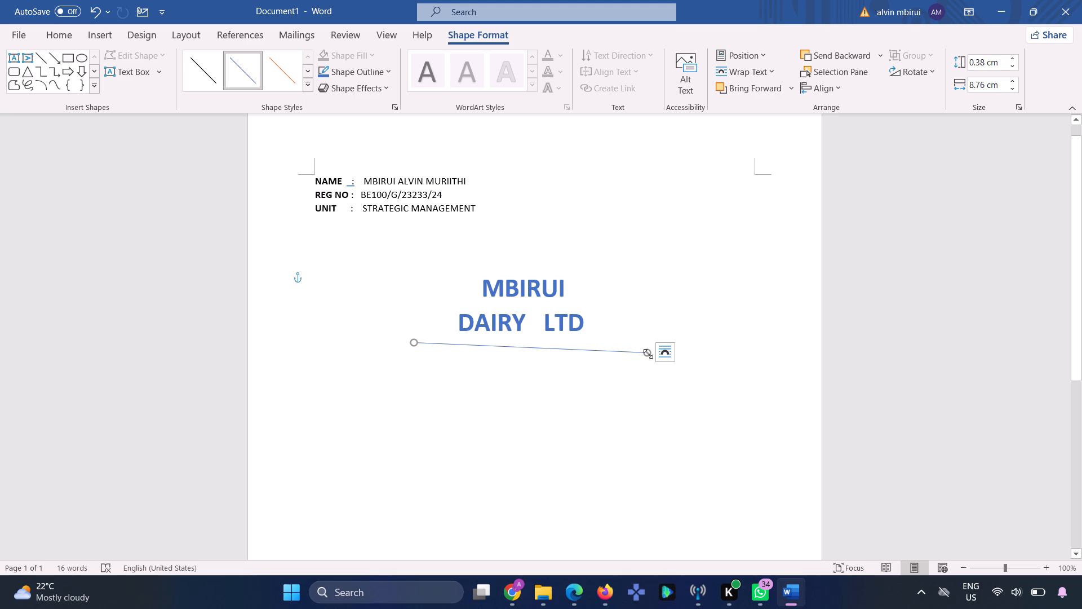
pyautogui.moveTo(648, 354); pyautogui.dragTo(647, 338)
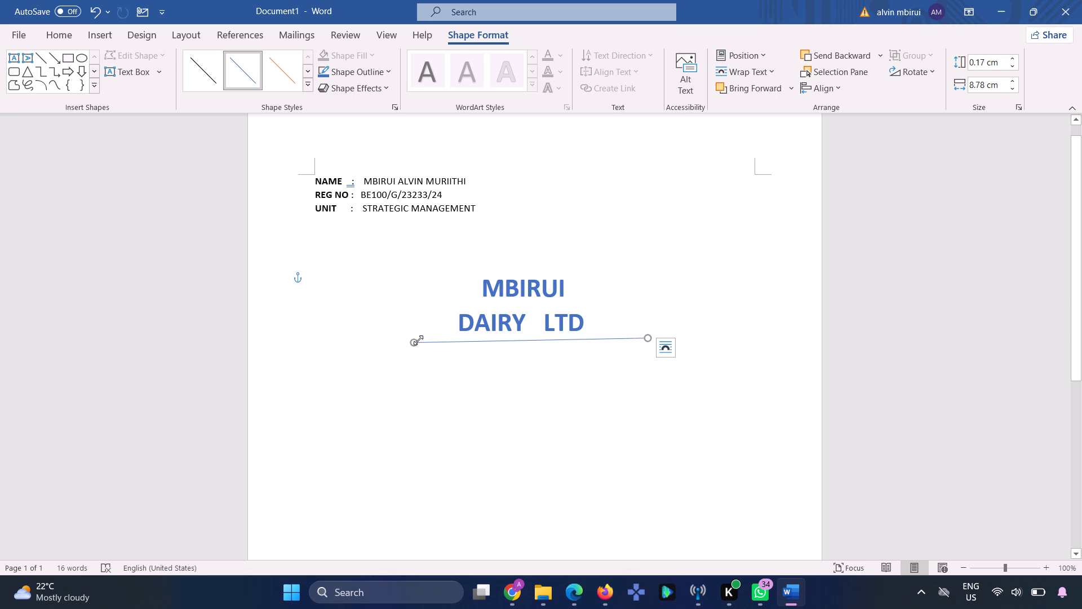
pyautogui.click(415, 340)
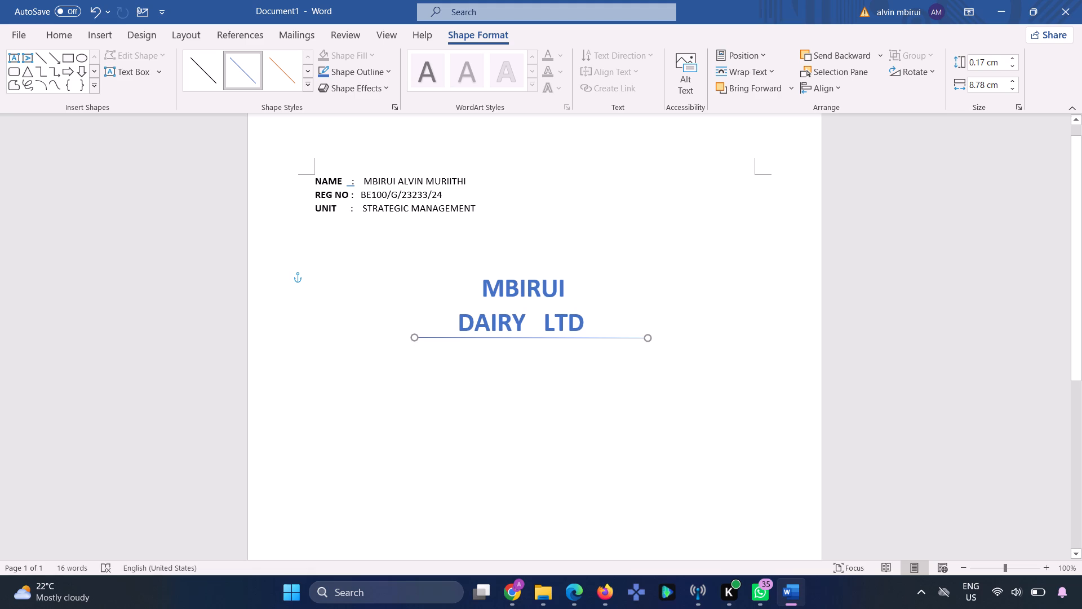
pyautogui.click(414, 337)
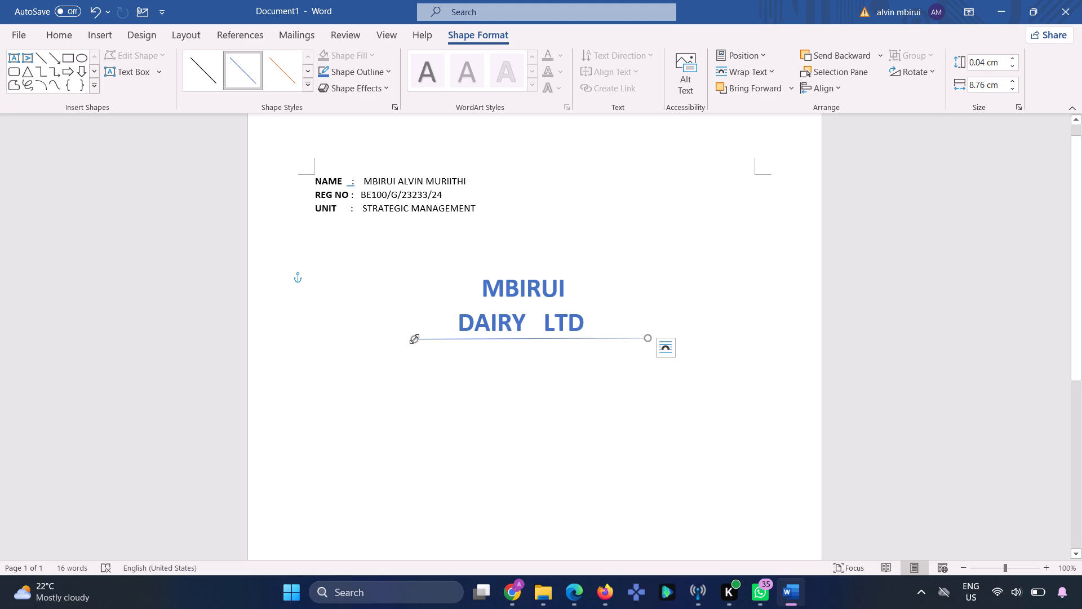
pyautogui.click(440, 358)
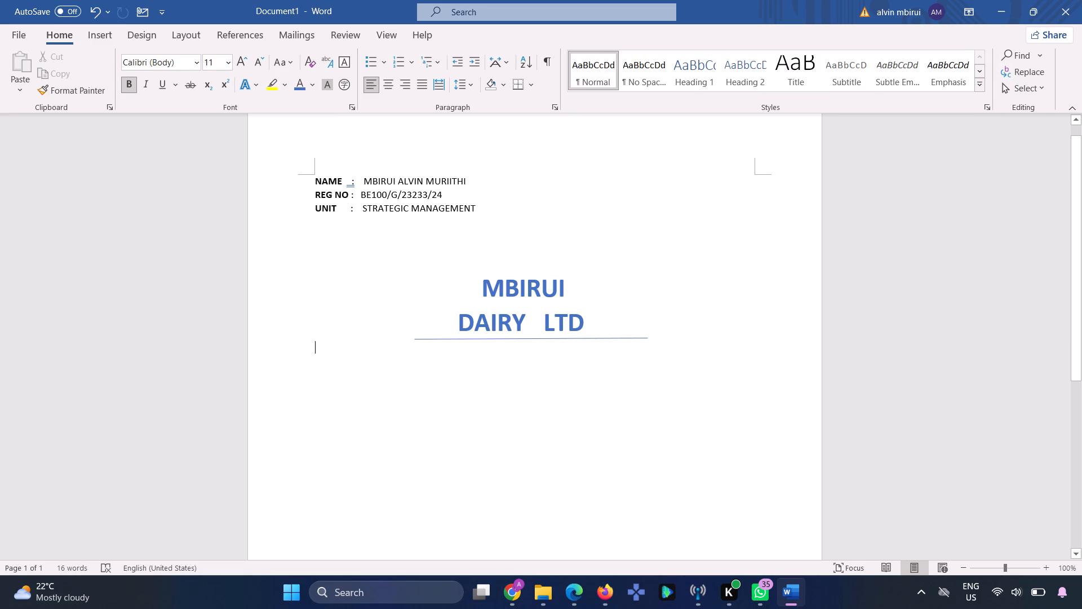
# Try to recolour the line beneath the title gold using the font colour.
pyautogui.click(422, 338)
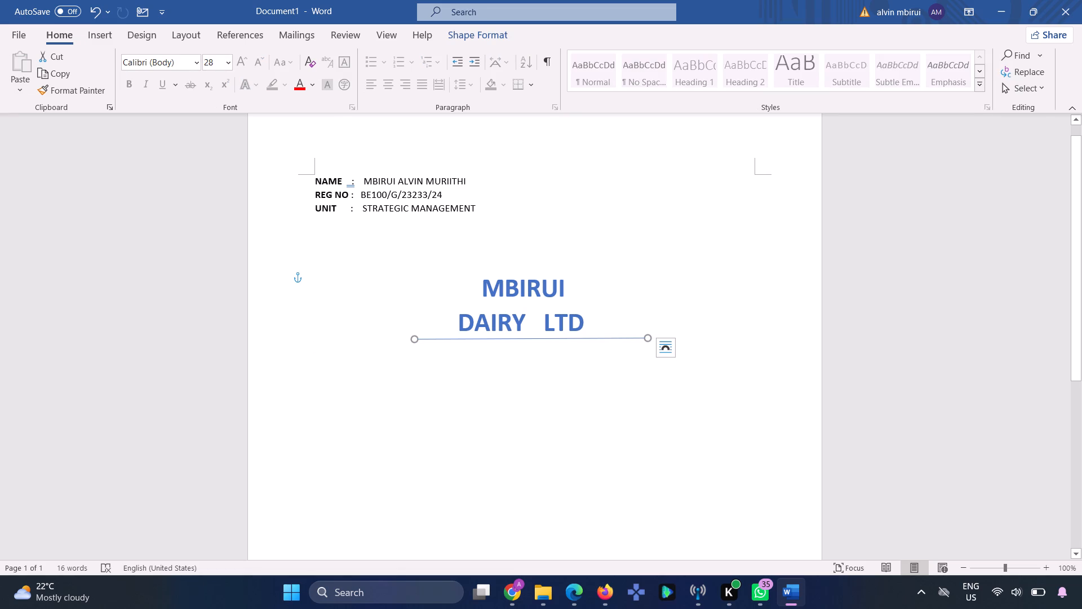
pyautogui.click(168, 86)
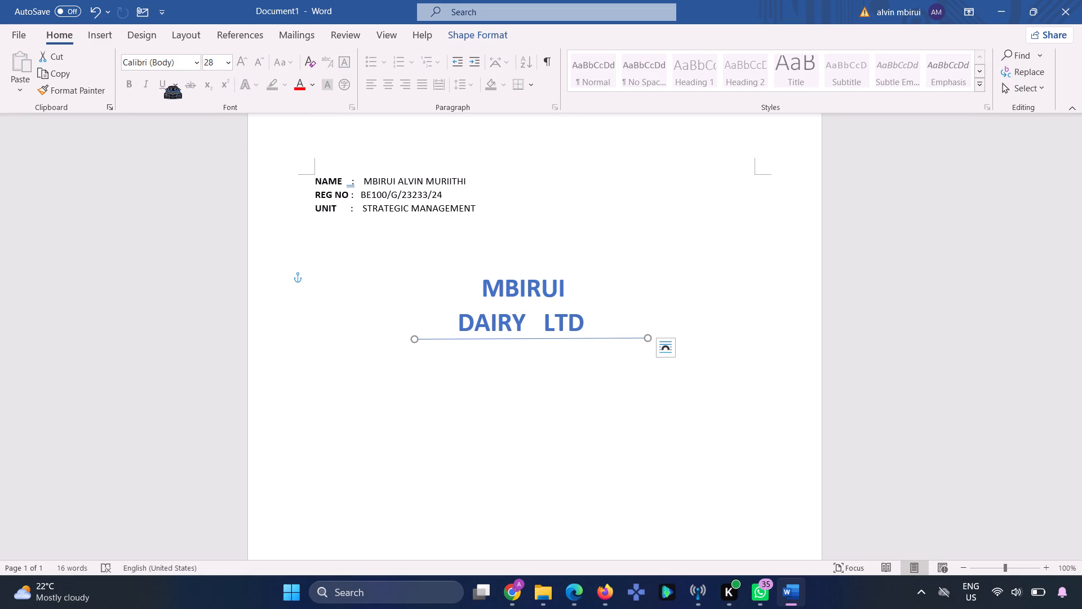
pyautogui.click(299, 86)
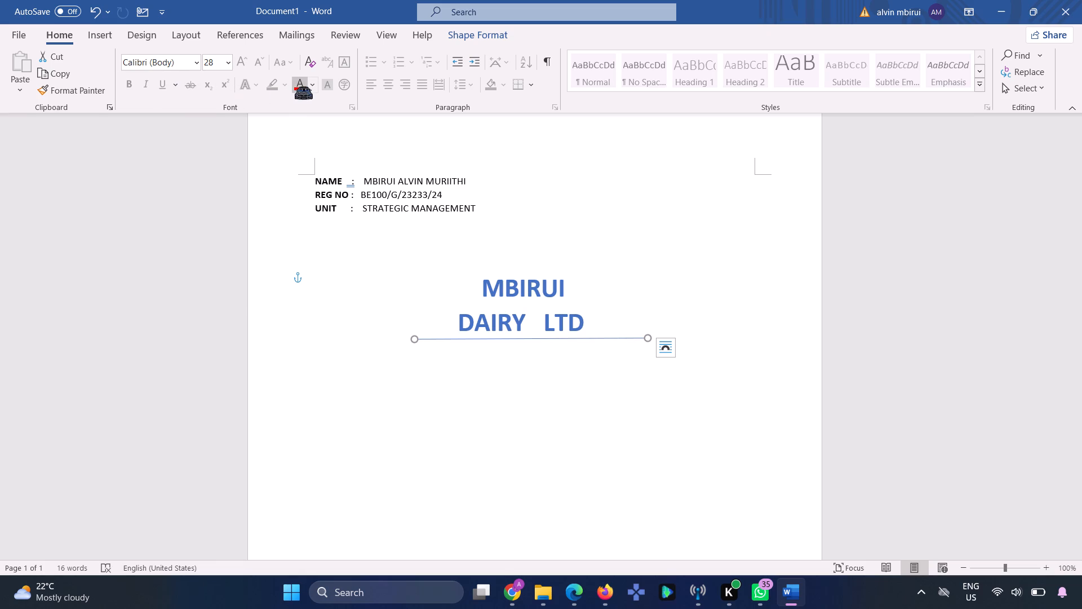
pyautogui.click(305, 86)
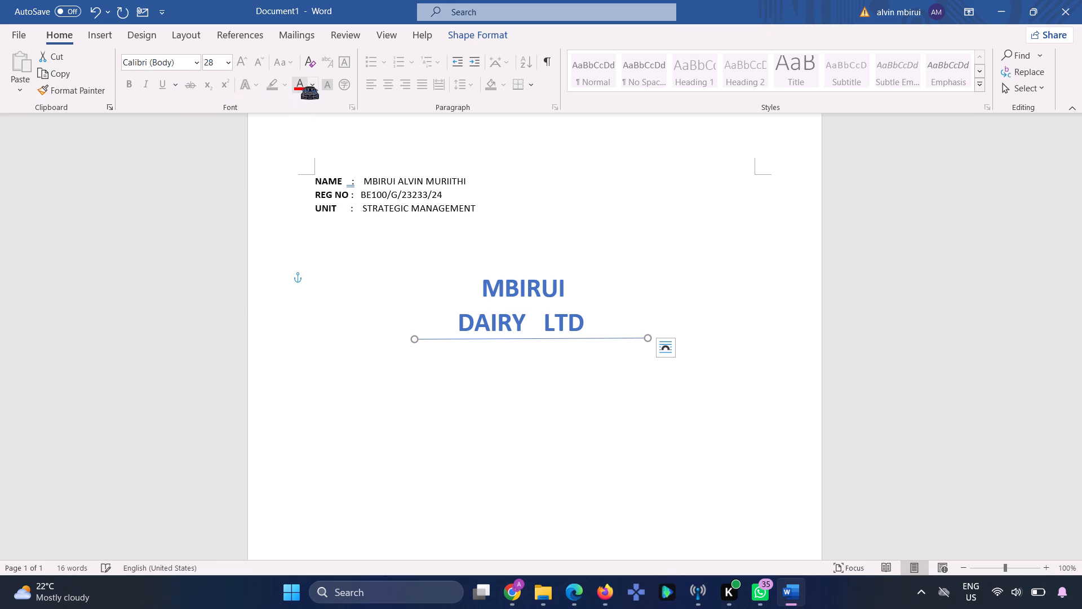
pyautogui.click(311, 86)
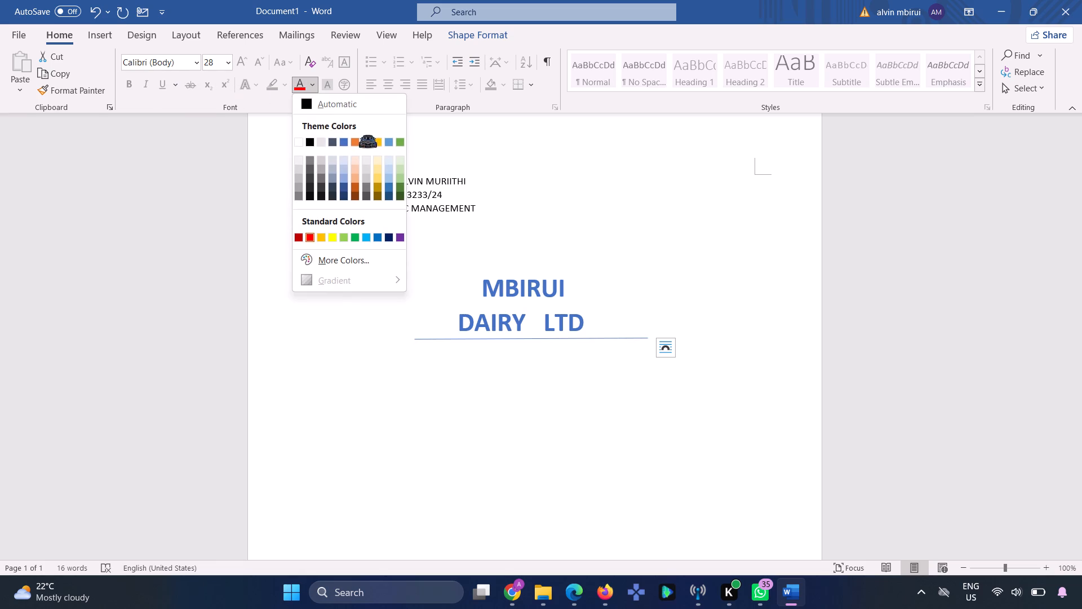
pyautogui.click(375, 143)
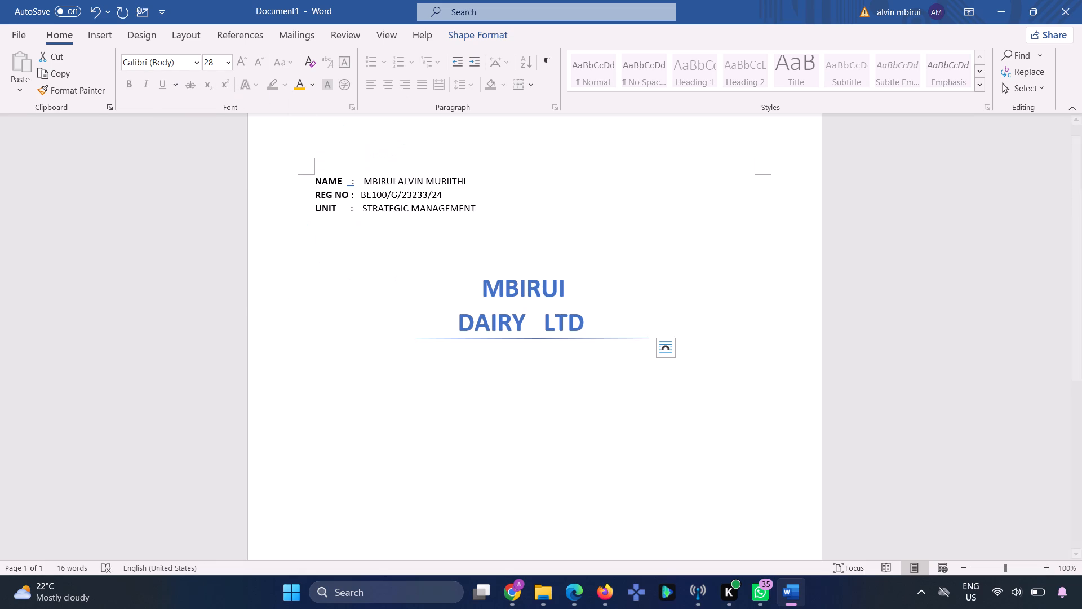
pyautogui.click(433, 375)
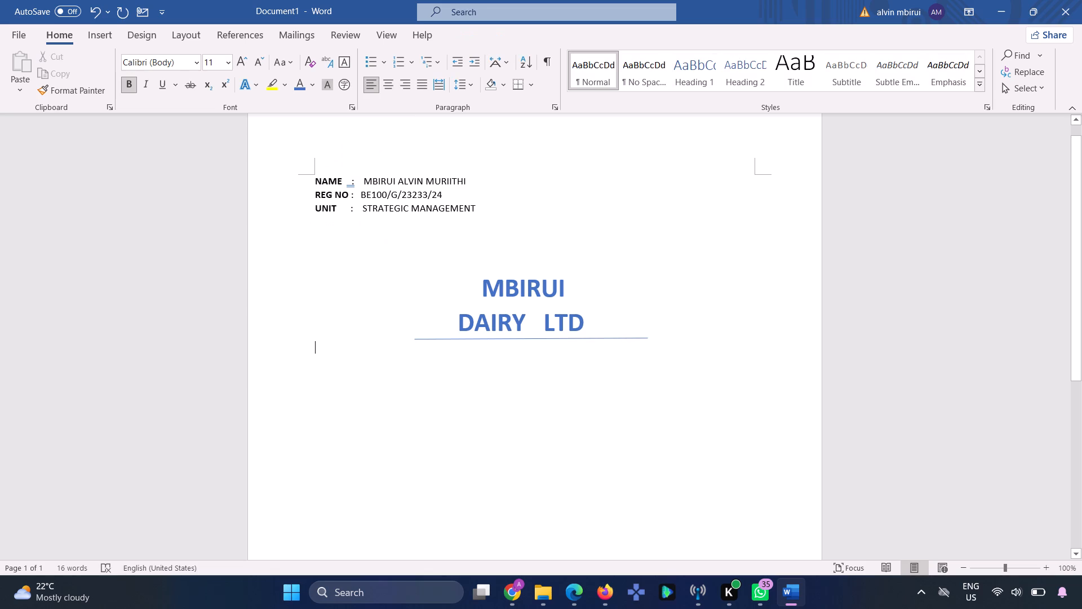
# Set the layout of the line beneath the title to In Line with Text.
pyautogui.click(406, 338)
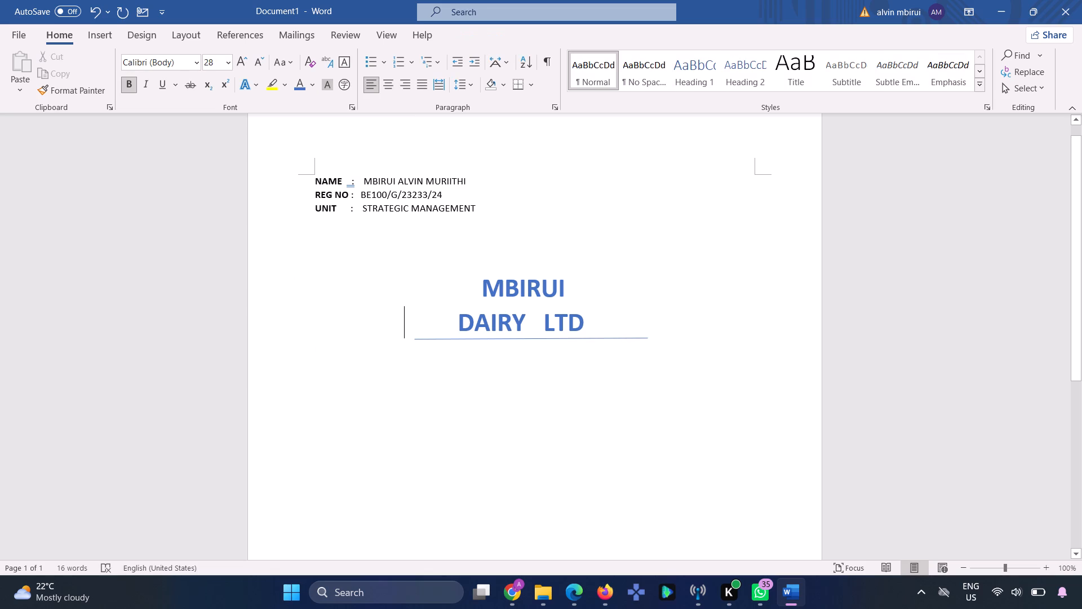
pyautogui.click(418, 346)
pyautogui.moveTo(413, 337); pyautogui.dragTo(486, 356)
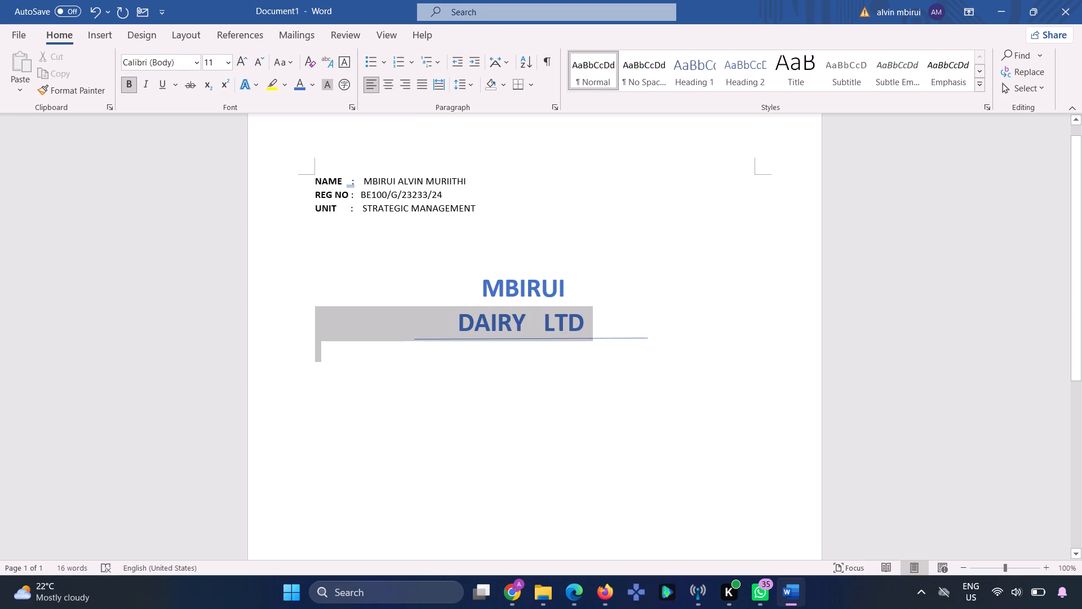
pyautogui.moveTo(486, 356); pyautogui.dragTo(411, 331)
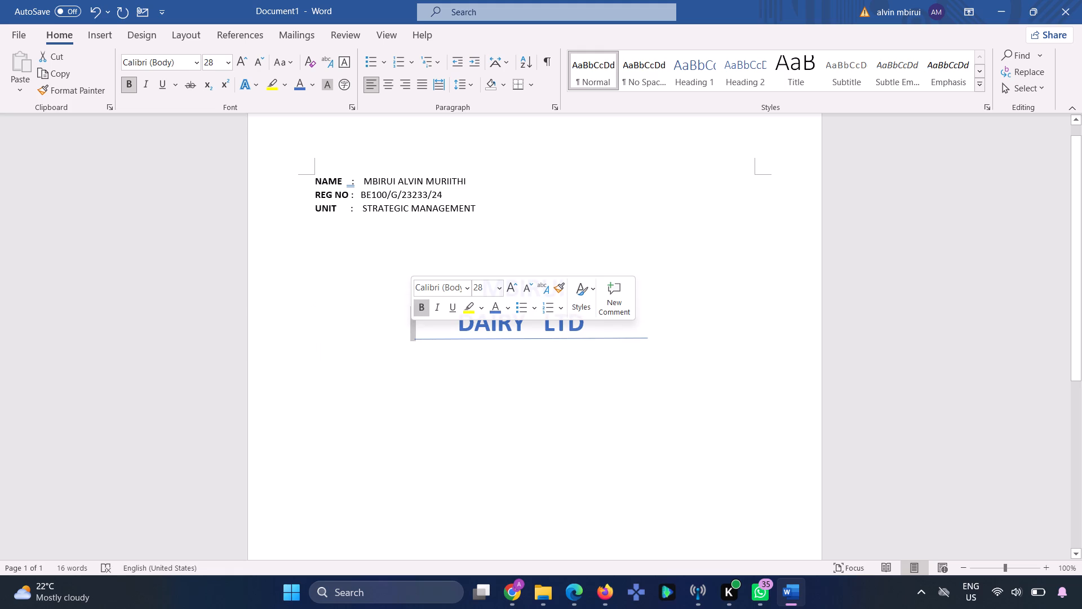
pyautogui.click(446, 338)
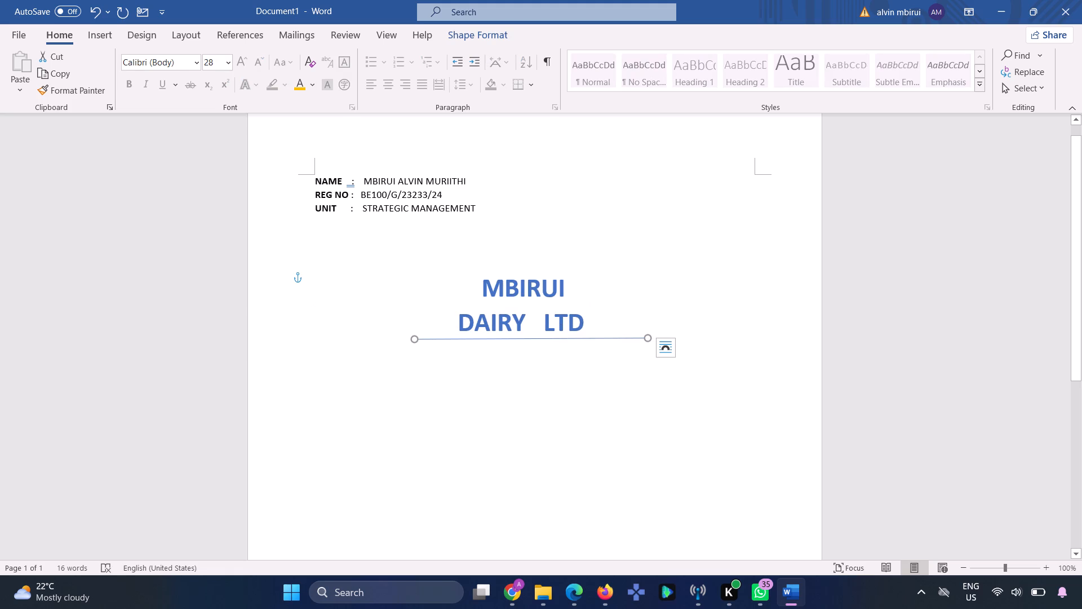
pyautogui.click(658, 345)
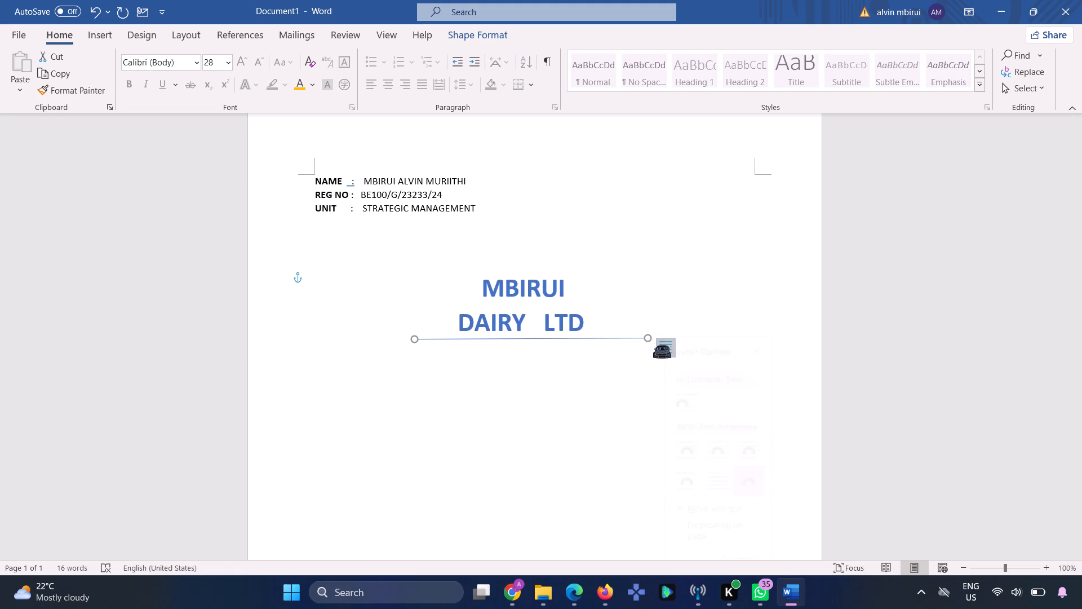
pyautogui.scroll(-1, 743, 419)
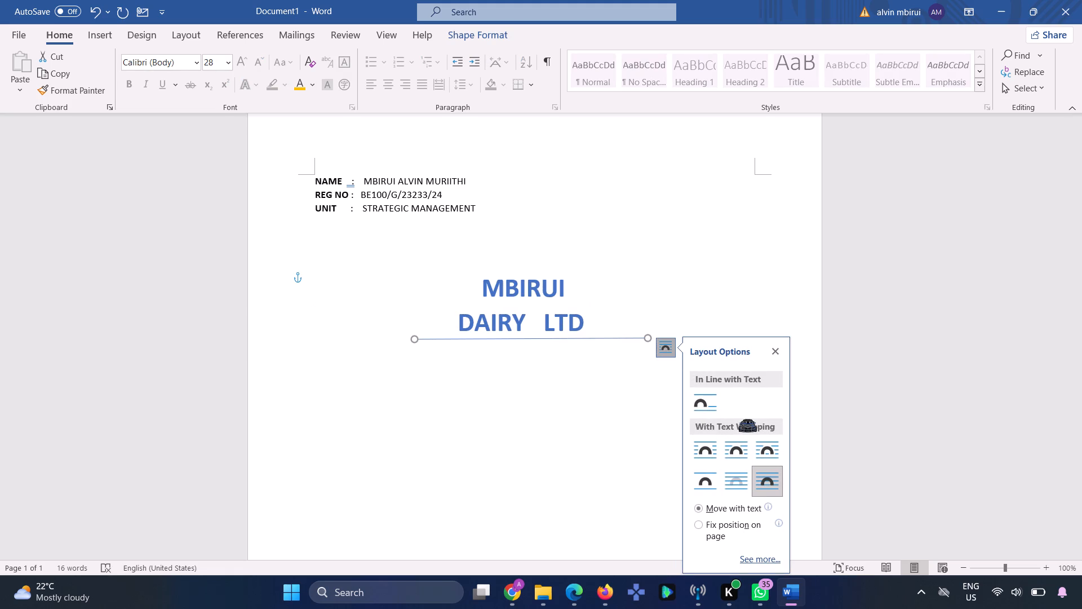
pyautogui.click(711, 390)
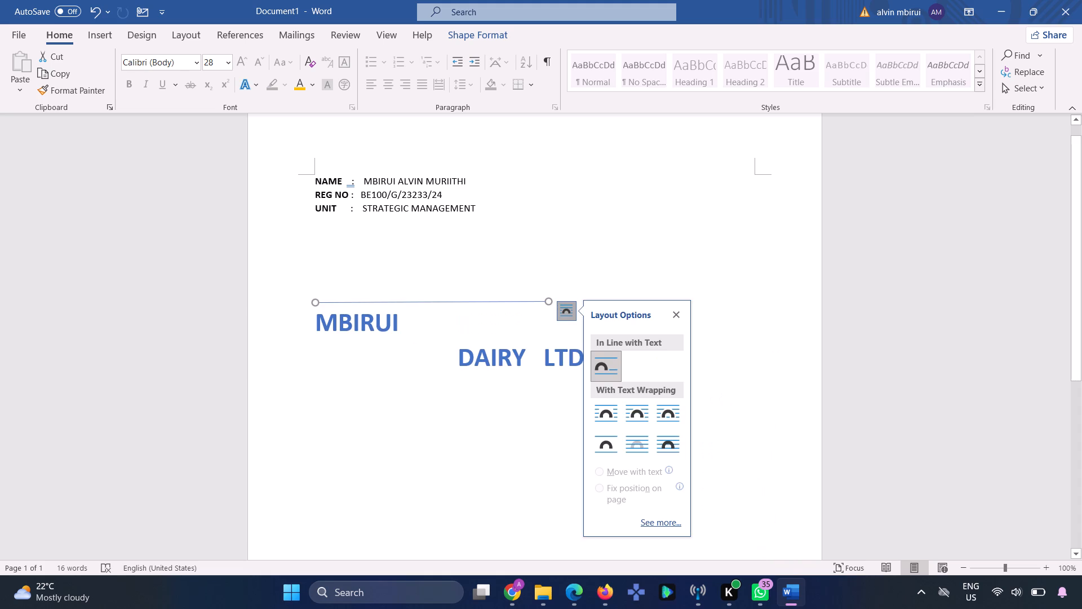
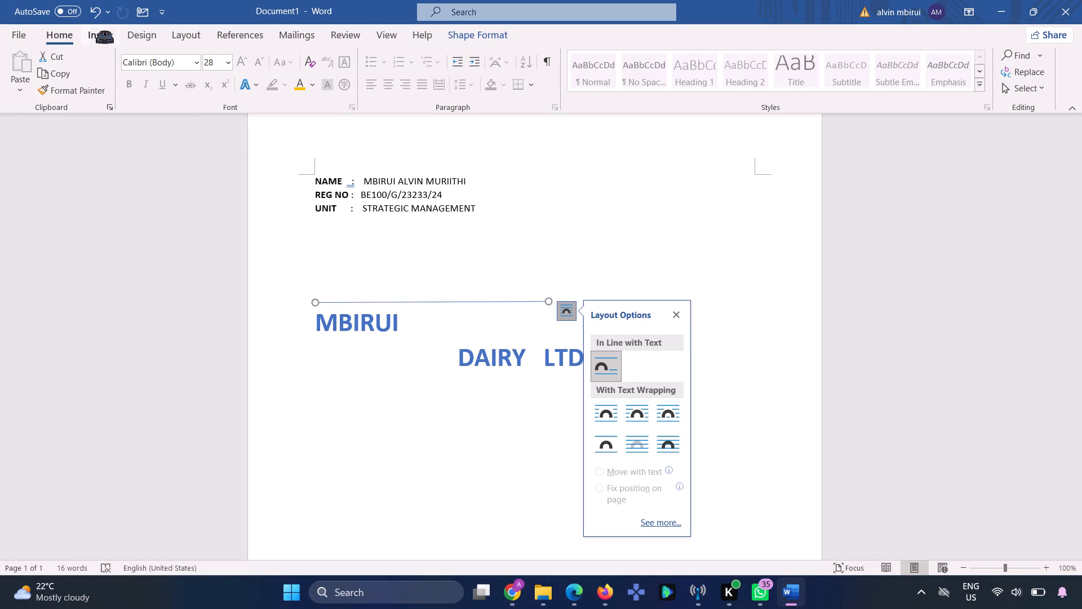
# Undo the line's layout change and its earlier edits until the line beneath DAIRY LTD is removed.
pyautogui.click(92, 16)
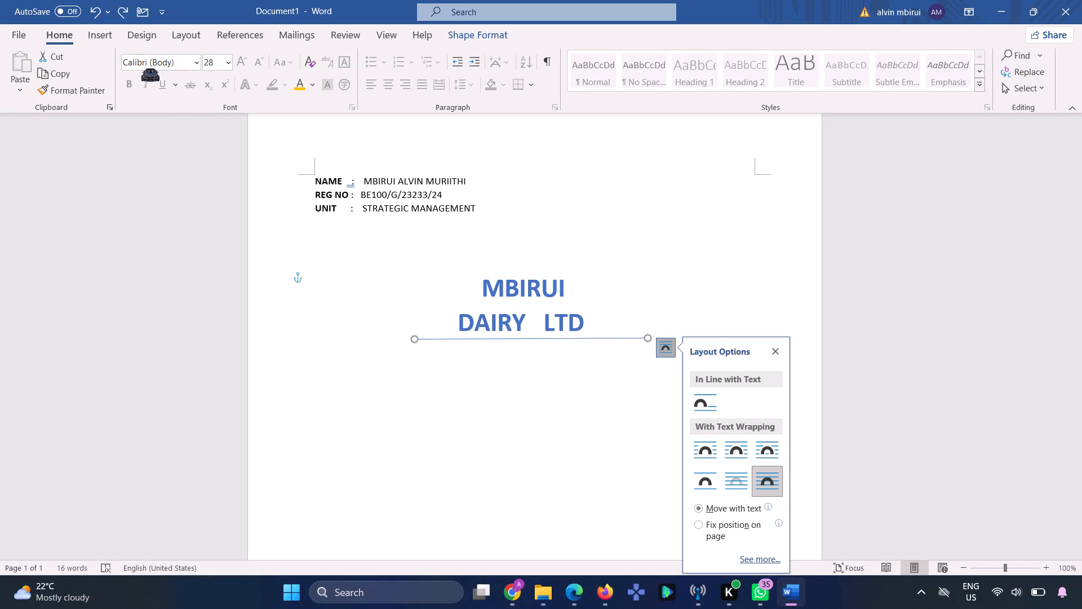
pyautogui.click(301, 83)
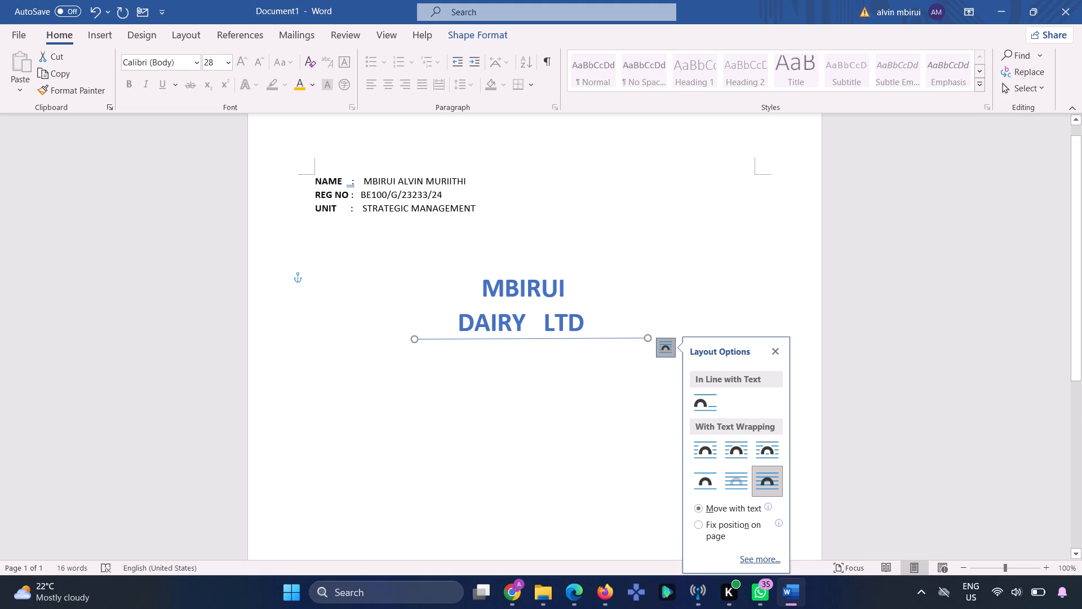
pyautogui.click(91, 12)
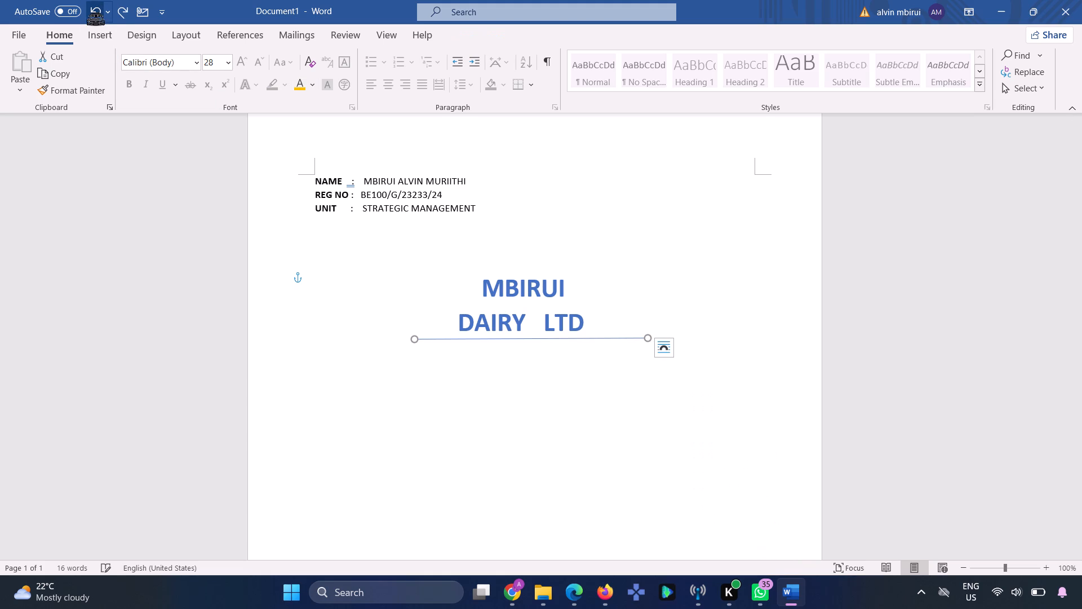
pyautogui.click(91, 12)
pyautogui.click(91, 12)
pyautogui.click(91, 12)
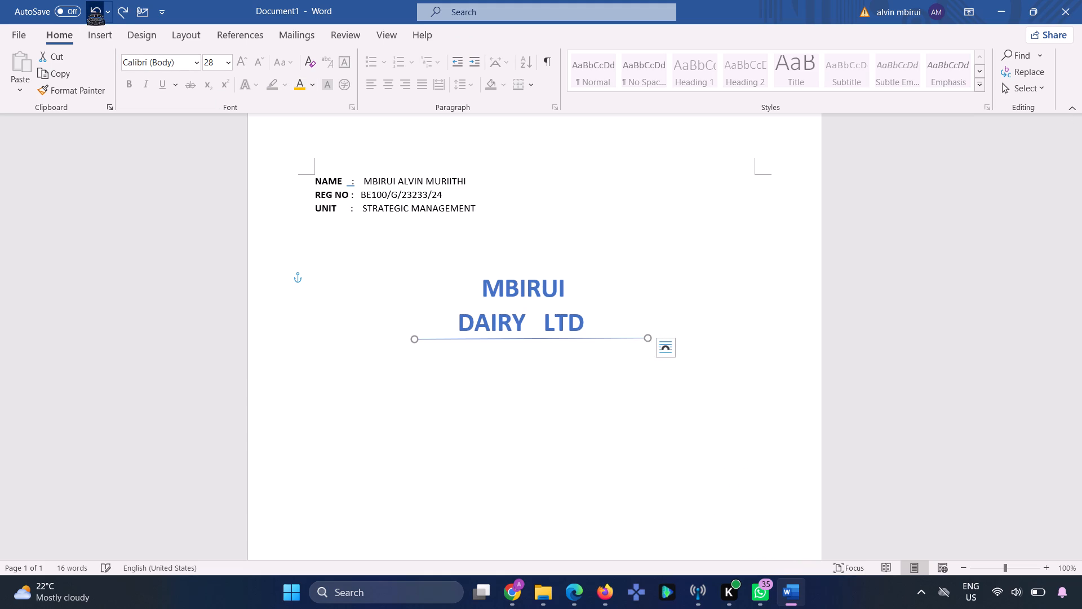
pyautogui.click(91, 12)
pyautogui.click(91, 12)
pyautogui.click(91, 12)
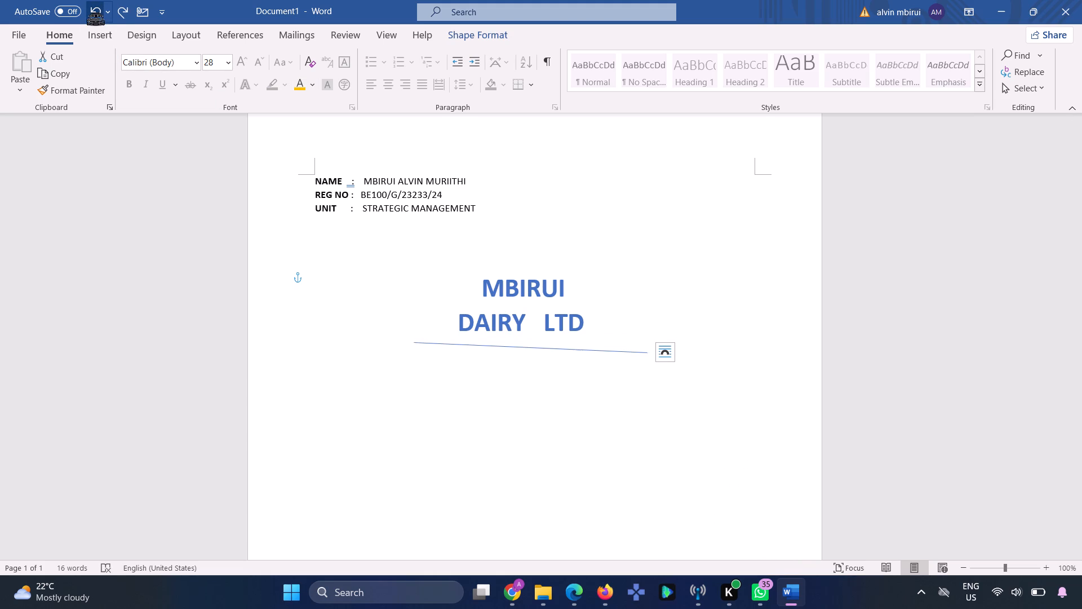
pyautogui.click(91, 12)
pyautogui.click(91, 12)
pyautogui.click(91, 12)
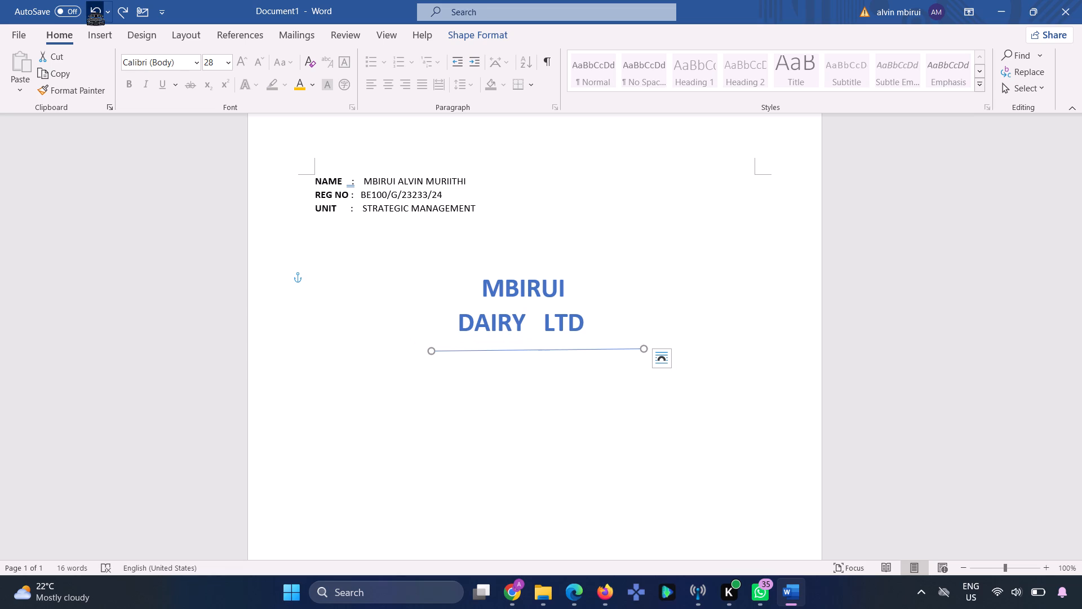
# Add a new empty paragraph after the DAIRY LTD title line.
pyautogui.click(375, 346)
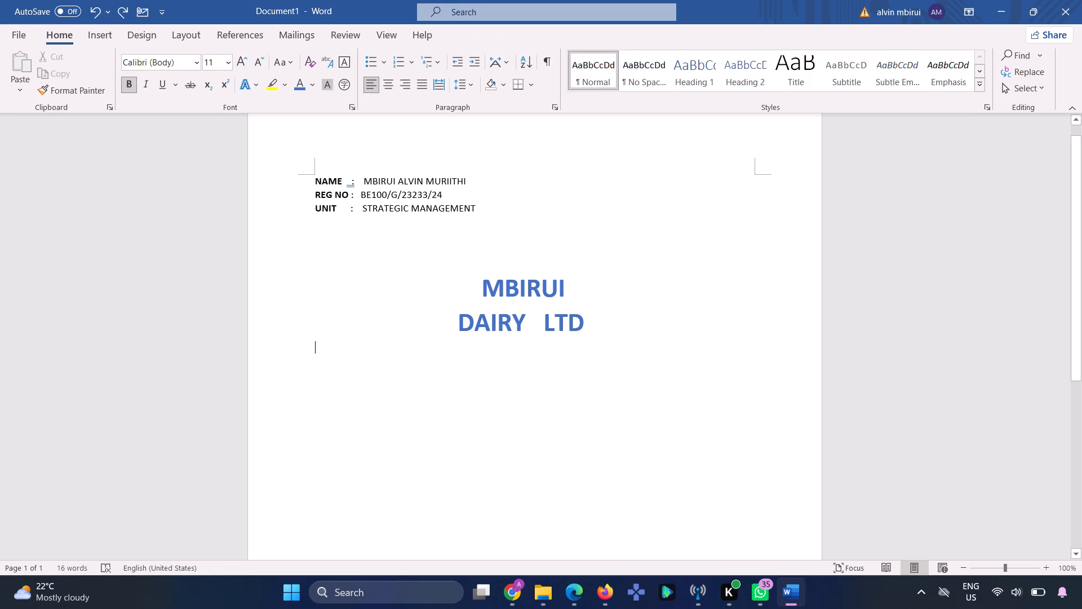
pyautogui.click(362, 339)
pyautogui.click(625, 316)
pyautogui.press('Return')
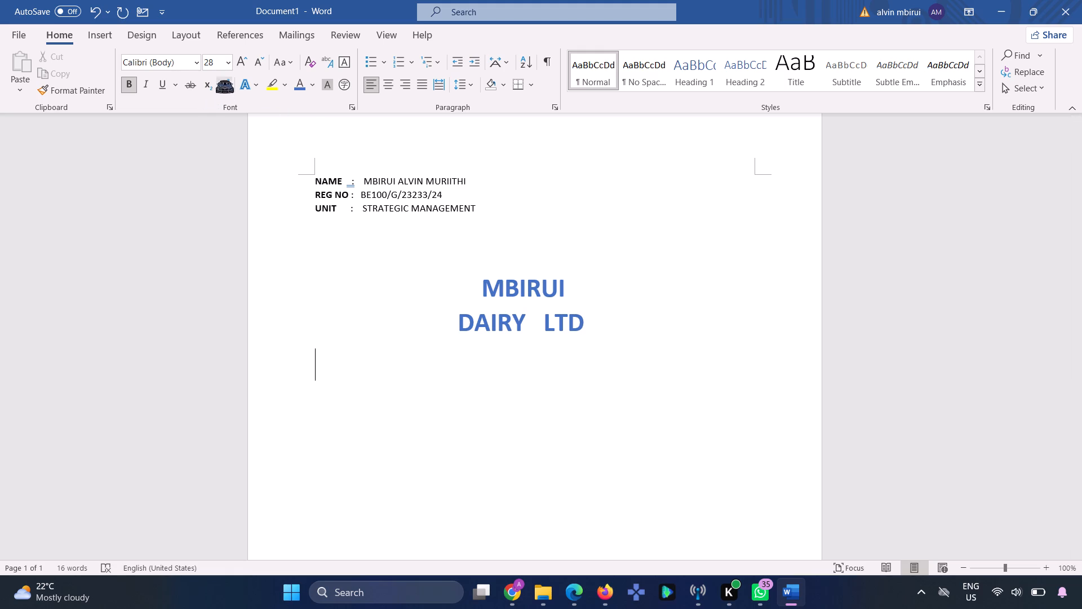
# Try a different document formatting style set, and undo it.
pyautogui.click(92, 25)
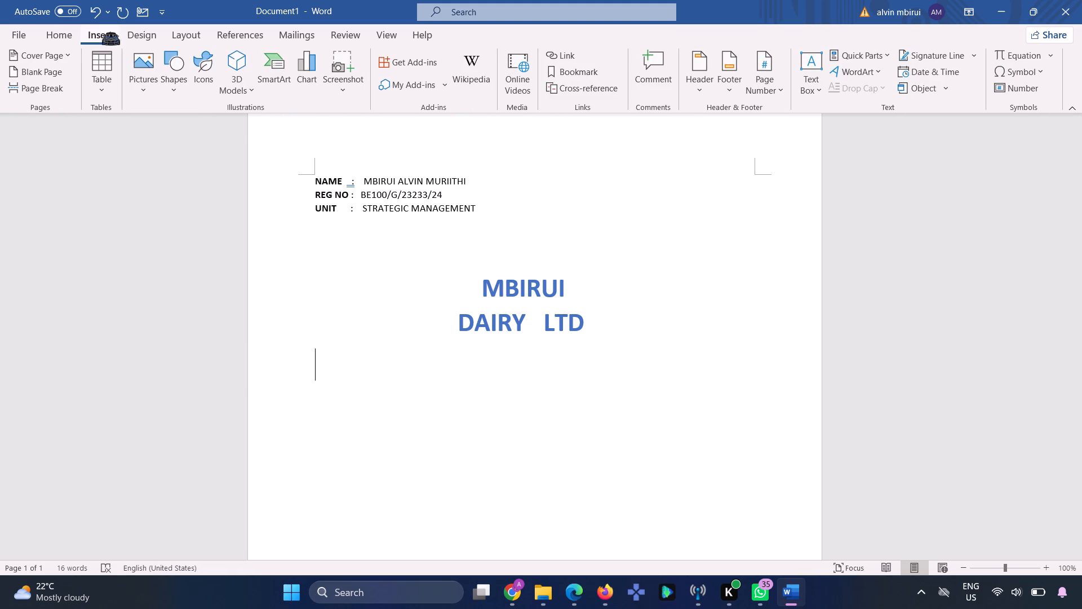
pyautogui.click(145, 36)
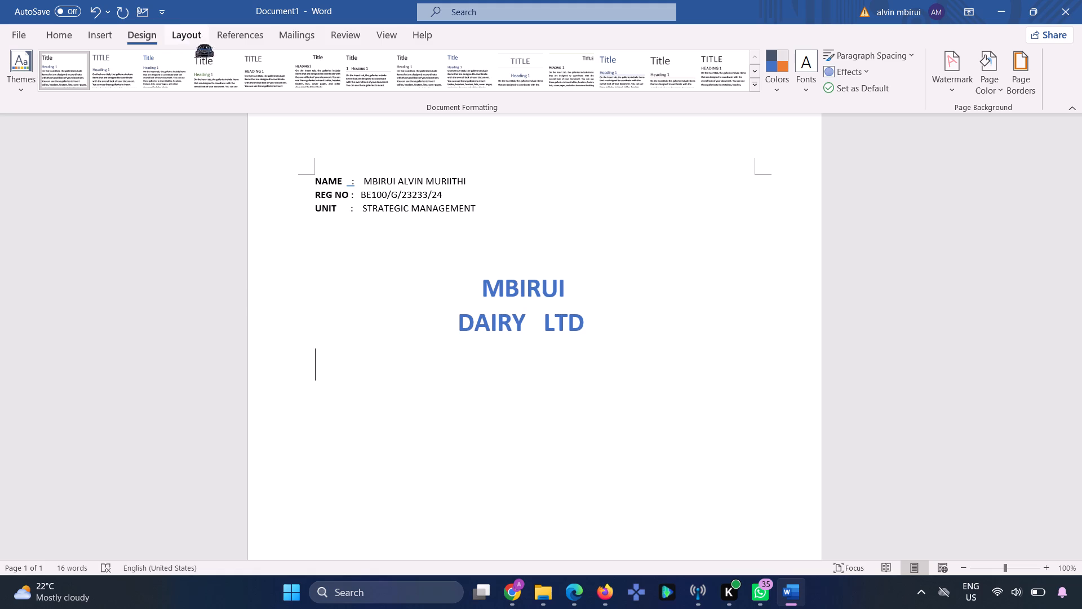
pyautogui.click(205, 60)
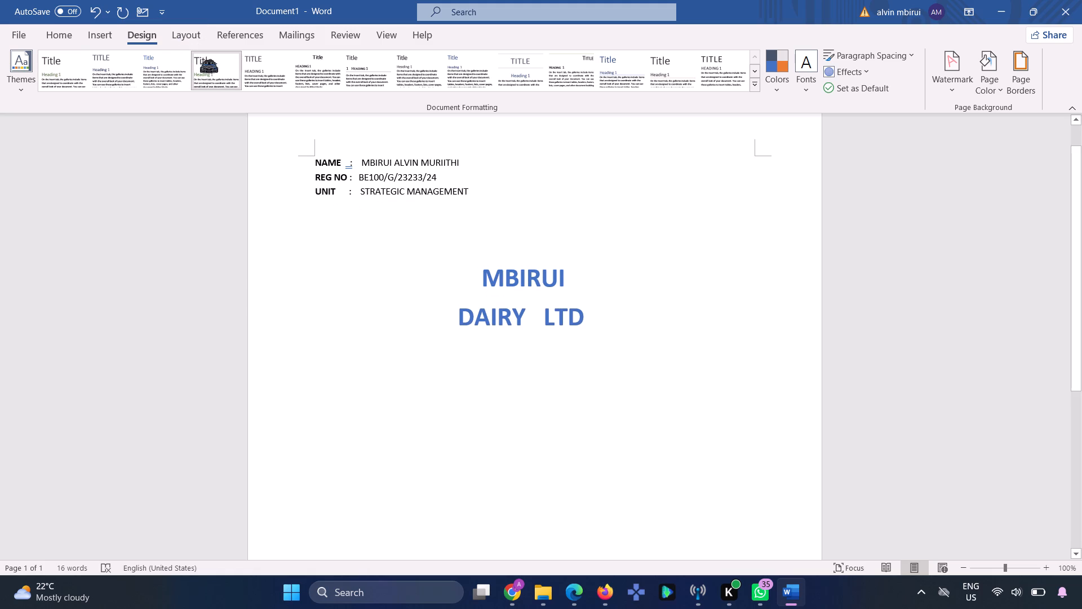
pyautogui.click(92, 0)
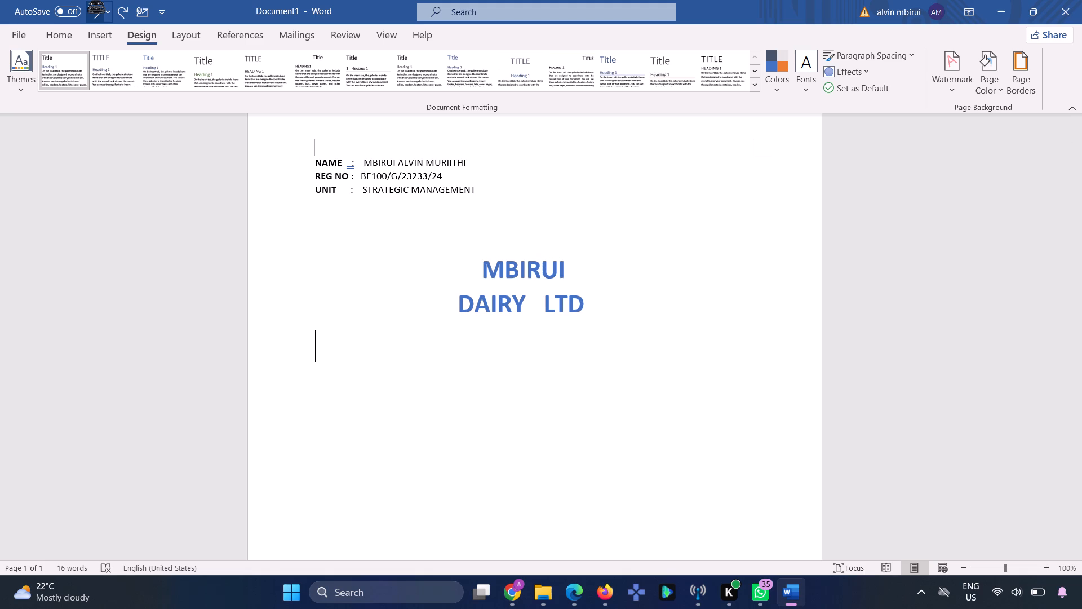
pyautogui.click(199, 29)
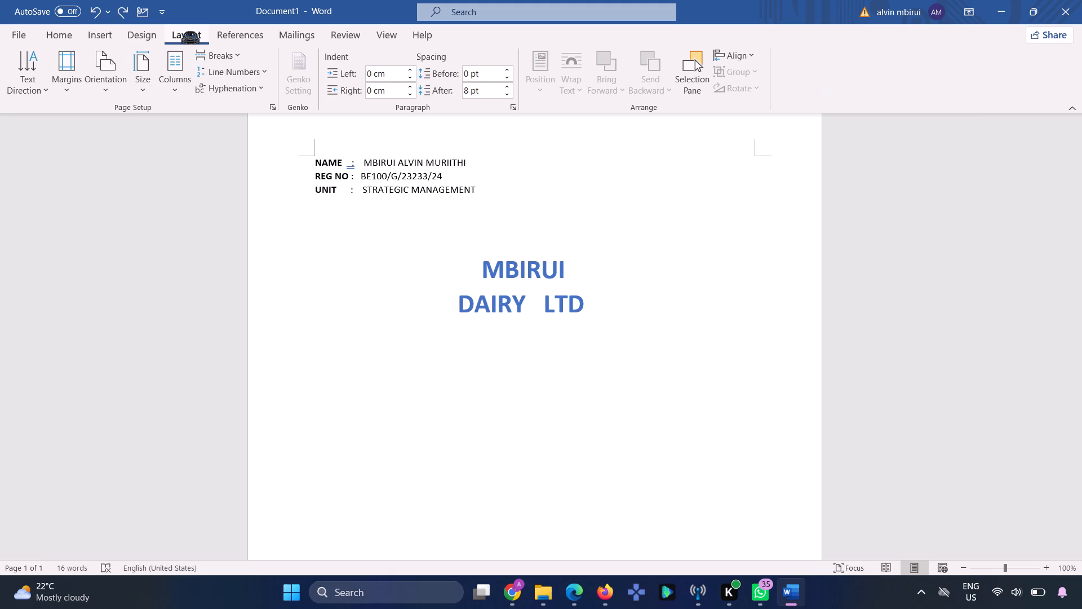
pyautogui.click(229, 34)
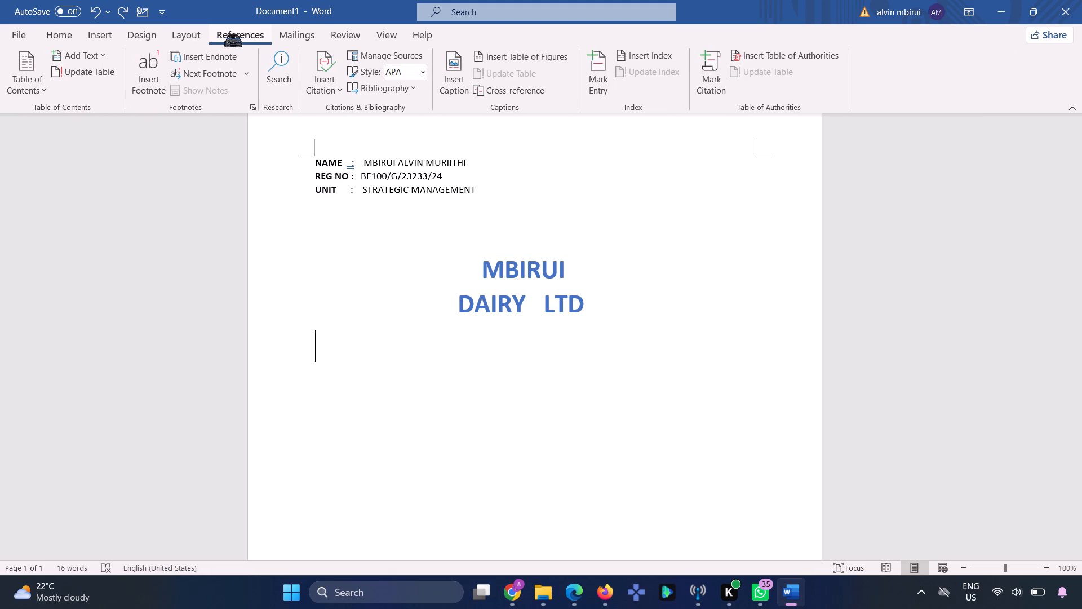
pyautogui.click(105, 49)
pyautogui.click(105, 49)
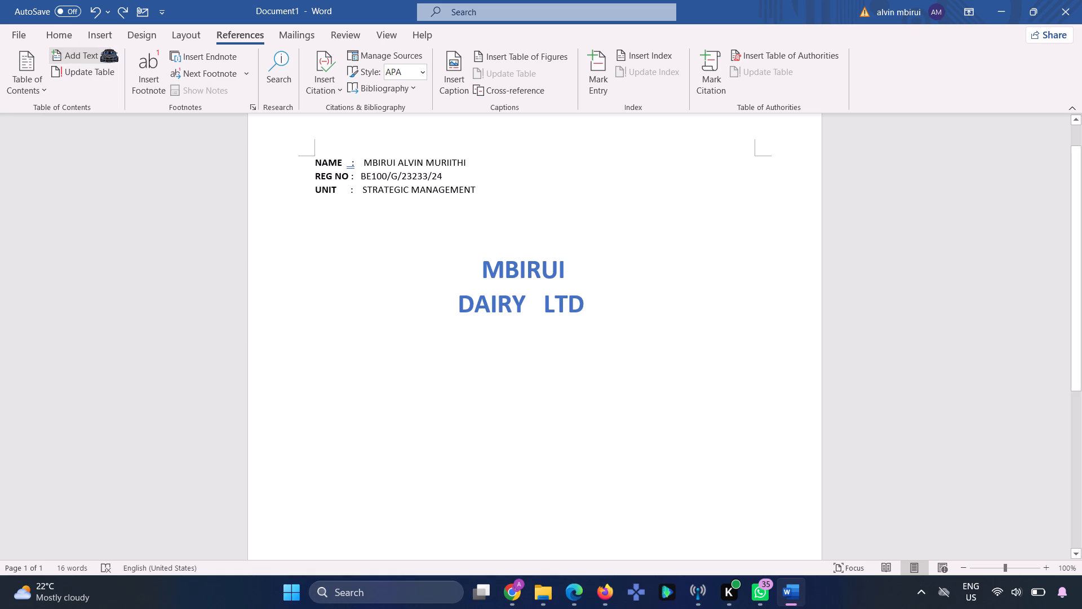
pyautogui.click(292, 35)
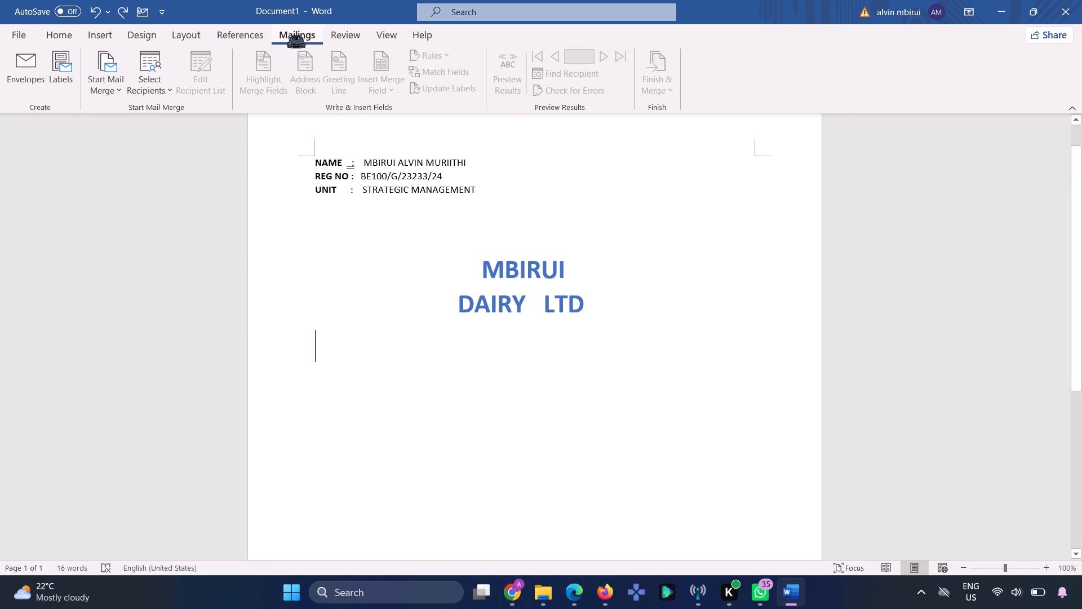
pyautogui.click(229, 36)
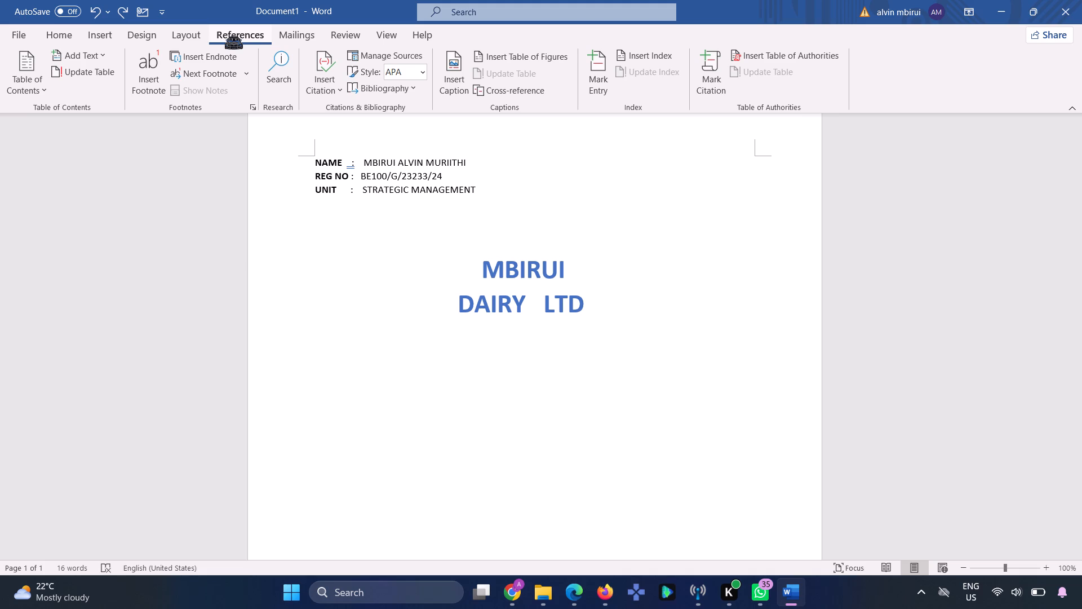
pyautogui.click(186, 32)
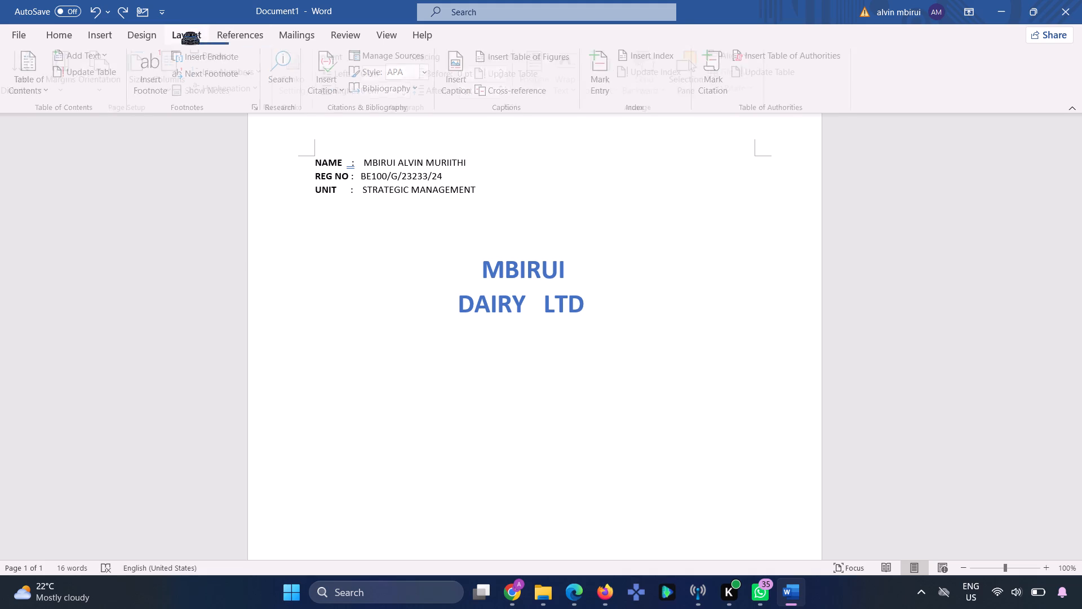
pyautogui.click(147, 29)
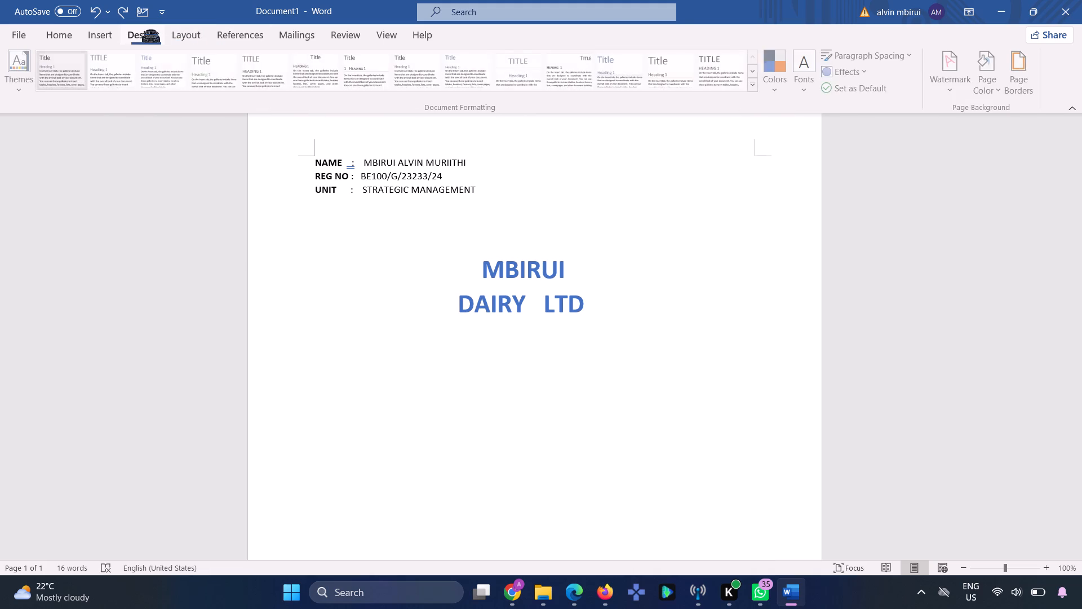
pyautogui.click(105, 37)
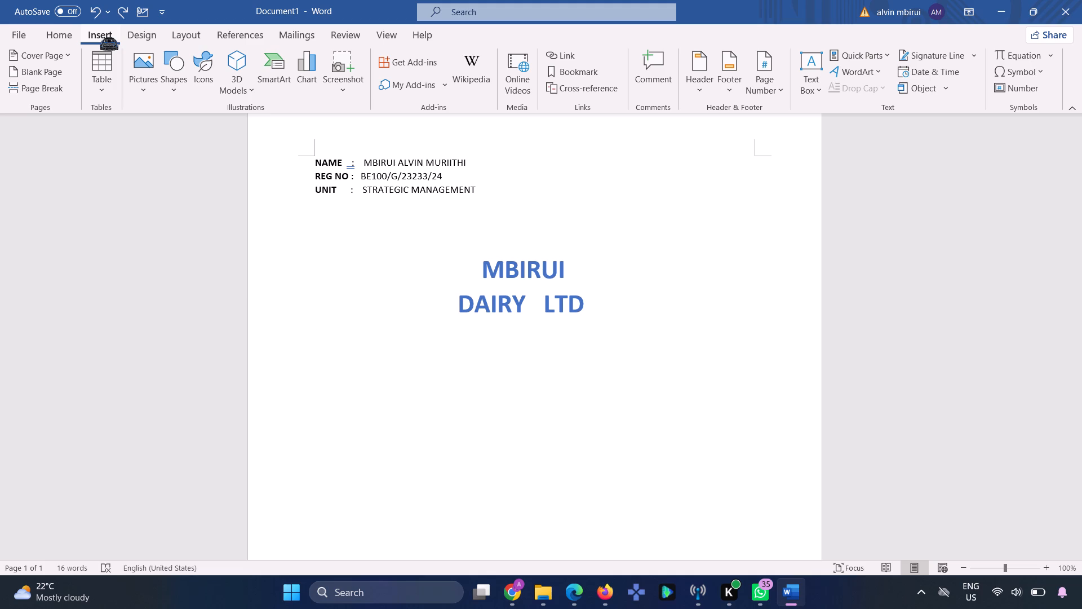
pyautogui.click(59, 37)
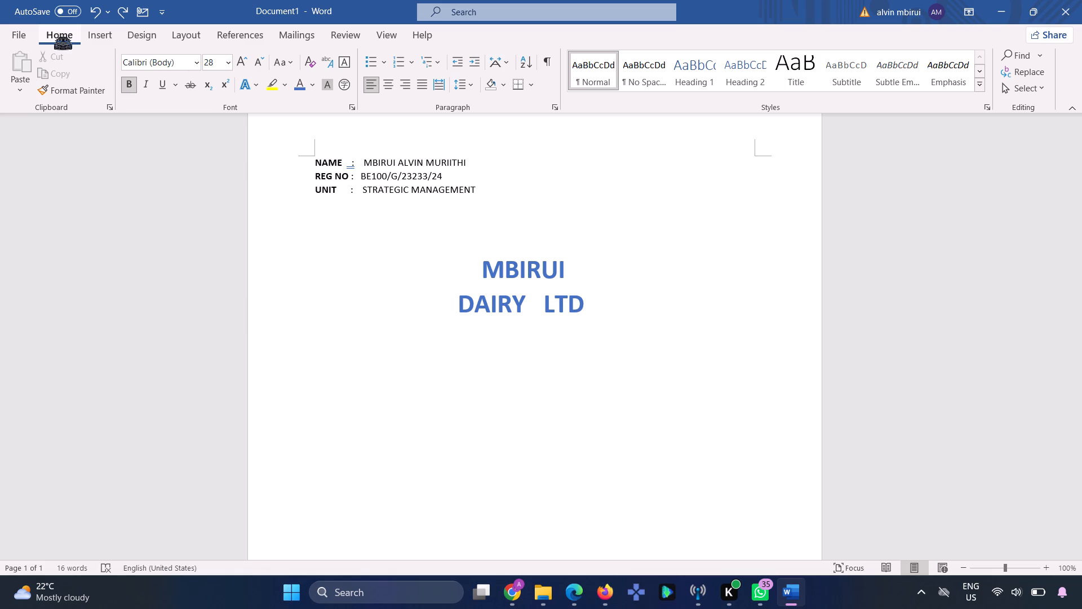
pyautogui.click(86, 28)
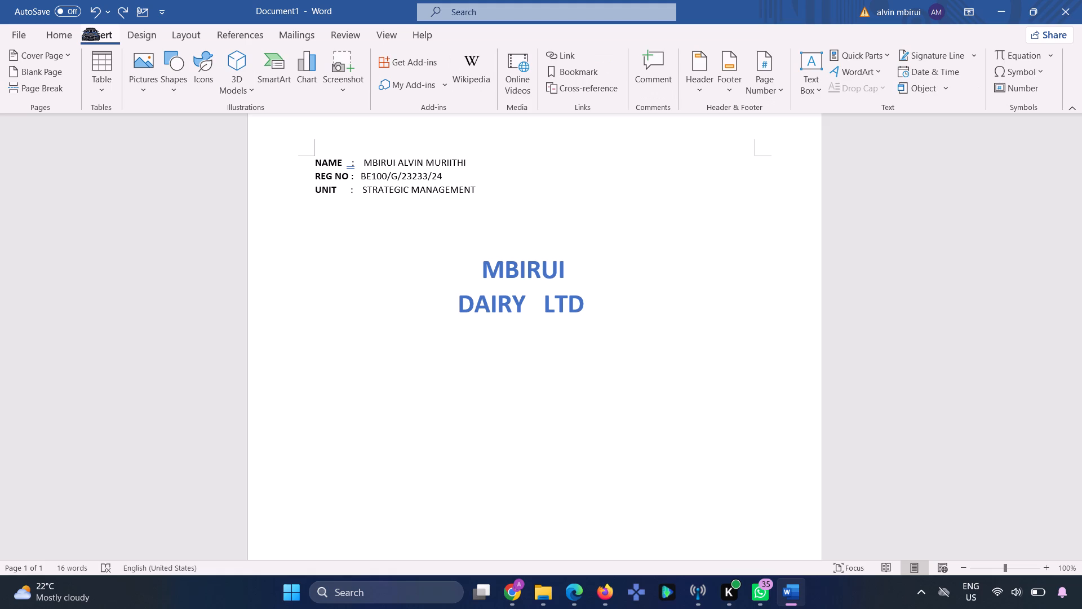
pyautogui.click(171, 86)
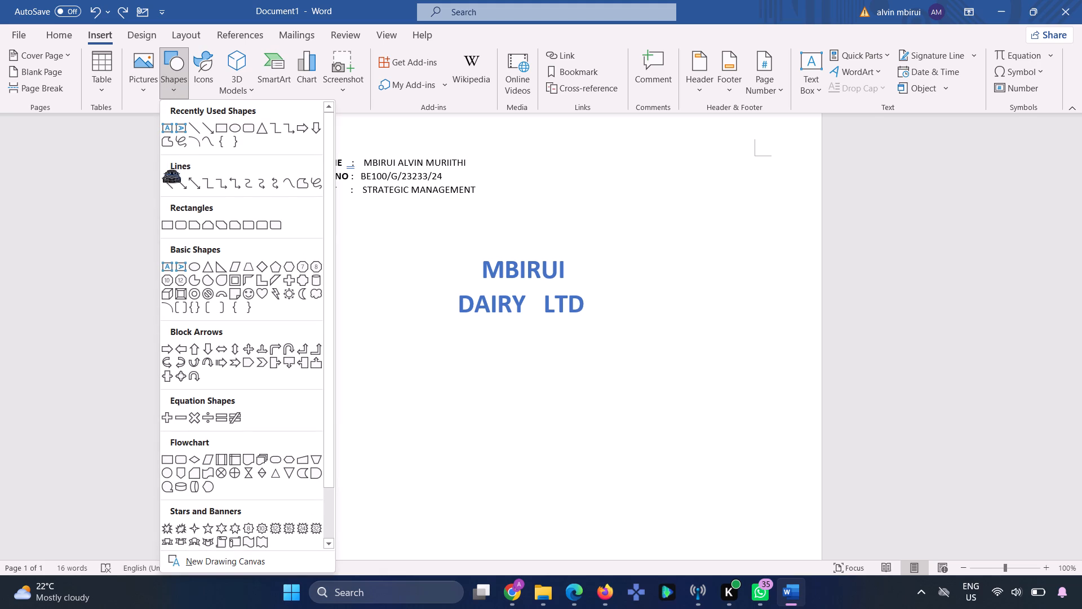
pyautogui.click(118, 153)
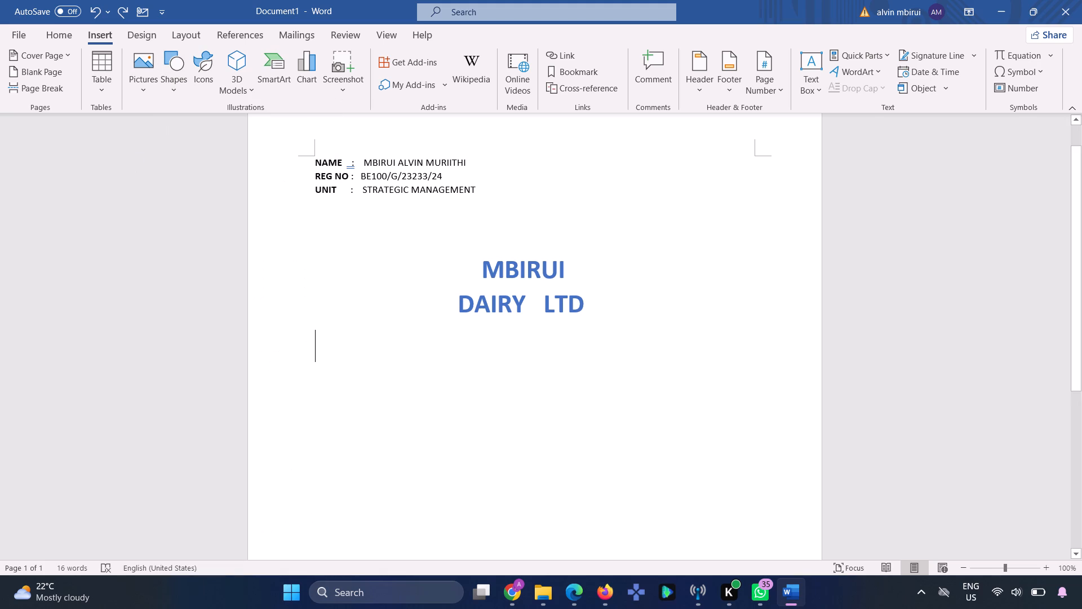
# Set the font colour of the empty paragraph beneath DAIRY LTD to the standard gold-orange.
pyautogui.click(64, 33)
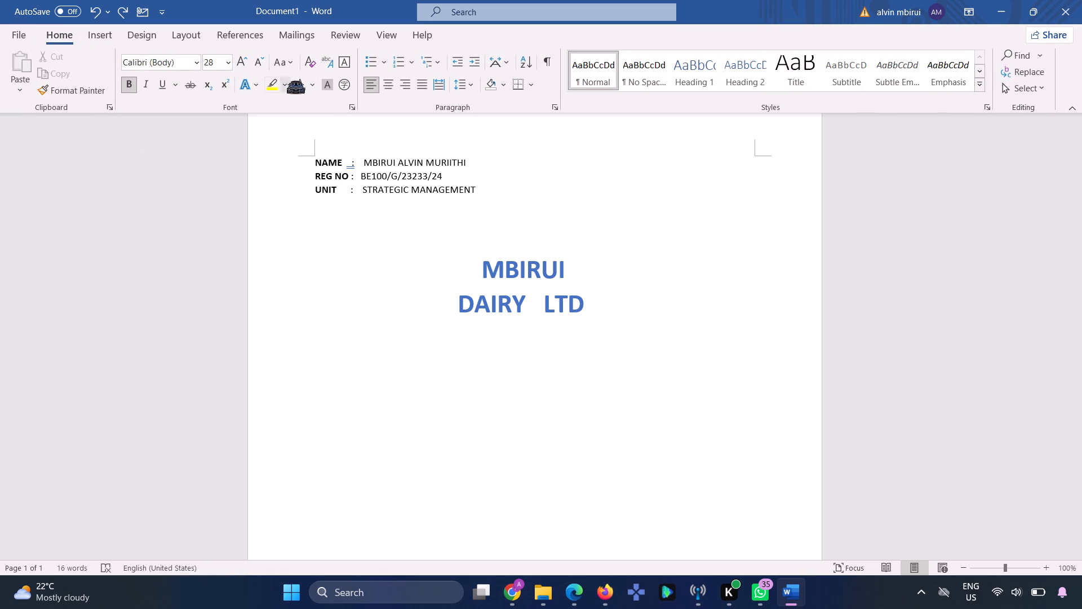
pyautogui.click(308, 81)
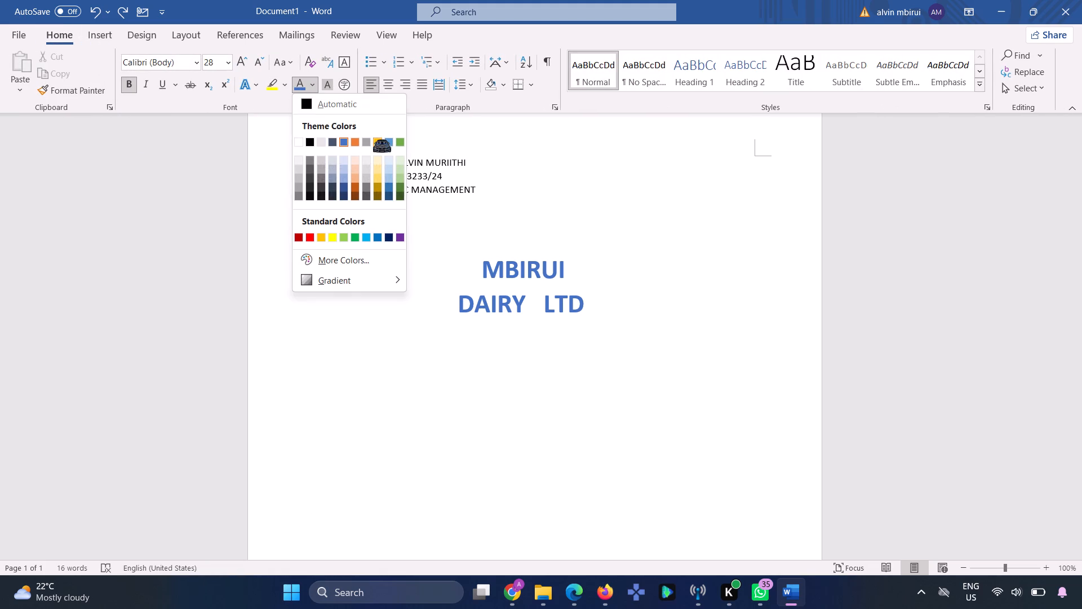
pyautogui.click(378, 139)
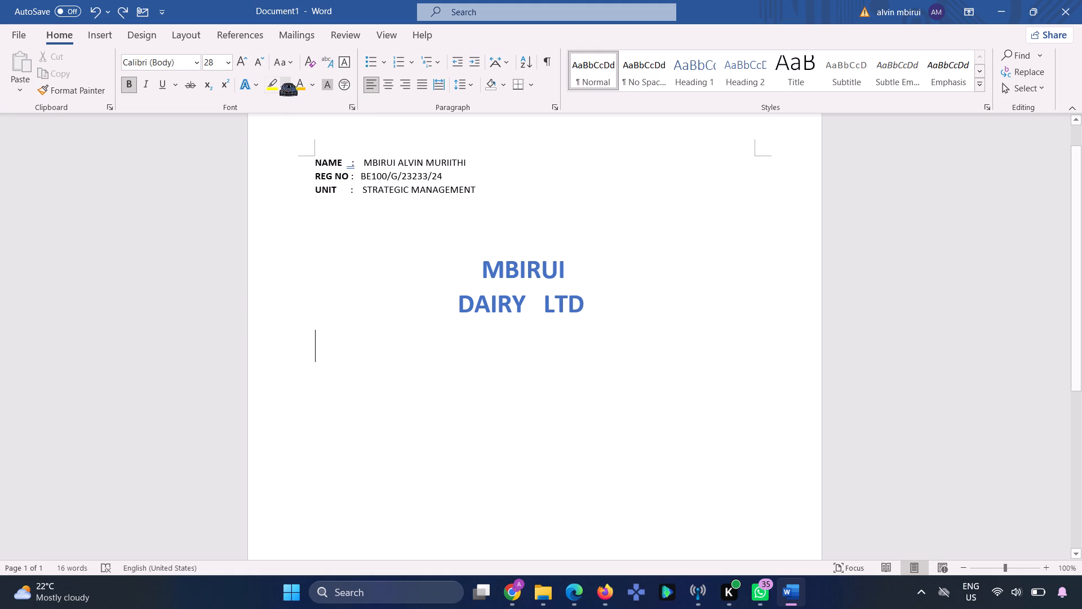
pyautogui.click(309, 84)
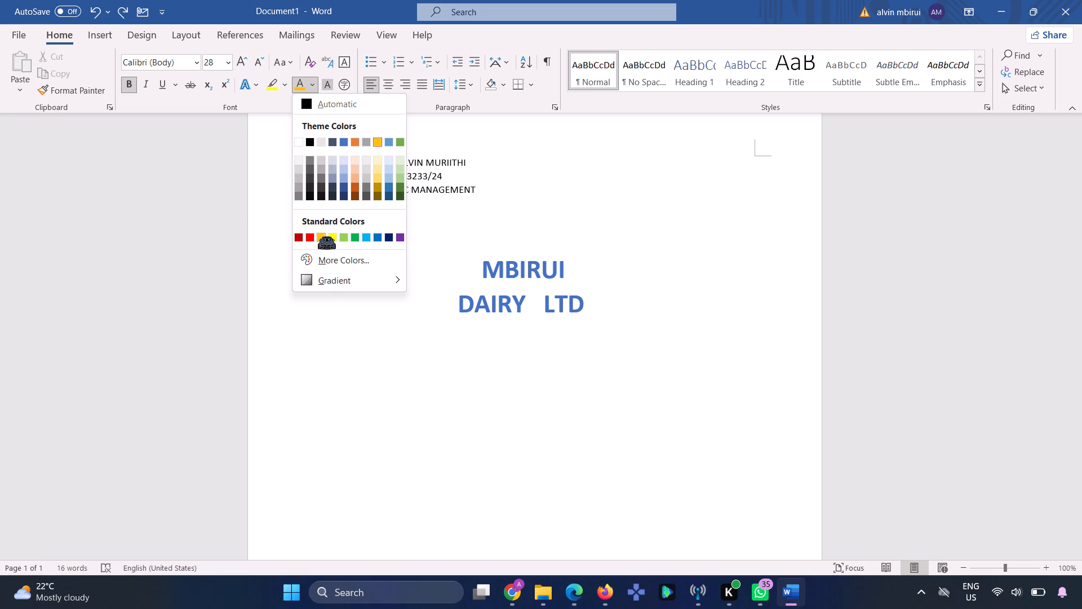
pyautogui.click(322, 236)
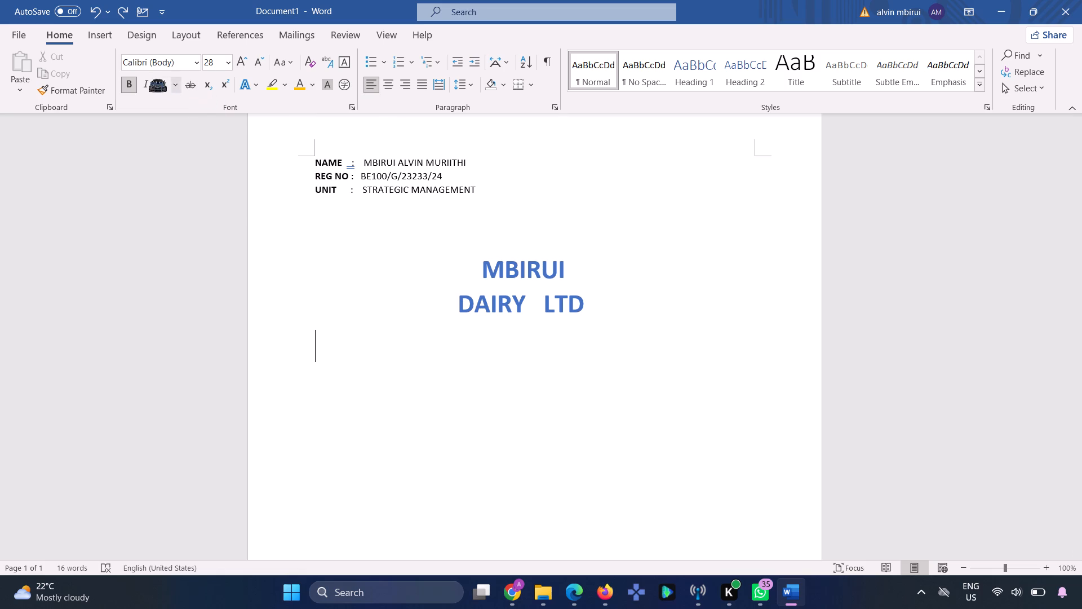
# Draw a short, nearly horizontal straight line just beneath the start of DAIRY LTD.
pyautogui.click(101, 33)
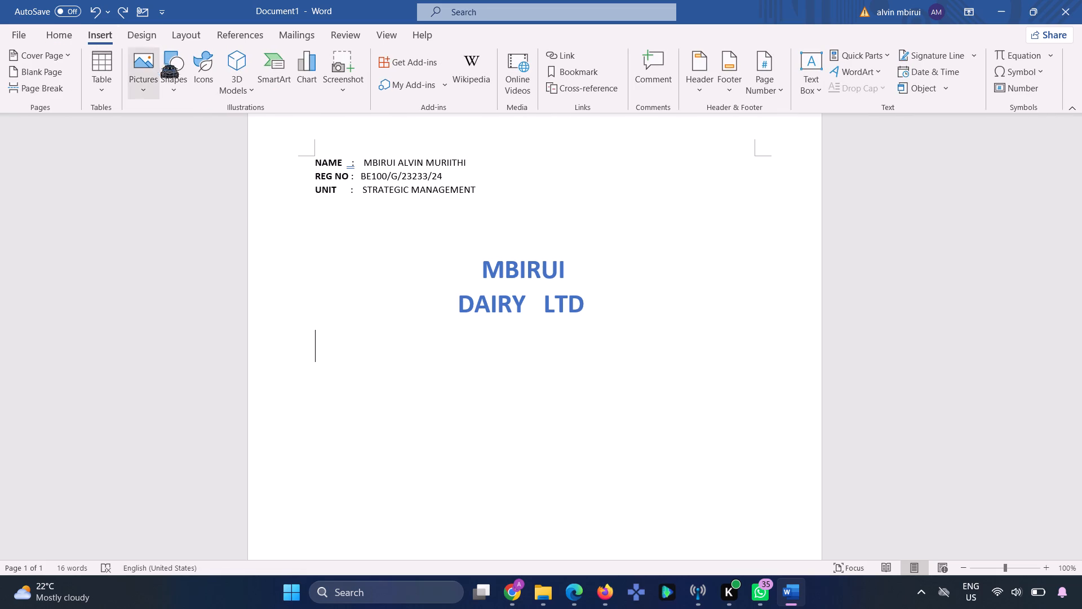
pyautogui.click(174, 80)
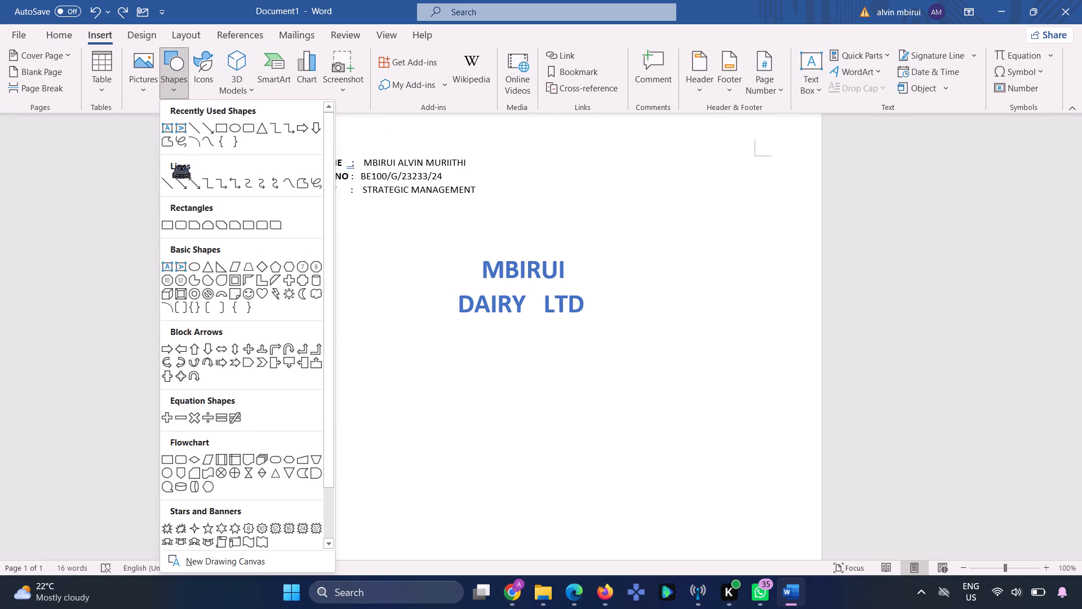
pyautogui.click(164, 178)
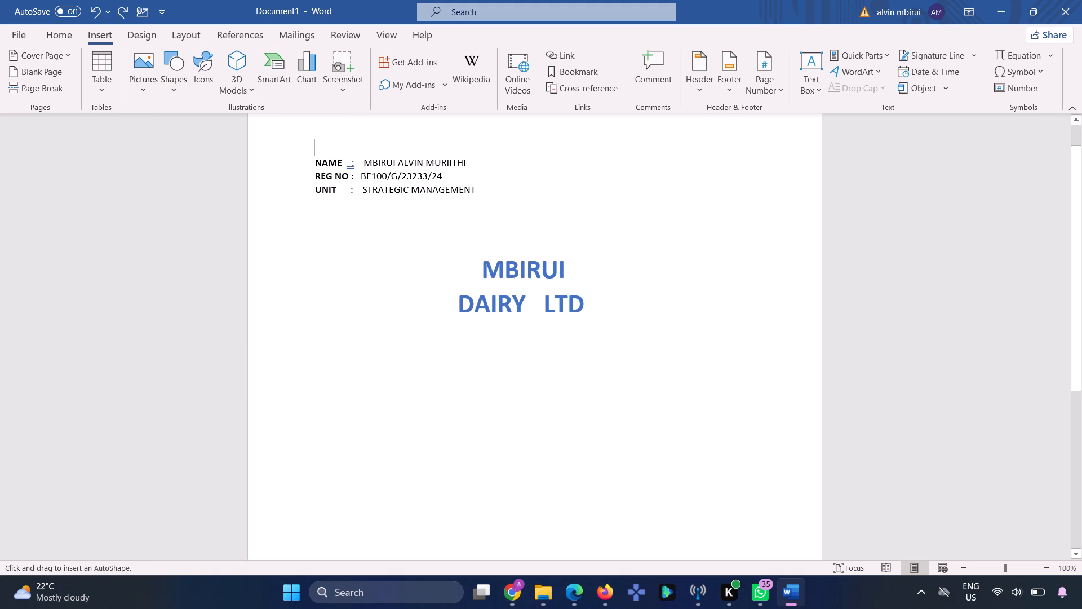
pyautogui.moveTo(420, 324); pyautogui.dragTo(470, 326)
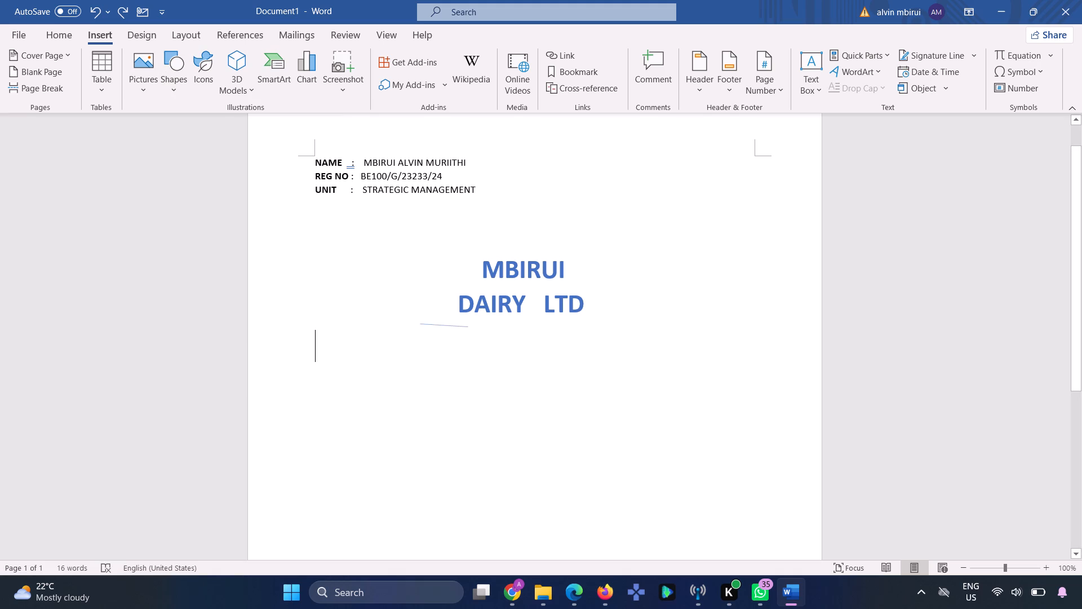
# Extend the line beneath DAIRY LTD to about 7.94 cm wide and nearly horizontal, spanning past both ends of the title.
pyautogui.moveTo(470, 326); pyautogui.dragTo(617, 324)
pyautogui.moveTo(617, 324); pyautogui.dragTo(626, 324)
pyautogui.moveTo(626, 324); pyautogui.dragTo(628, 323)
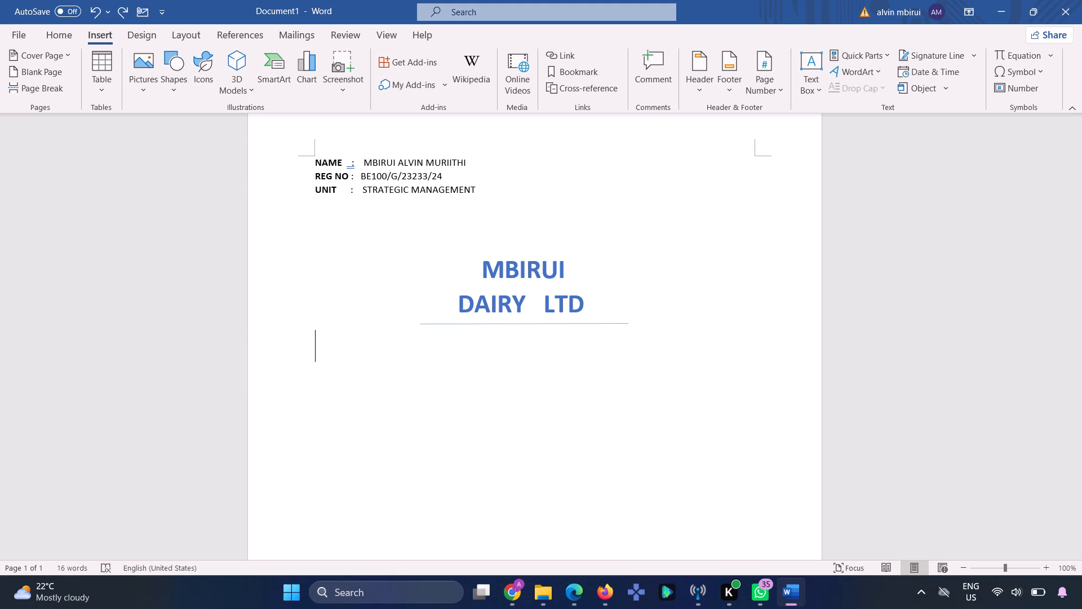
pyautogui.moveTo(628, 323); pyautogui.dragTo(633, 323)
pyautogui.moveTo(633, 323); pyautogui.dragTo(631, 326)
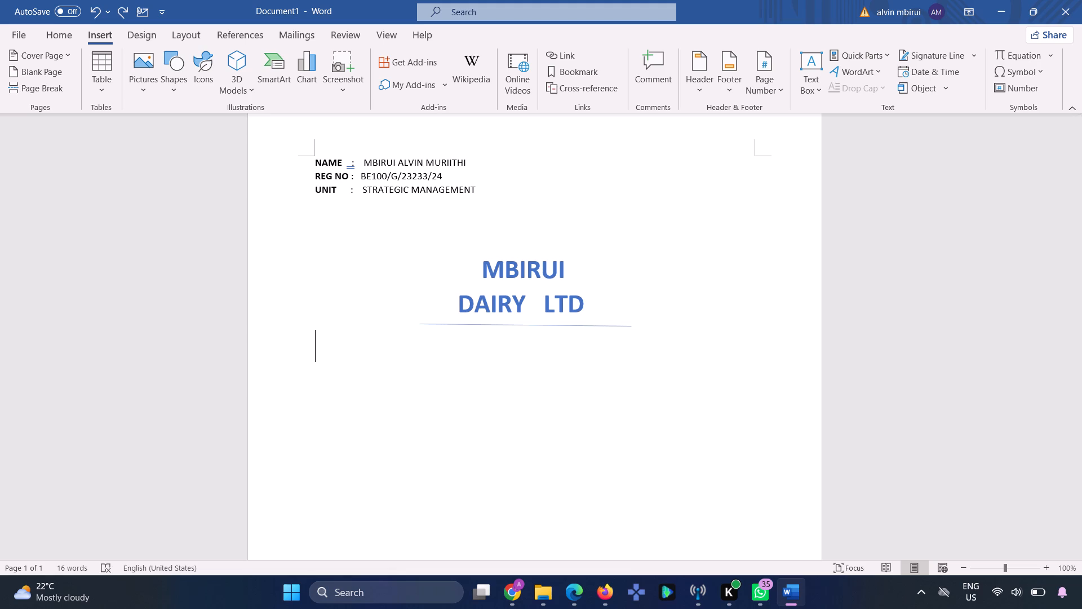
pyautogui.moveTo(631, 326); pyautogui.dragTo(631, 323)
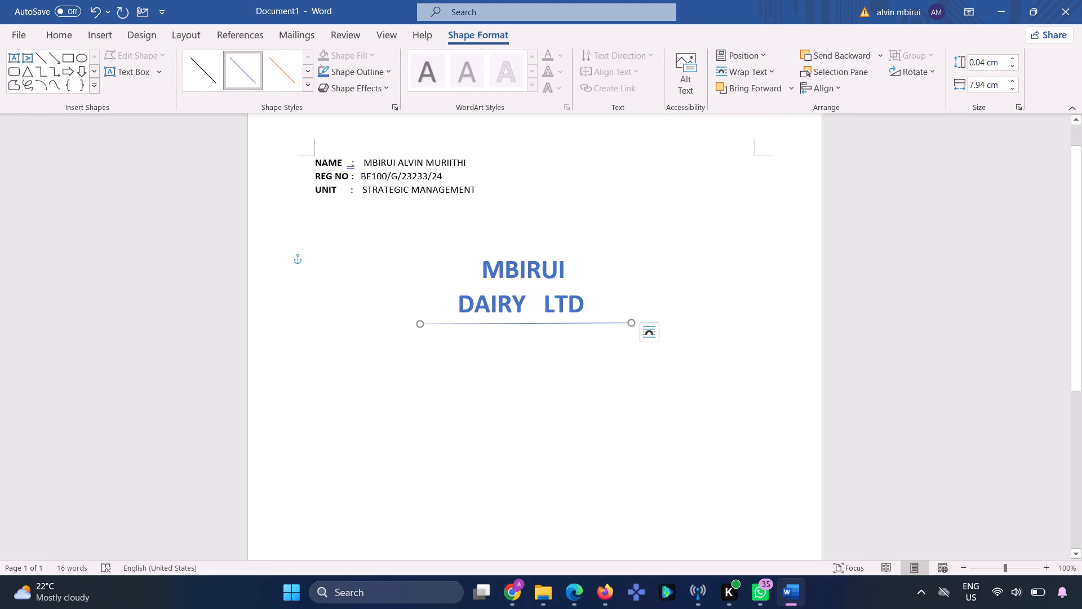
# Apply the thin orange preset shape style to the line beneath DAIRY LTD.
pyautogui.click(283, 72)
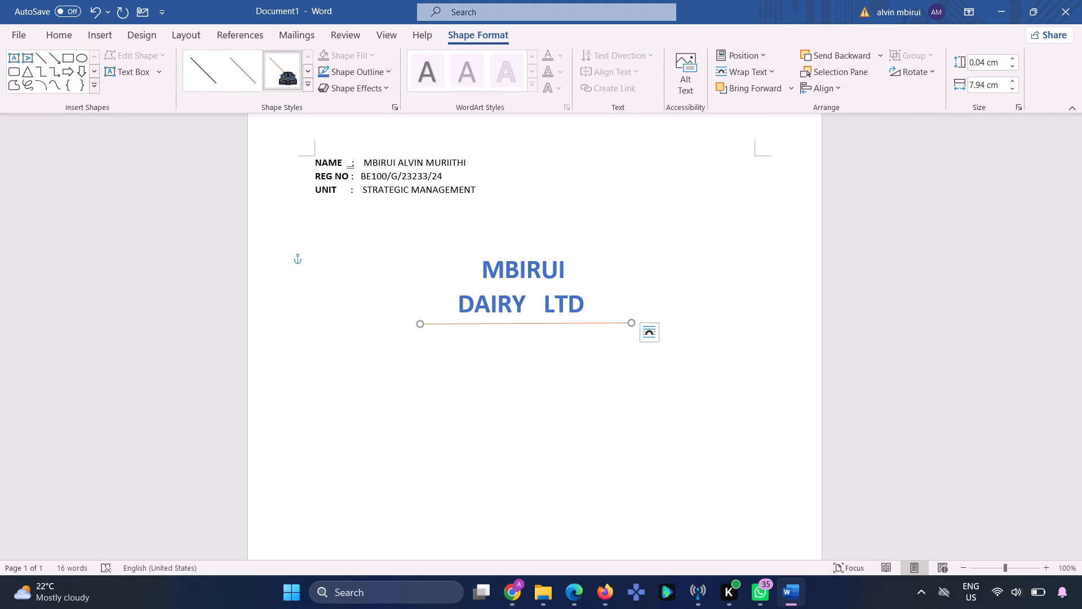
pyautogui.click(422, 71)
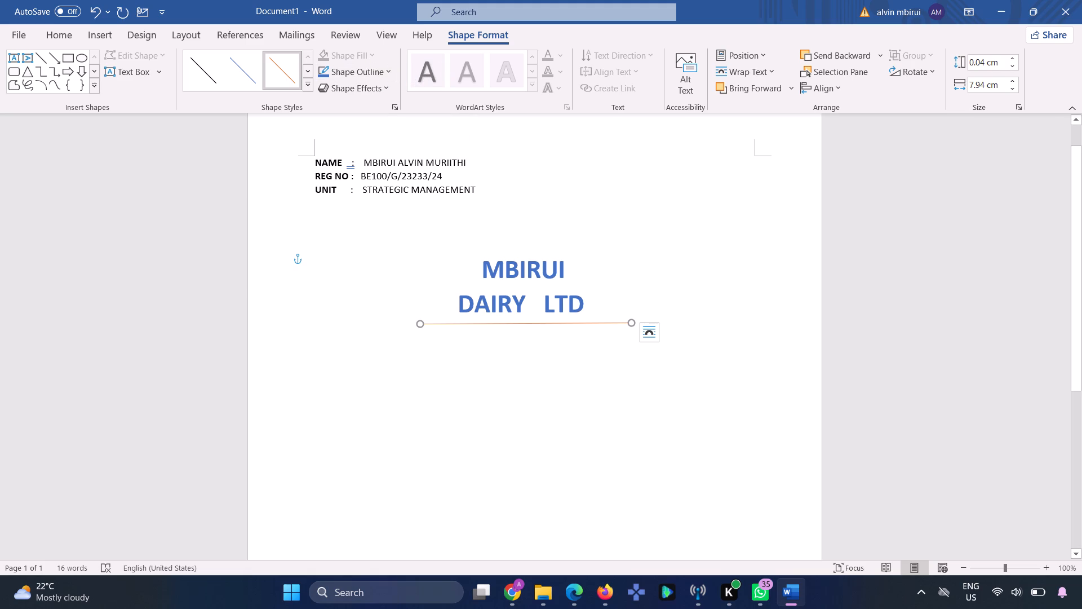
# Check the title layout in the company profile PDF in Edge, and in Word remove the extra empty paragraph below the line.
pyautogui.click(571, 596)
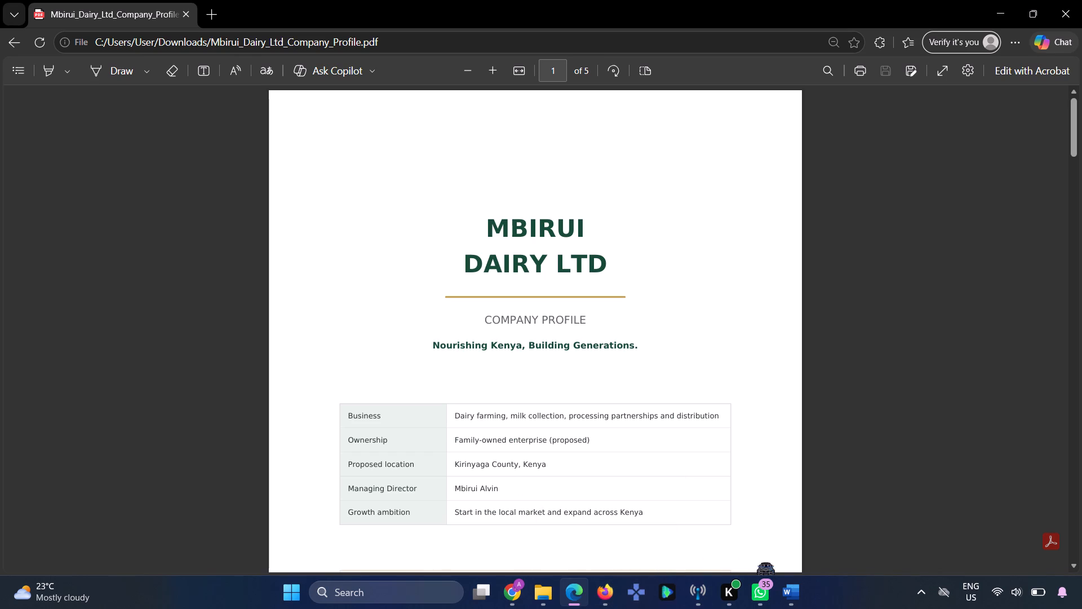
pyautogui.click(781, 591)
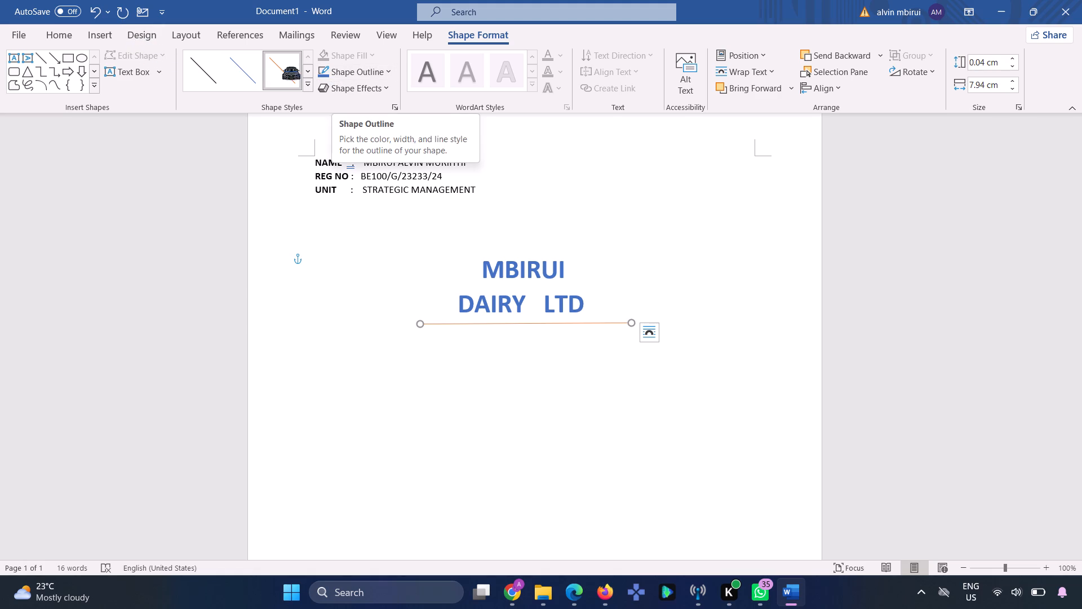
pyautogui.click(350, 403)
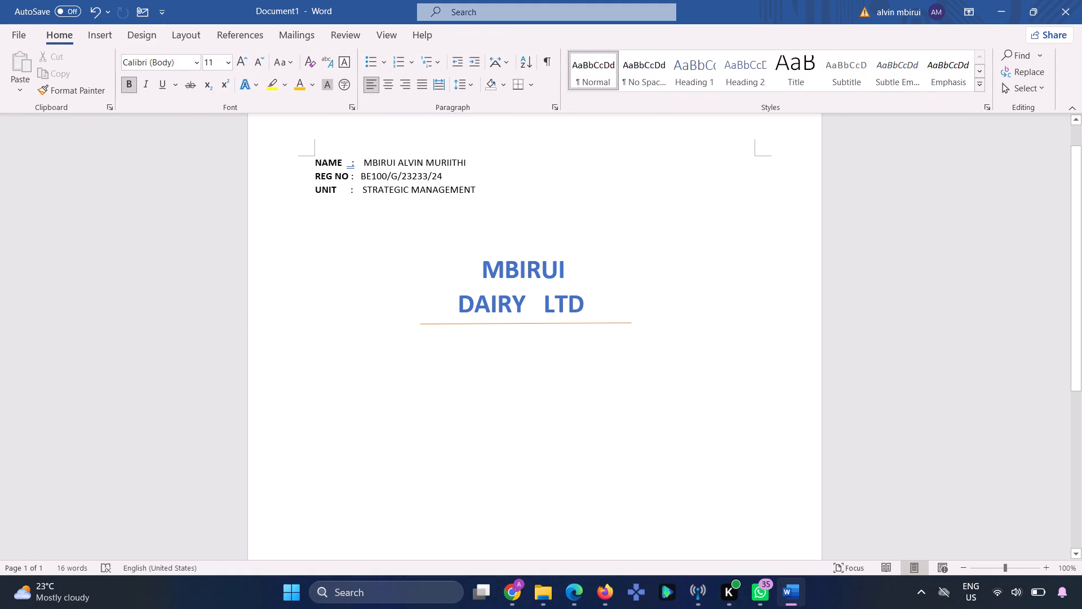
pyautogui.click(338, 370)
pyautogui.press('BackSpace')
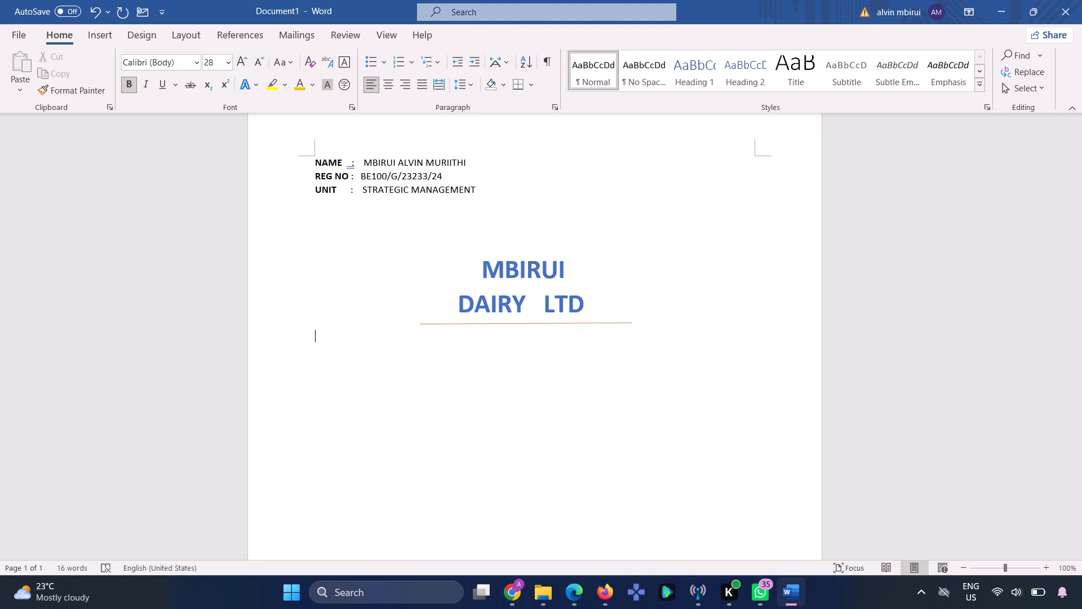
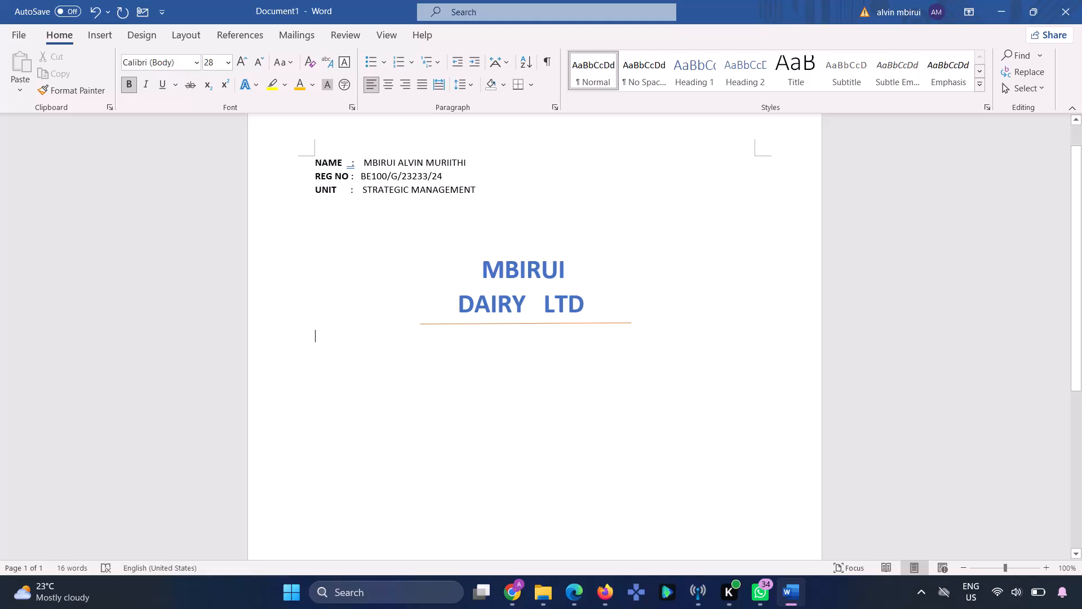
# Check the subtitle in the company profile PDF in Edge, and in Word set the empty line below the orange line to size 14 gray text.
pyautogui.click(579, 594)
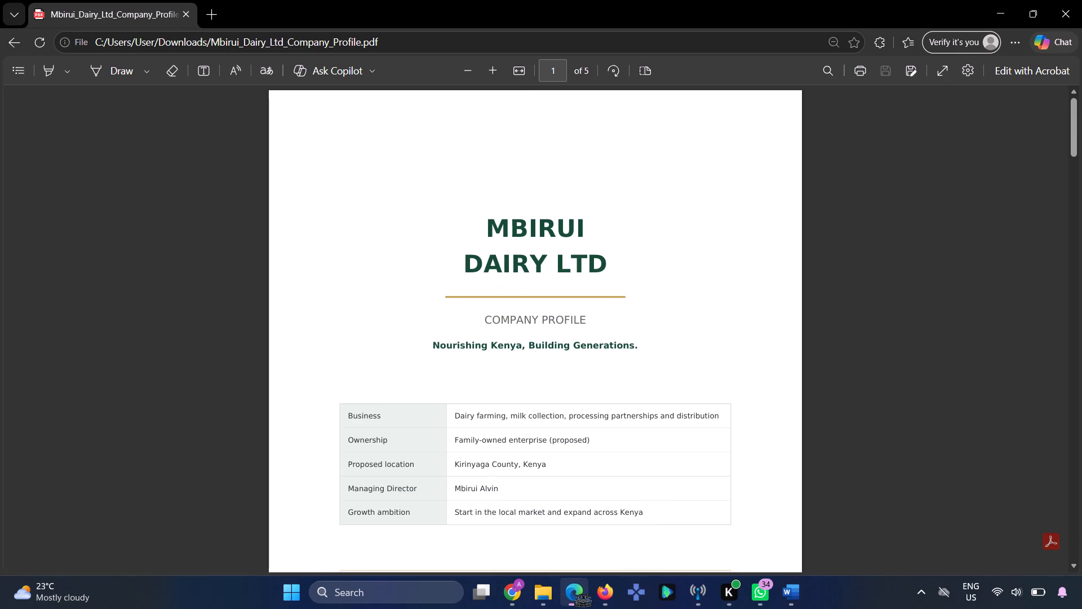
pyautogui.click(579, 594)
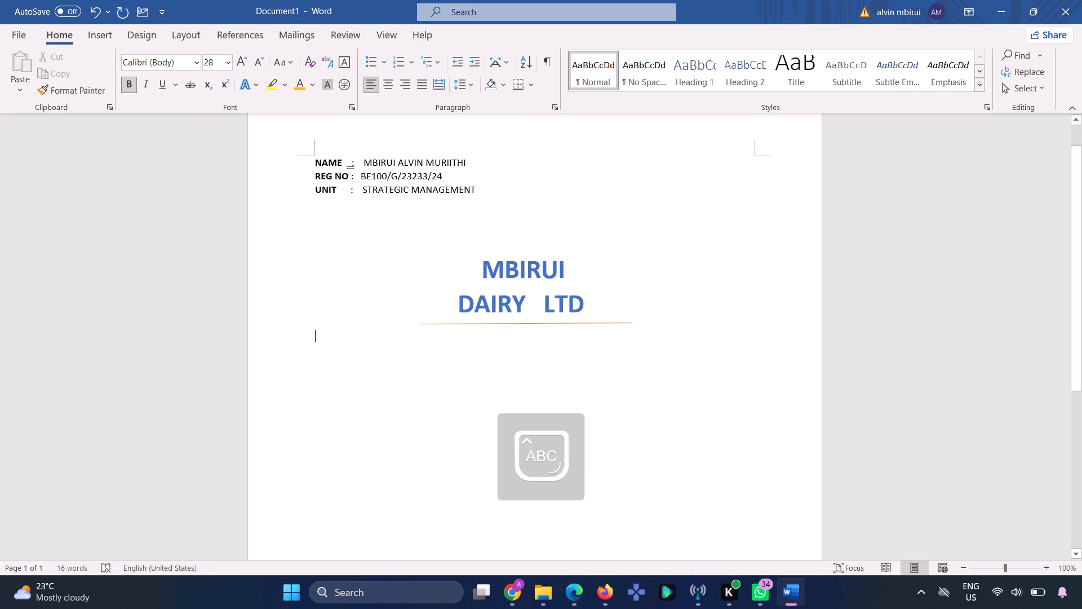
pyautogui.press('c')
pyautogui.press('BackSpace')
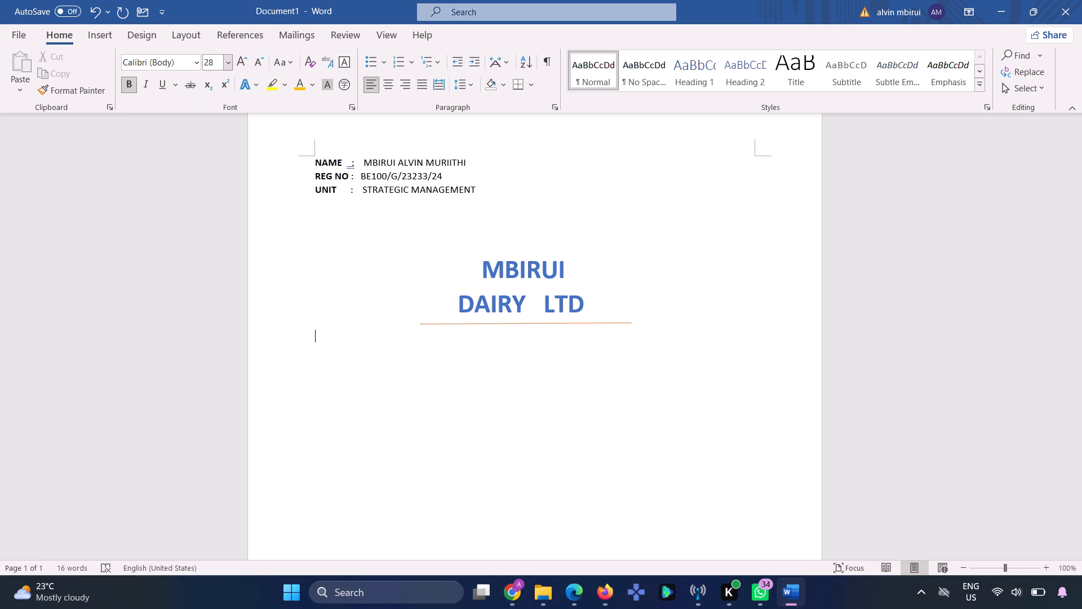
pyautogui.click(229, 66)
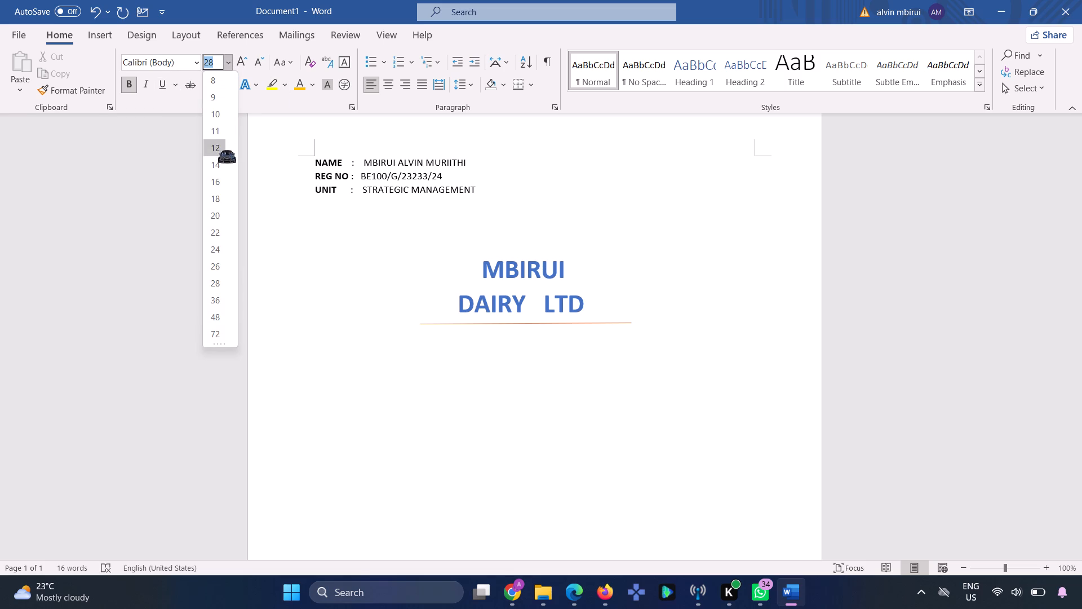
pyautogui.click(221, 160)
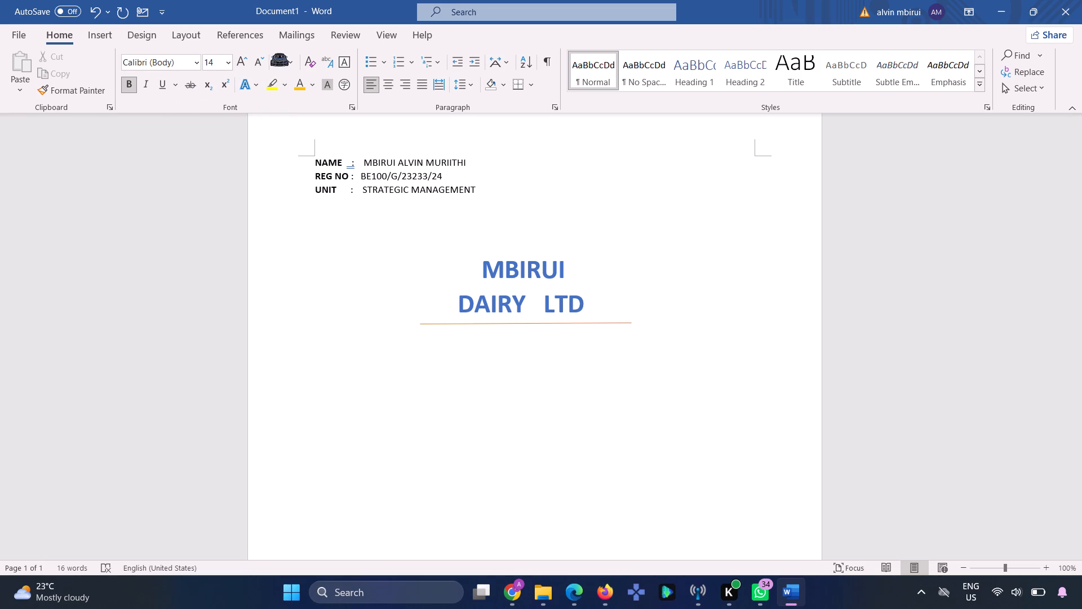
pyautogui.click(308, 82)
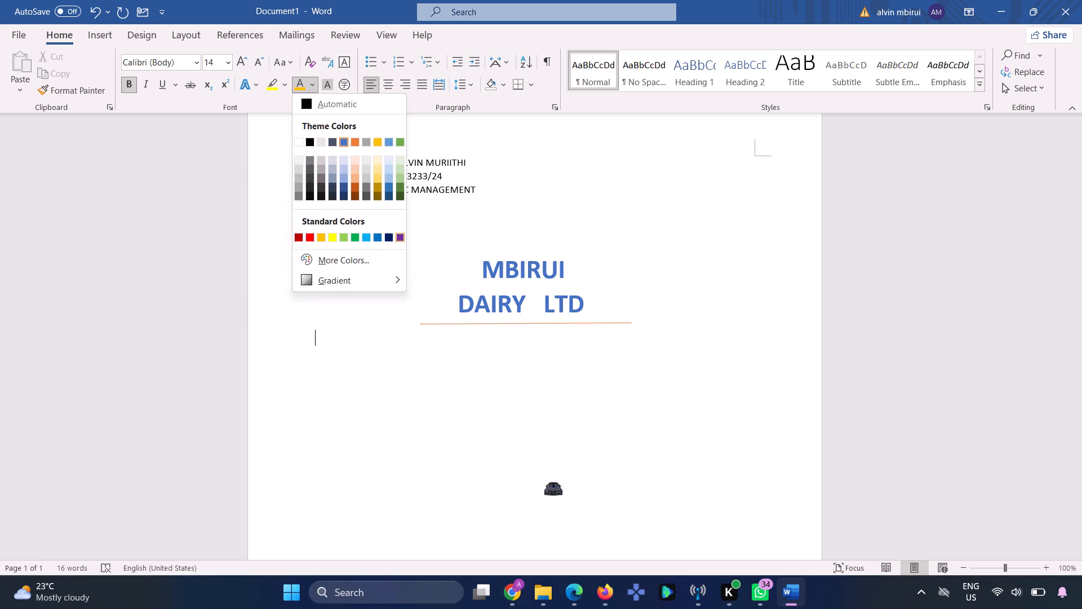
pyautogui.click(520, 520)
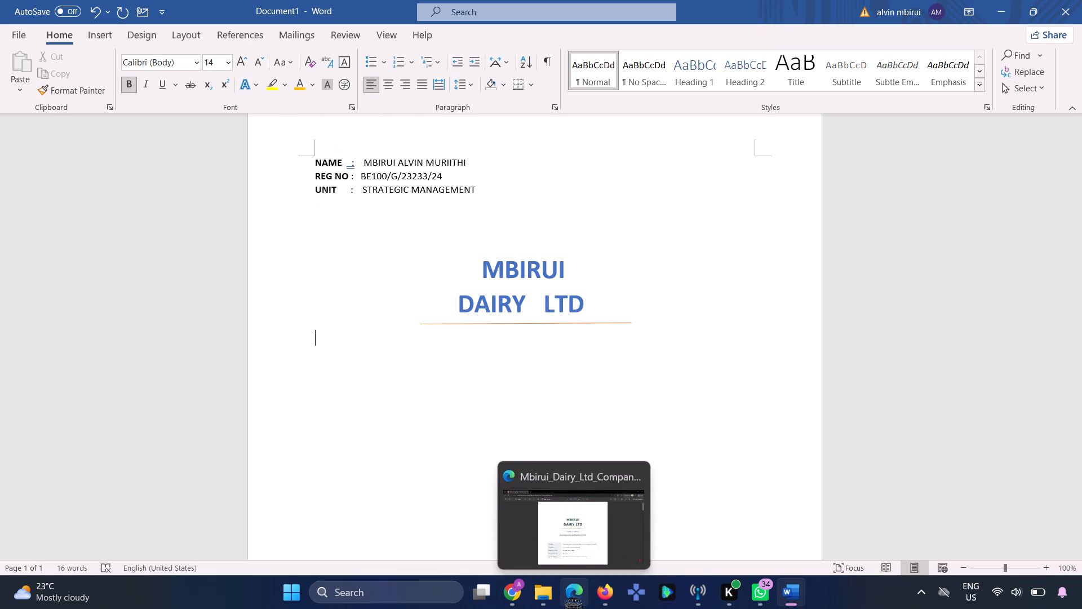
pyautogui.click(569, 597)
pyautogui.click(569, 597)
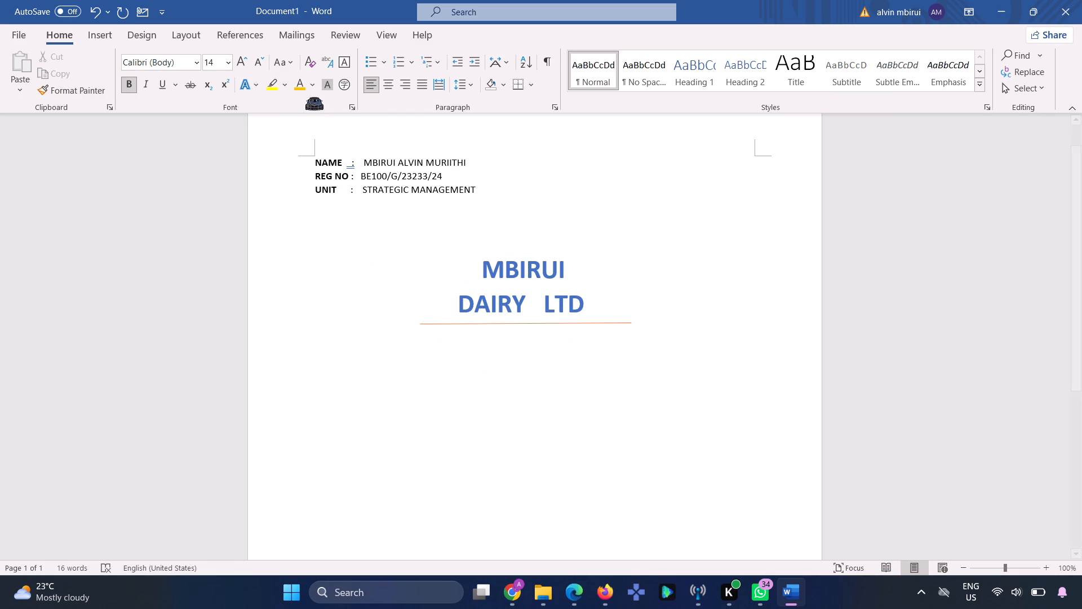
pyautogui.click(309, 86)
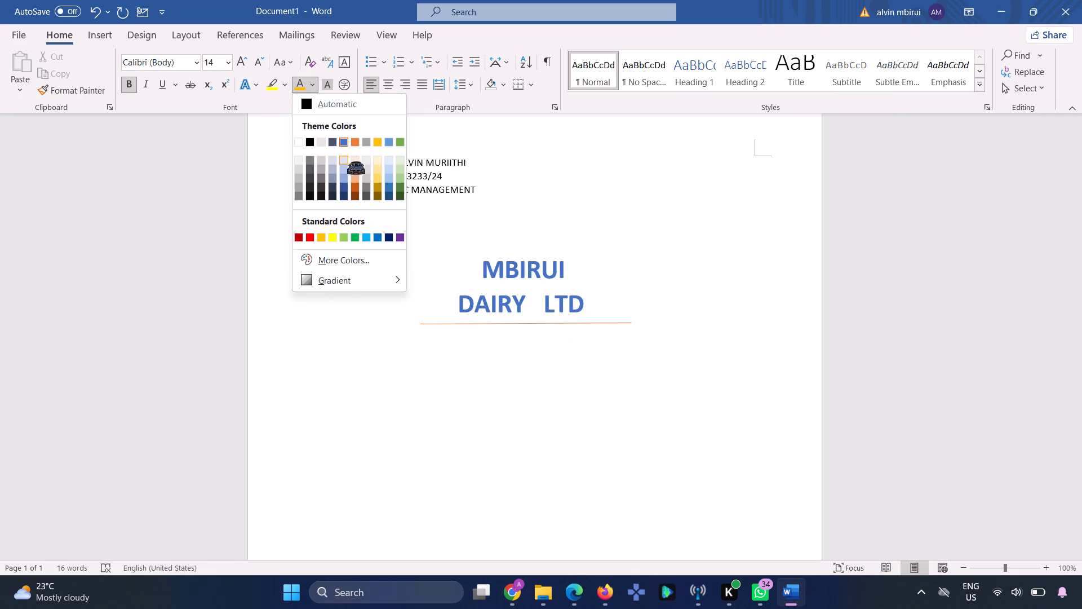
pyautogui.click(363, 146)
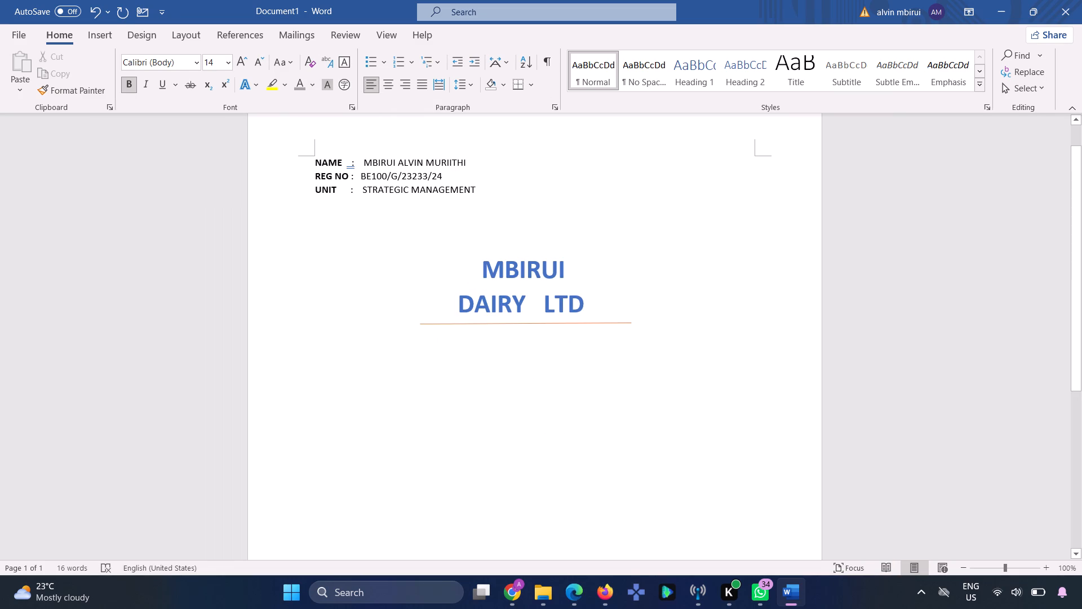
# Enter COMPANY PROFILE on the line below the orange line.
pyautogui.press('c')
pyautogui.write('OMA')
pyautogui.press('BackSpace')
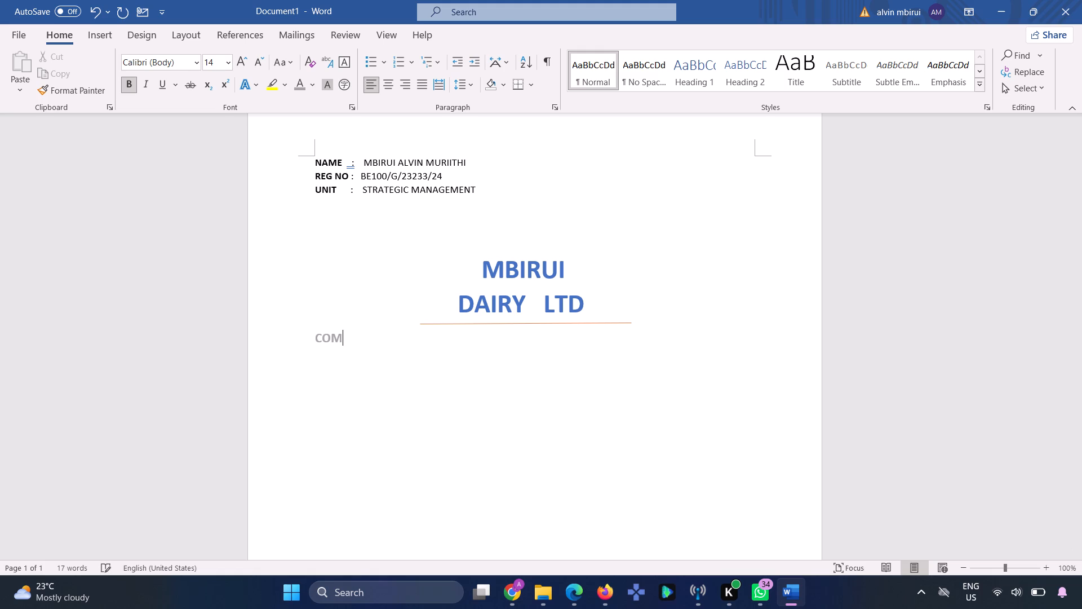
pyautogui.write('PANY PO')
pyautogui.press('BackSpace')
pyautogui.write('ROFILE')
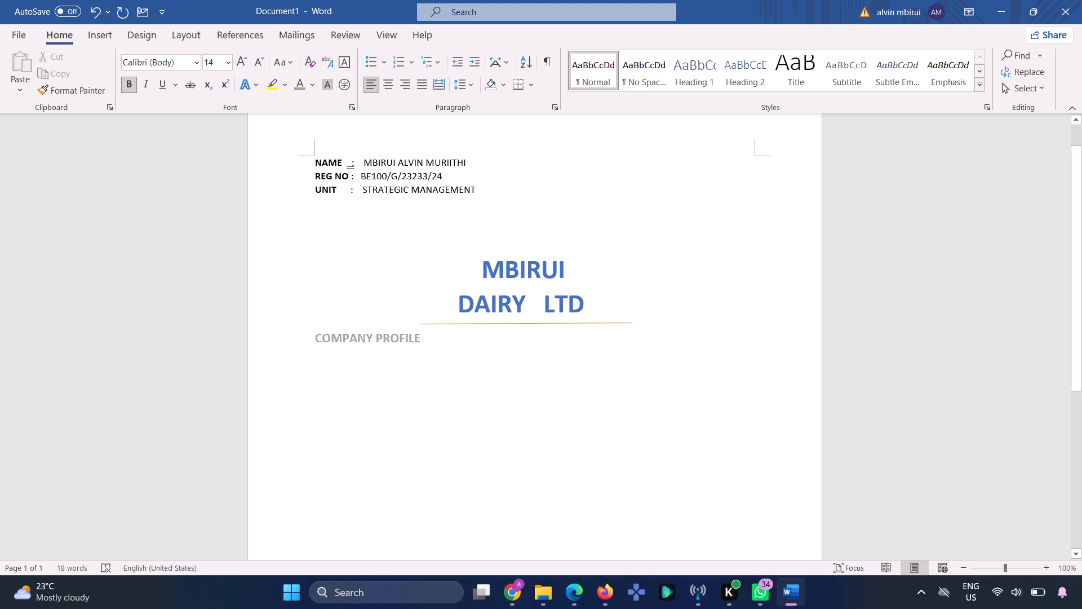
# Compare with the PDF in Edge, and in Word make COMPANY PROFILE non-bold at font size 11.
pyautogui.click(577, 587)
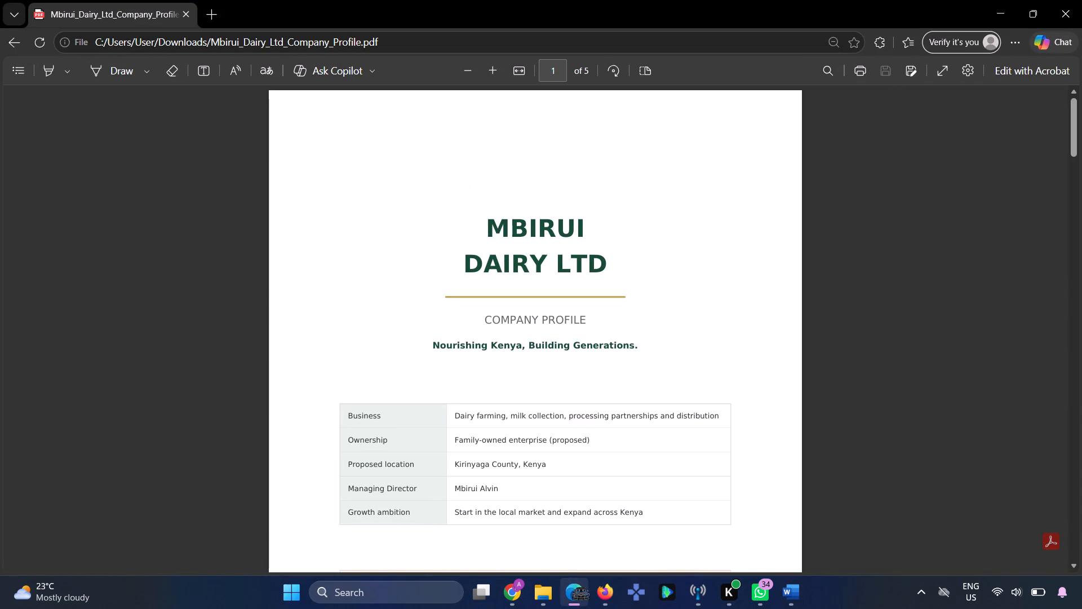
pyautogui.click(577, 587)
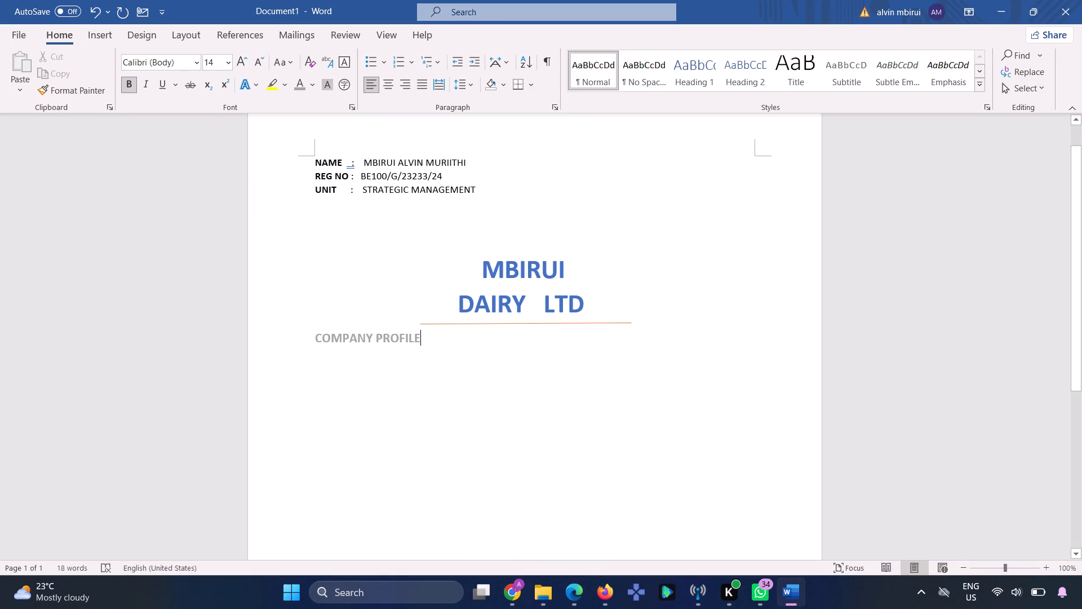
pyautogui.moveTo(420, 341); pyautogui.dragTo(332, 339)
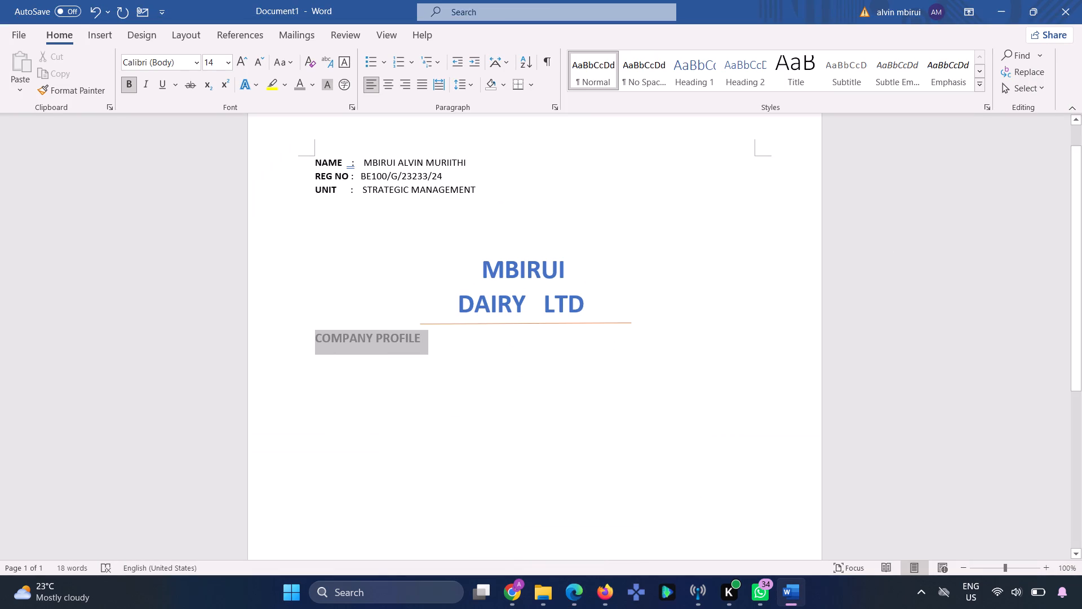
pyautogui.moveTo(332, 339); pyautogui.dragTo(329, 338)
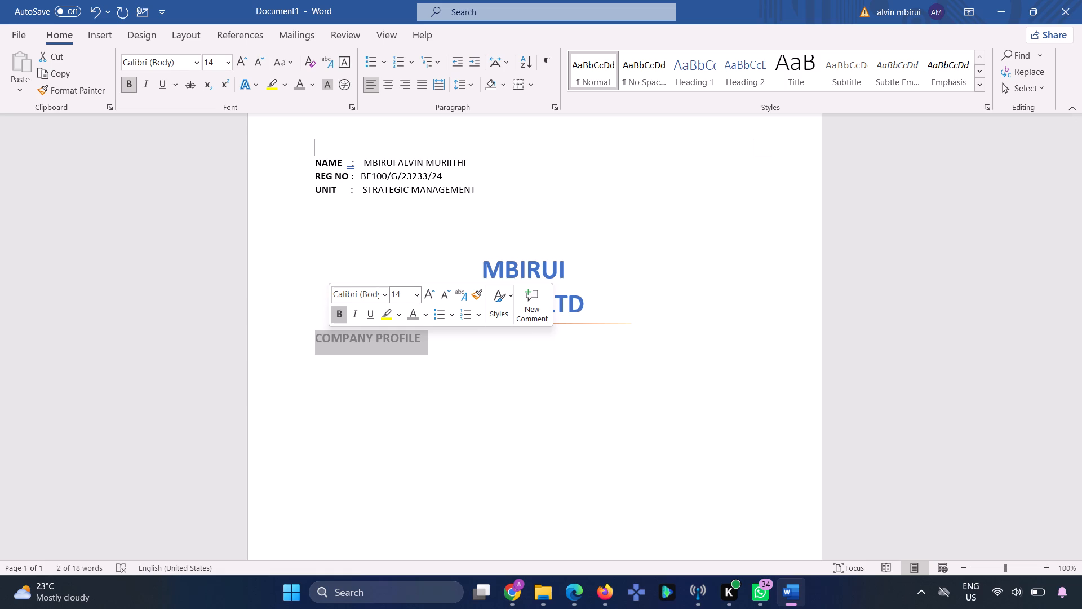
pyautogui.click(415, 297)
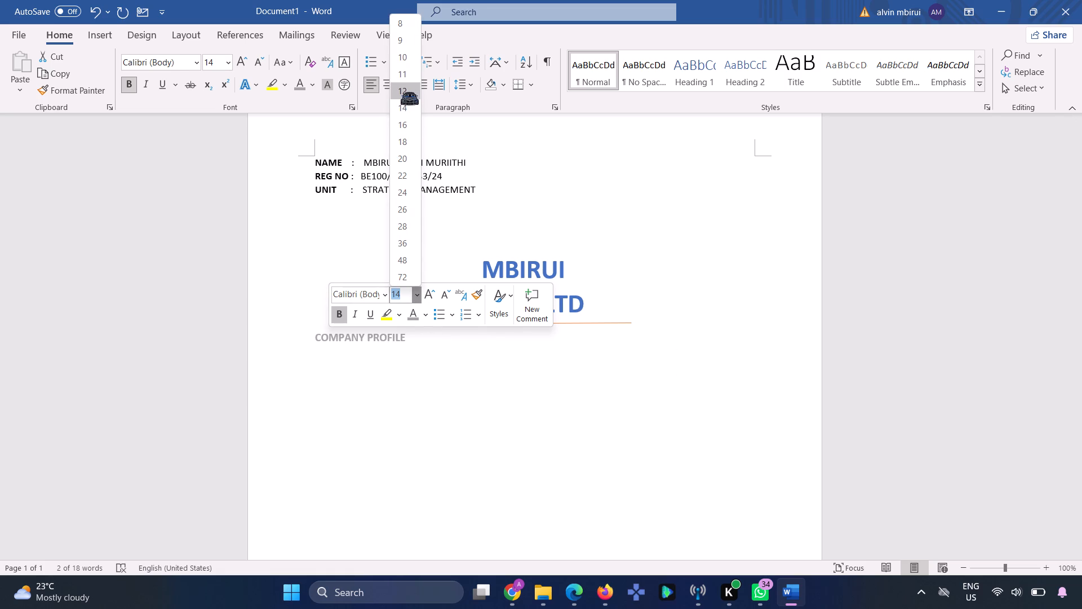
pyautogui.click(109, 213)
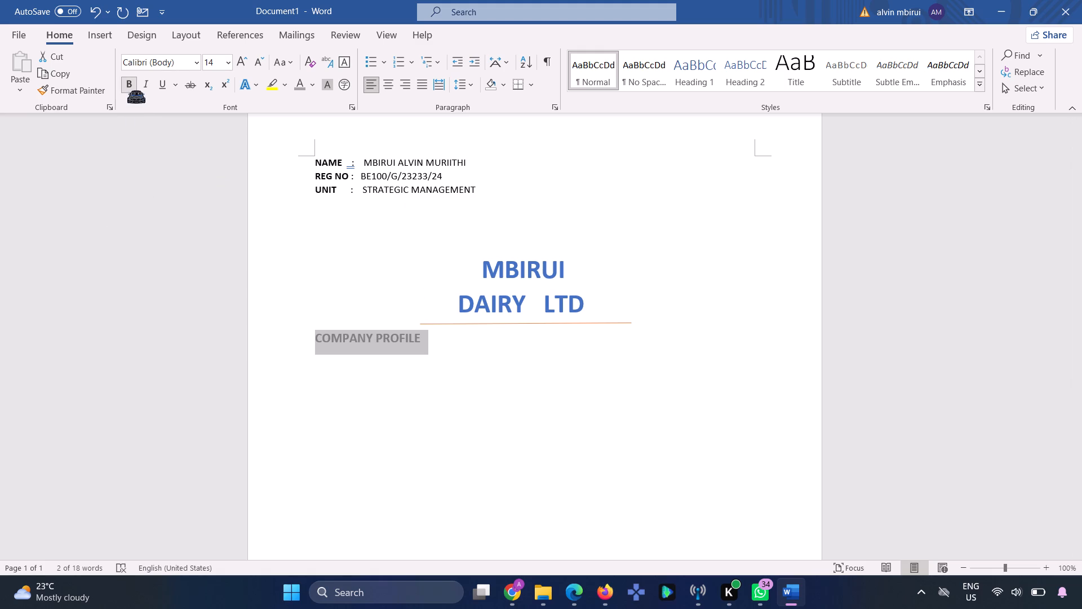
pyautogui.click(132, 90)
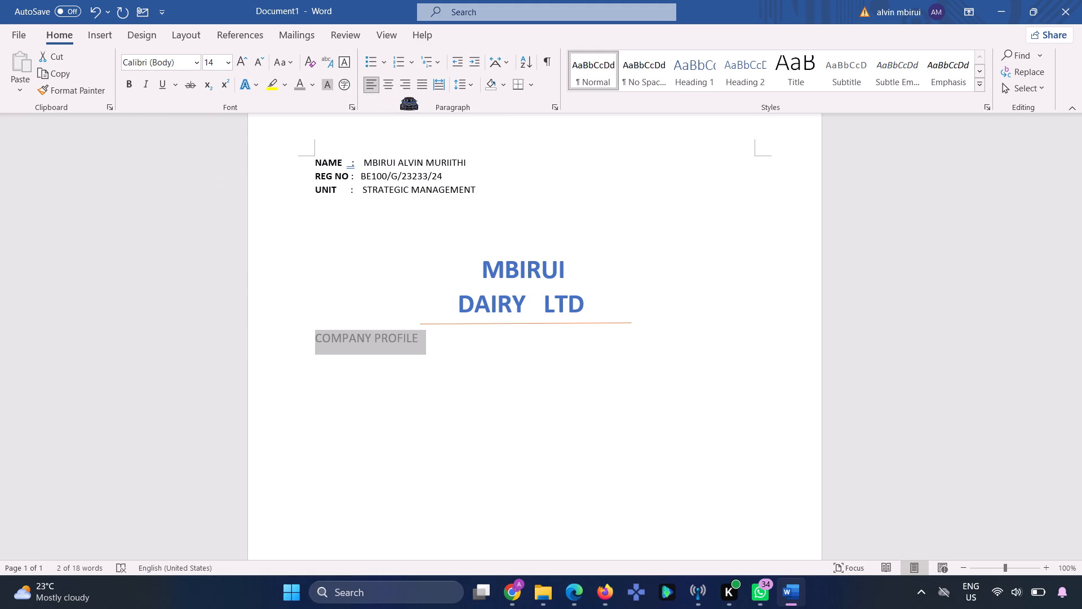
pyautogui.click(227, 60)
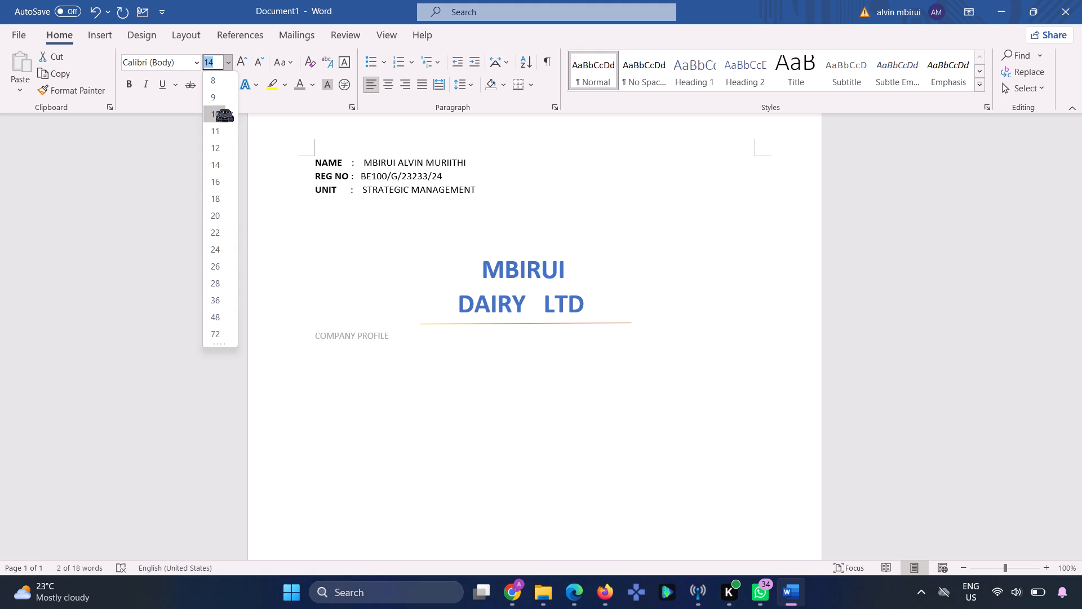
pyautogui.click(220, 152)
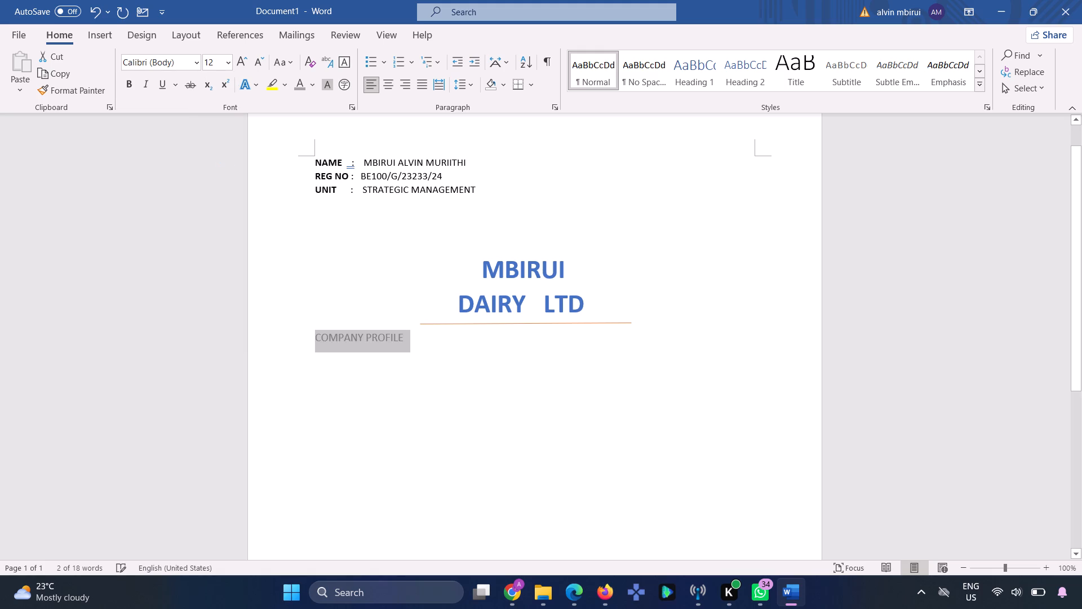
pyautogui.click(228, 62)
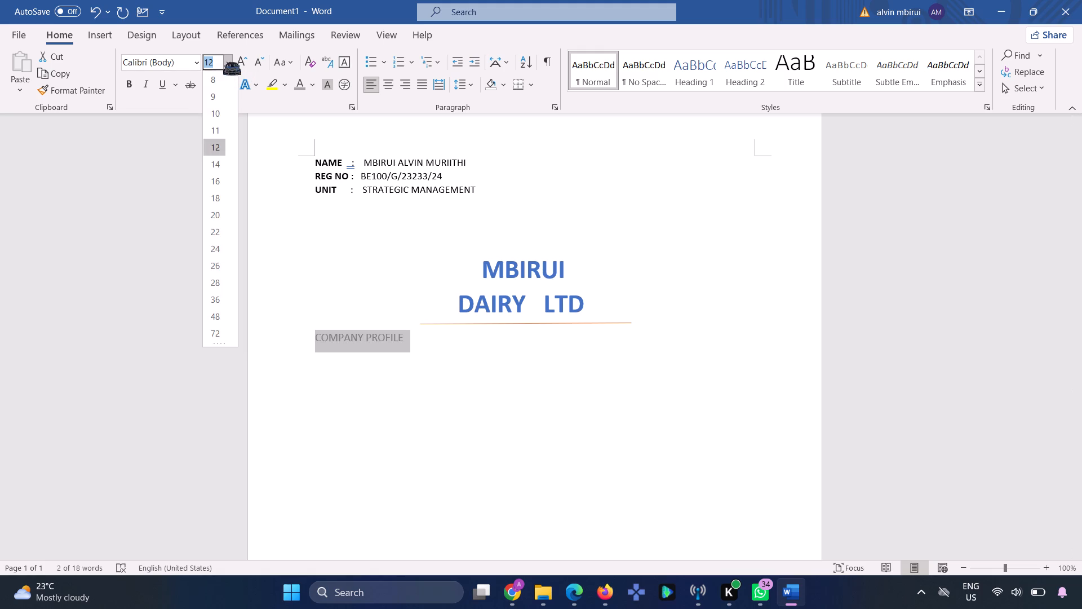
pyautogui.click(217, 126)
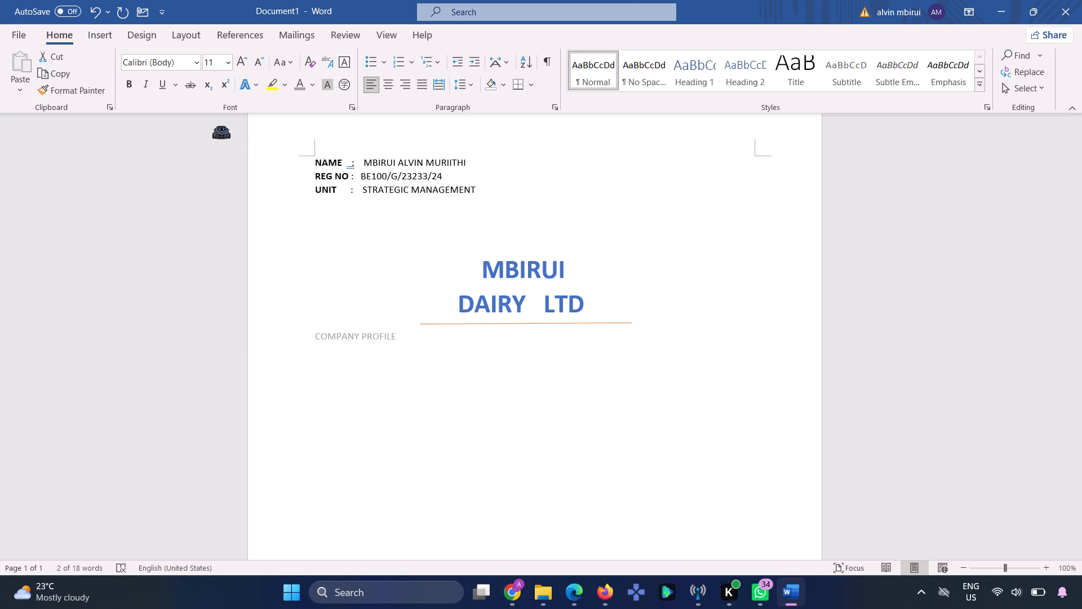
# Indent COMPANY PROFILE with leading spaces until it sits centred beneath DAIRY LTD and the orange line.
pyautogui.click(256, 272)
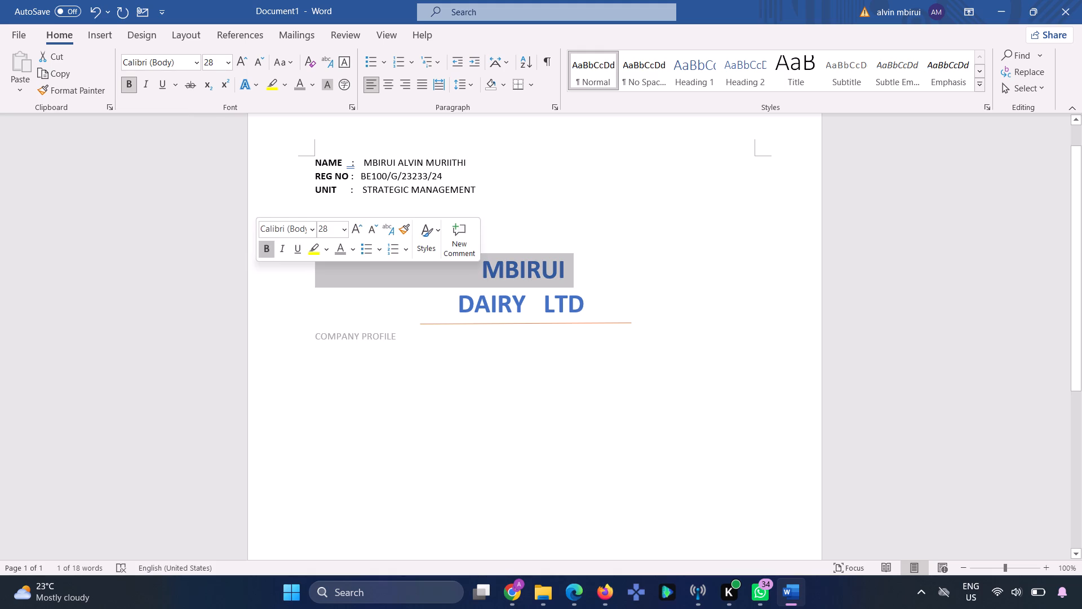
pyautogui.click(311, 344)
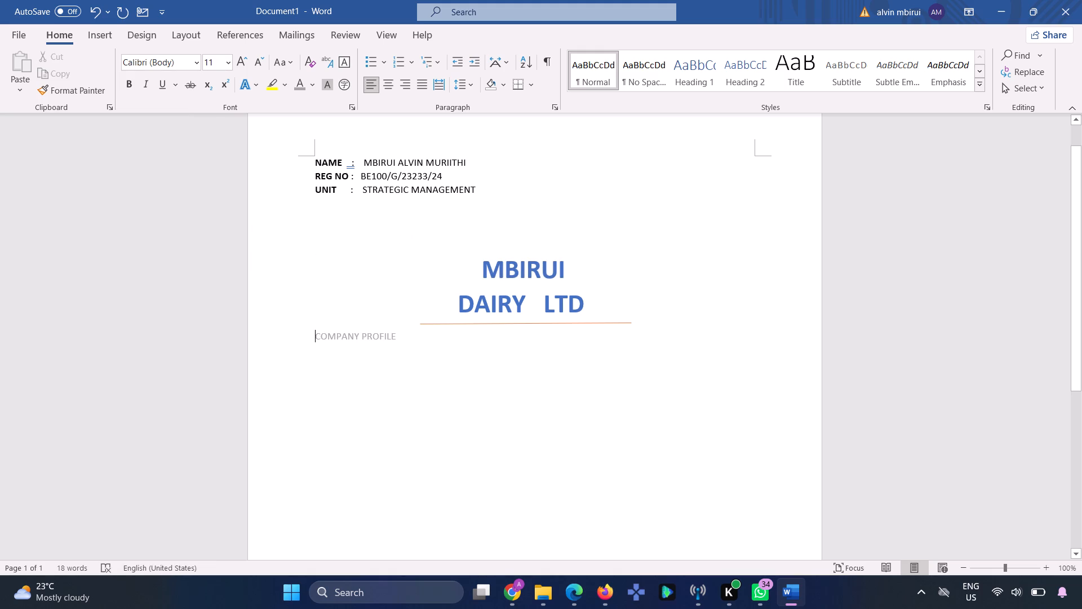
pyautogui.press('space')
pyautogui.press('space')
pyautogui.press('space')
pyautogui.press('space')
pyautogui.press('space')
pyautogui.press('space')
pyautogui.press('space')
pyautogui.press('space')
pyautogui.press('space')
pyautogui.press('space')
pyautogui.press('space')
pyautogui.press('space')
pyautogui.press('space')
pyautogui.press('space')
pyautogui.press('space')
pyautogui.press('space')
pyautogui.press('space')
pyautogui.press('space')
pyautogui.press('space')
pyautogui.press('space')
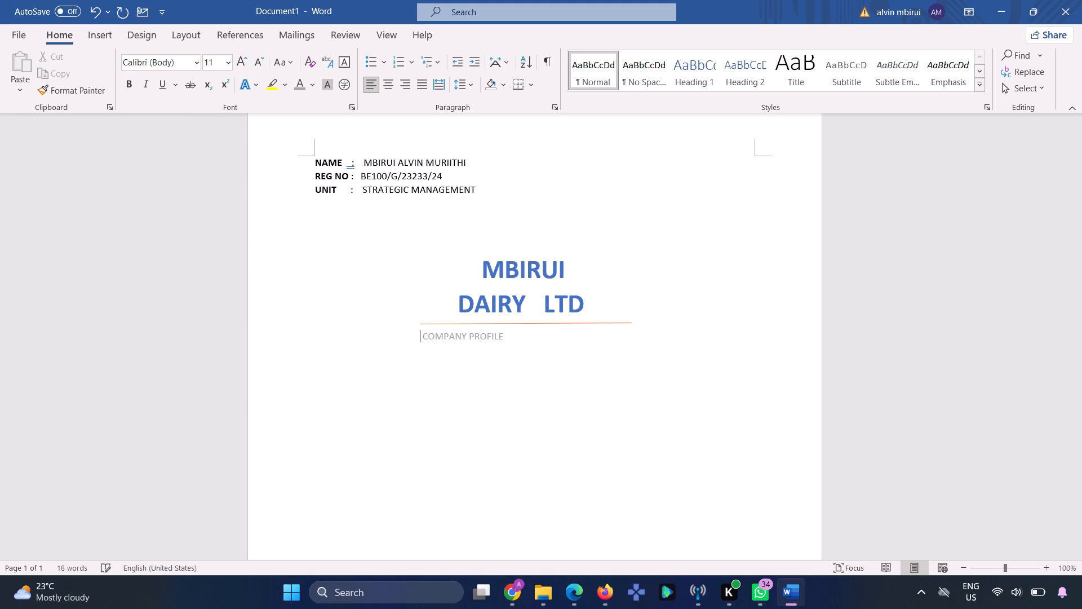
pyautogui.press('space')
pyautogui.press('space')
pyautogui.press('space')
pyautogui.press('space')
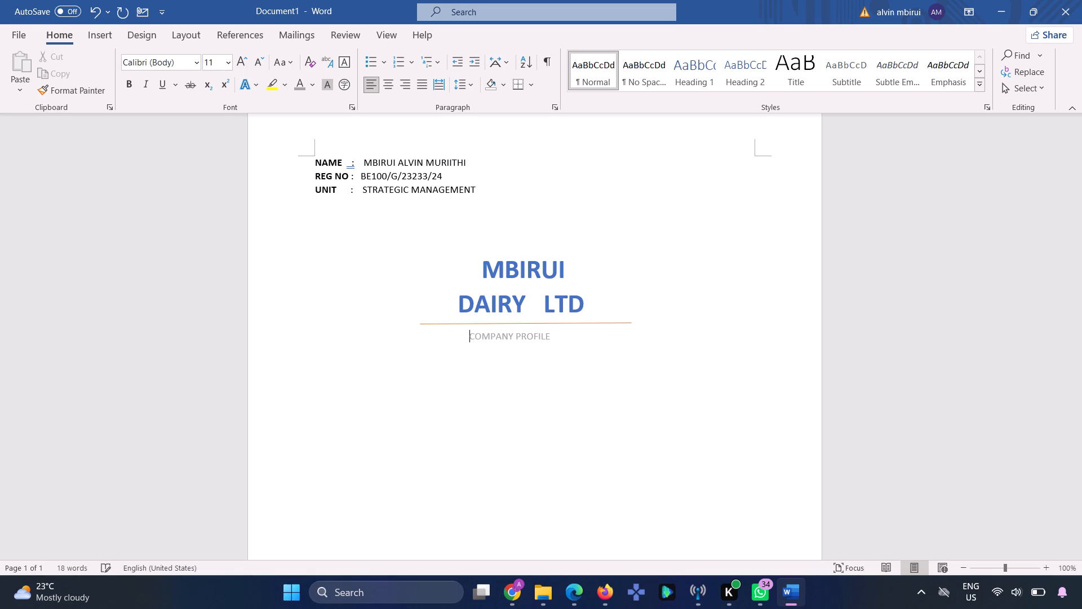
pyautogui.press('space')
pyautogui.press('space')
pyautogui.press('space')
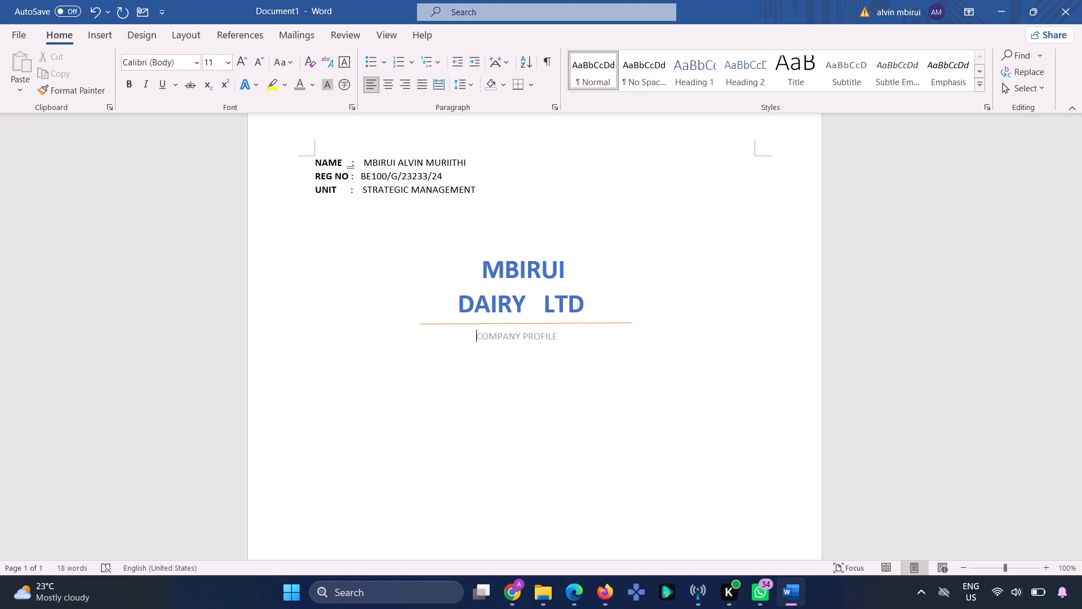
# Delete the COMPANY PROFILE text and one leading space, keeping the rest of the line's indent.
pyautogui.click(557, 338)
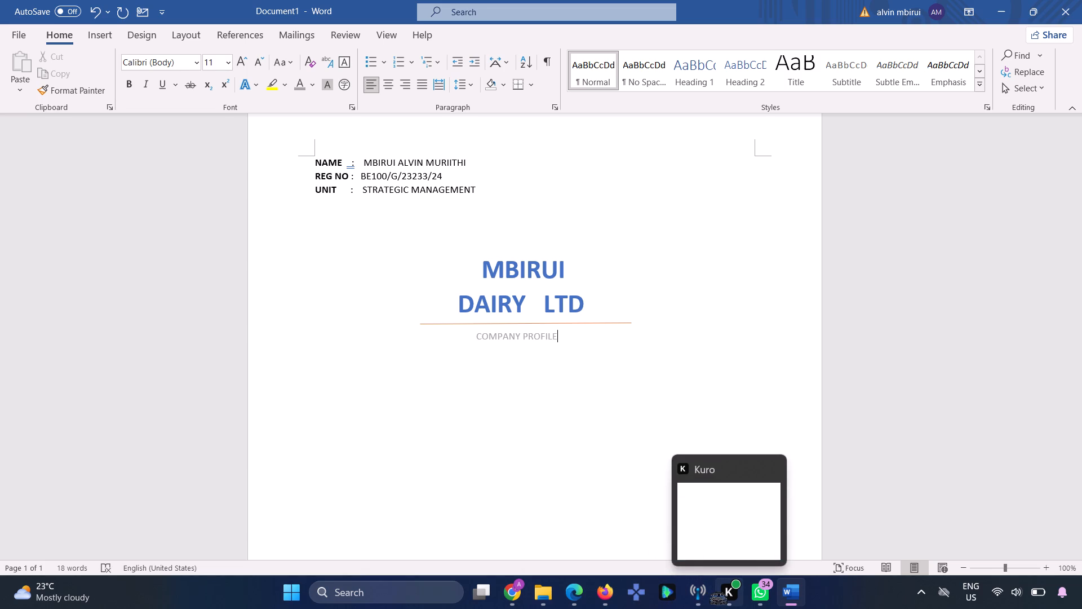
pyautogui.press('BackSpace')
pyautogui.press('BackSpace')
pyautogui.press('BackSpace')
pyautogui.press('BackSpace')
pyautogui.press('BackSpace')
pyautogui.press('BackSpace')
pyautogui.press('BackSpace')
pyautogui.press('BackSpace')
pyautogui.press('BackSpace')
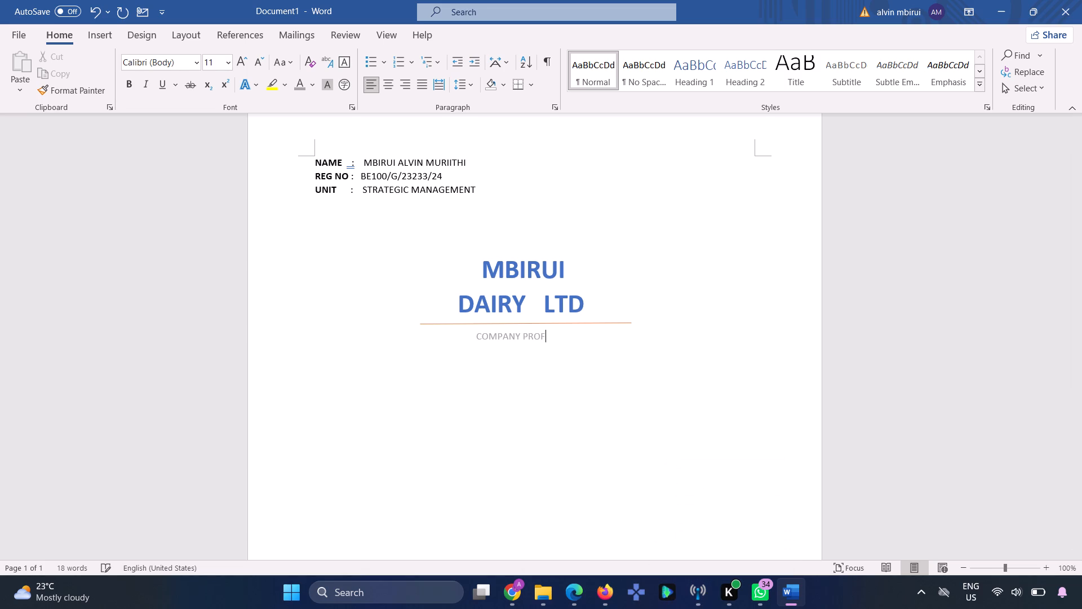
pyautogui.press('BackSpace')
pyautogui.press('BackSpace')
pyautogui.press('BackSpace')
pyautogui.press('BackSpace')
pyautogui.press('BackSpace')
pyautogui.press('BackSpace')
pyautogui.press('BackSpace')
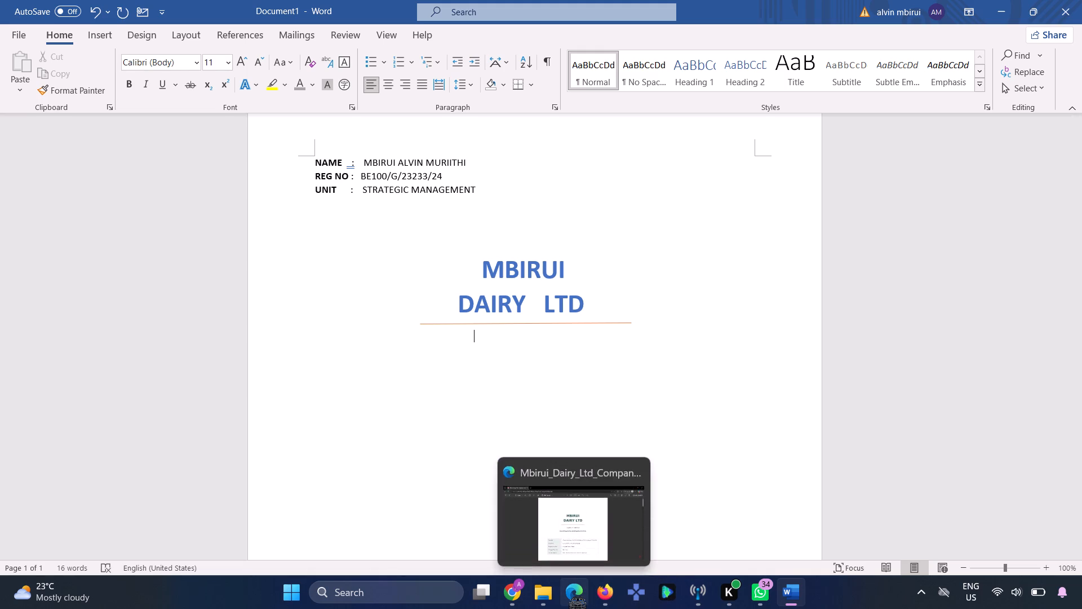
# Arrange the company profile PDF in Edge and the Word document side by side, and return to Word.
pyautogui.click(563, 516)
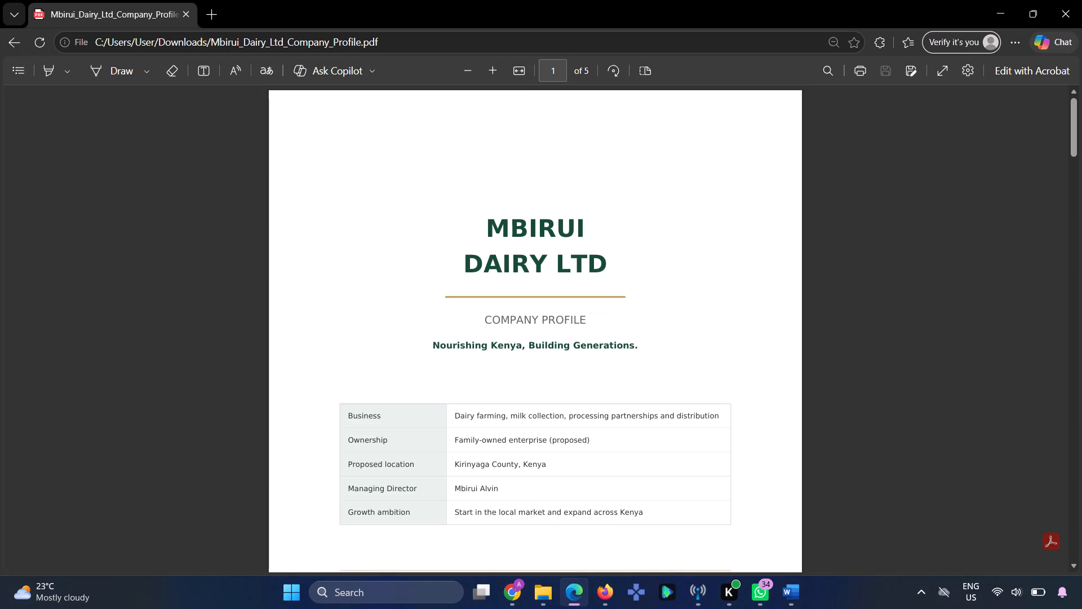
pyautogui.click(576, 599)
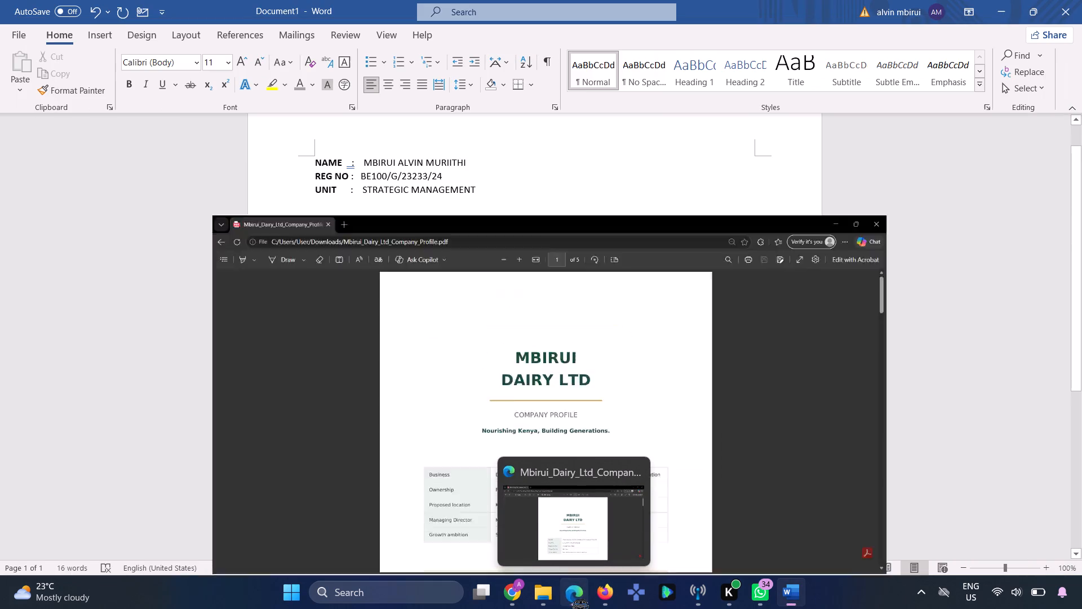
pyautogui.click(522, 504)
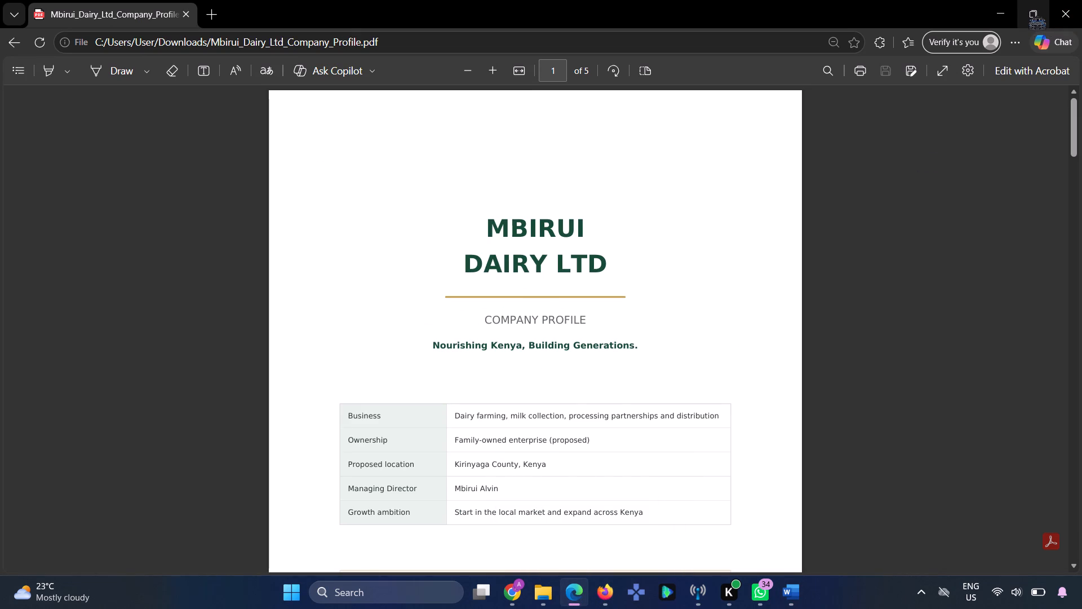
pyautogui.click(946, 64)
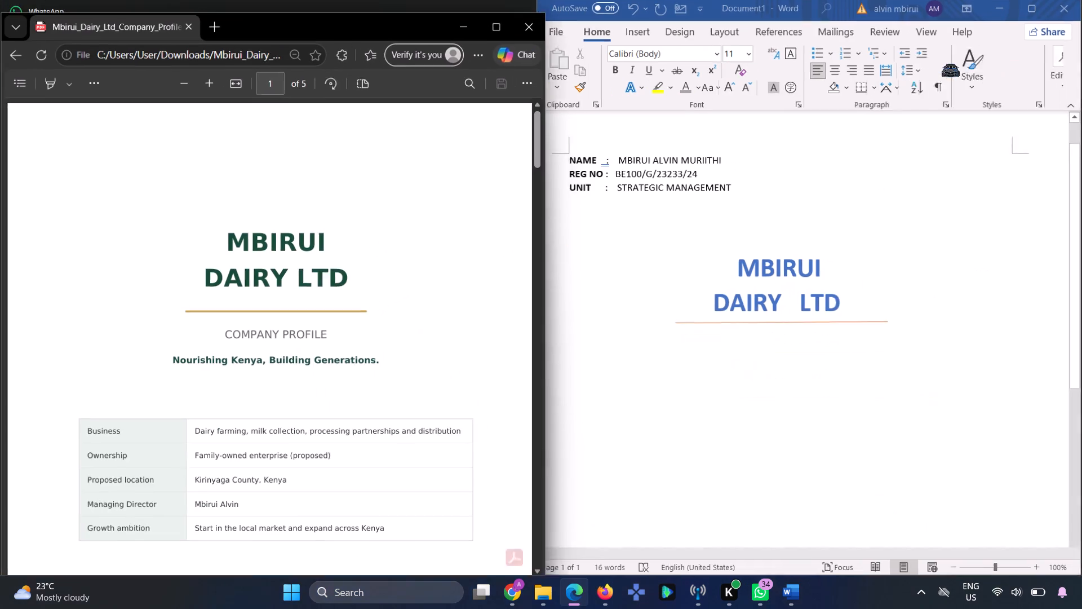
pyautogui.click(708, 353)
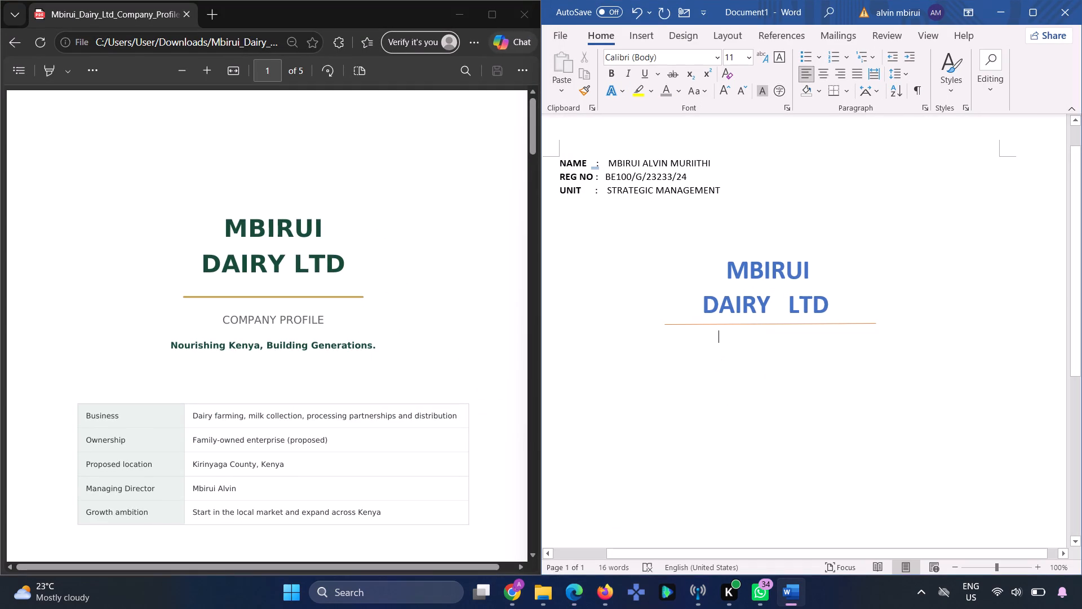
# Enter the tagline "Nourishing Kenya ,Building Generations" on the indented line below the orange line.
pyautogui.press('n')
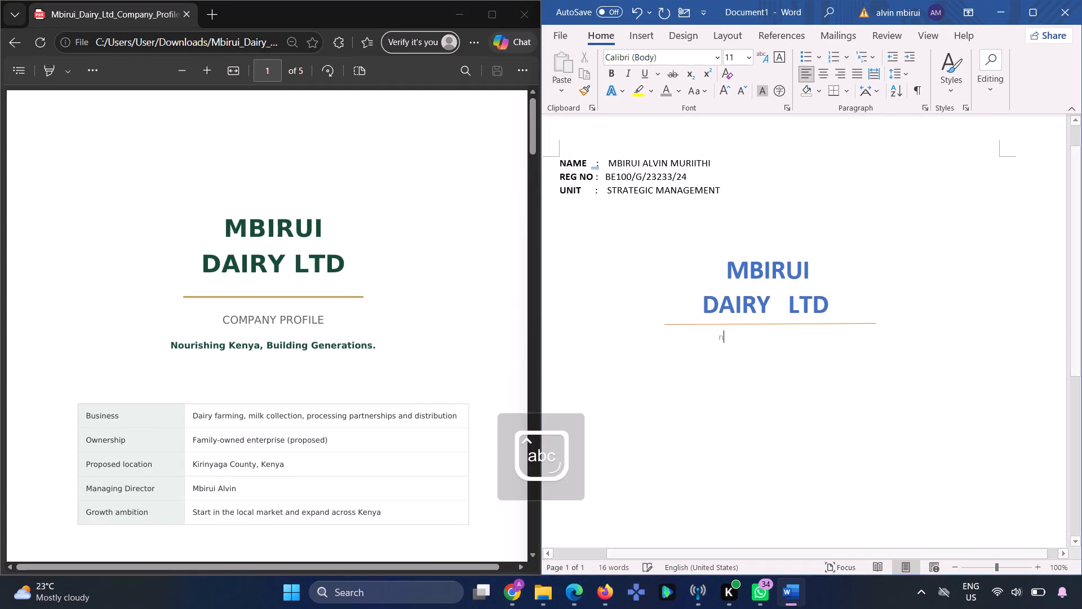
pyautogui.press('BackSpace')
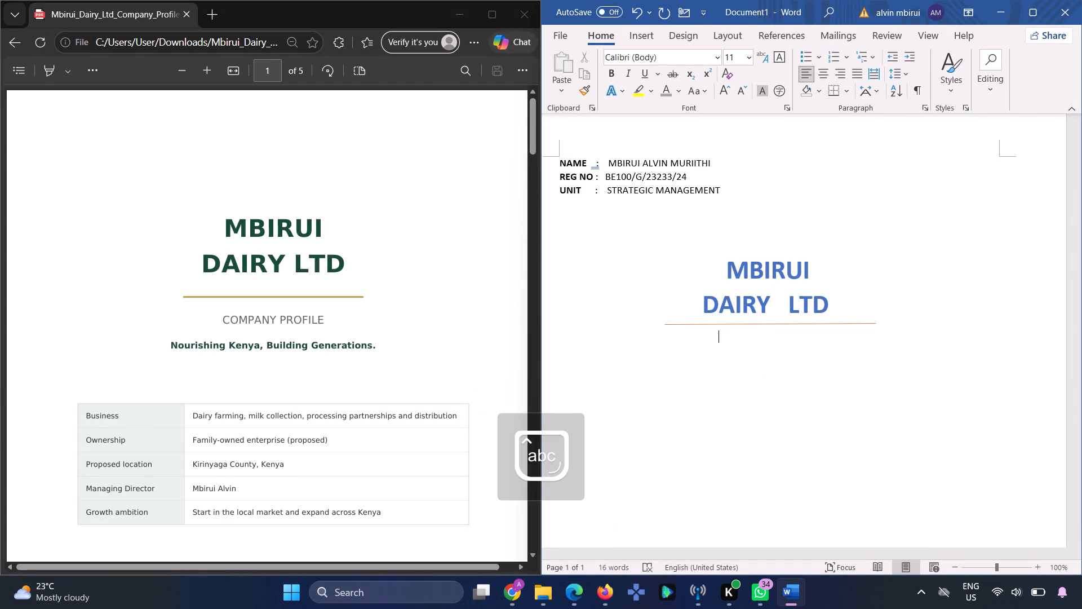
pyautogui.press('n')
pyautogui.write('ouri')
pyautogui.write('shi')
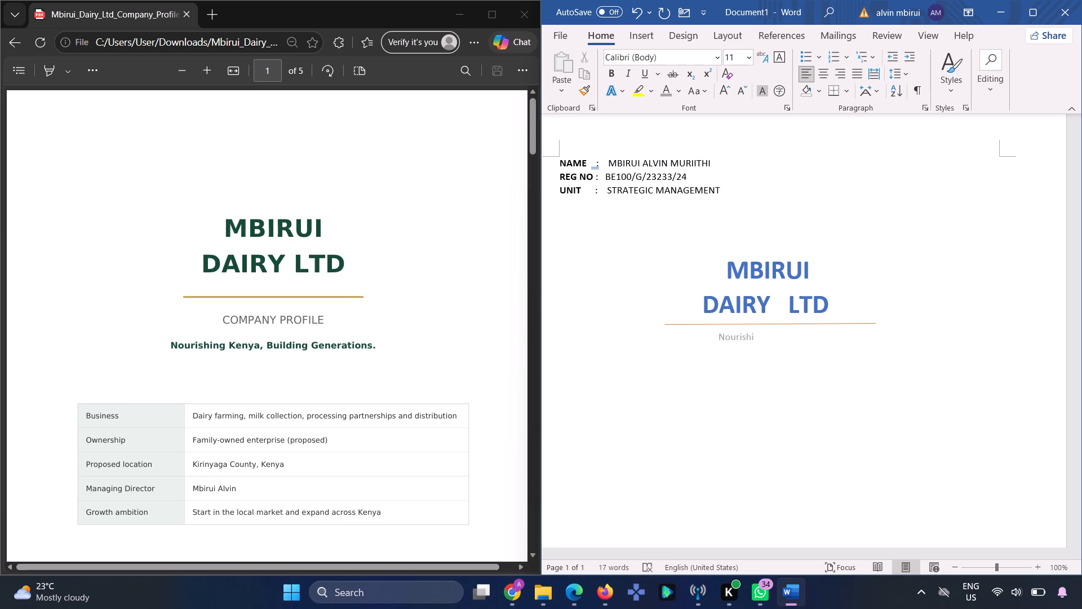
pyautogui.write('ng')
pyautogui.press('space')
pyautogui.write('kenya')
pyautogui.press('BackSpace')
pyautogui.press('BackSpace')
pyautogui.press('BackSpace')
pyautogui.press('BackSpace')
pyautogui.press('BackSpace')
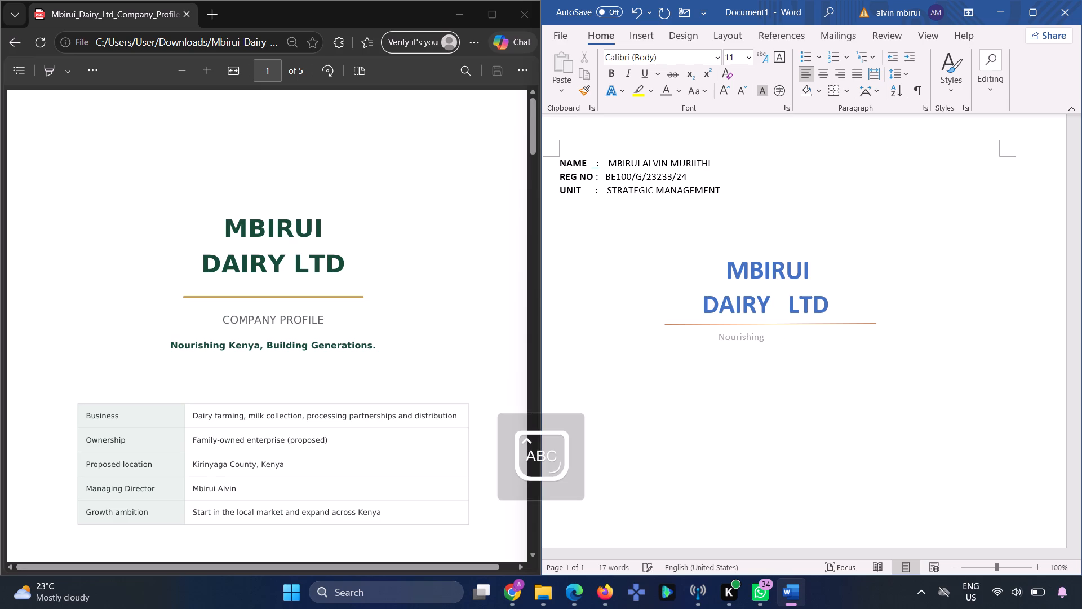
pyautogui.write('enya')
pyautogui.press('space')
pyautogui.write('uil')
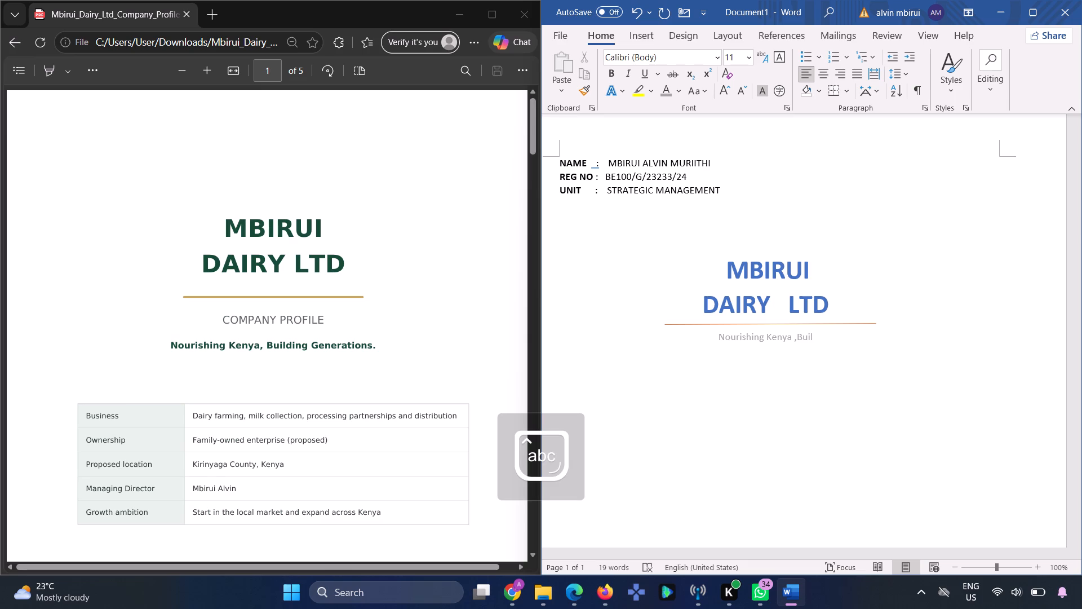
pyautogui.write('dingg')
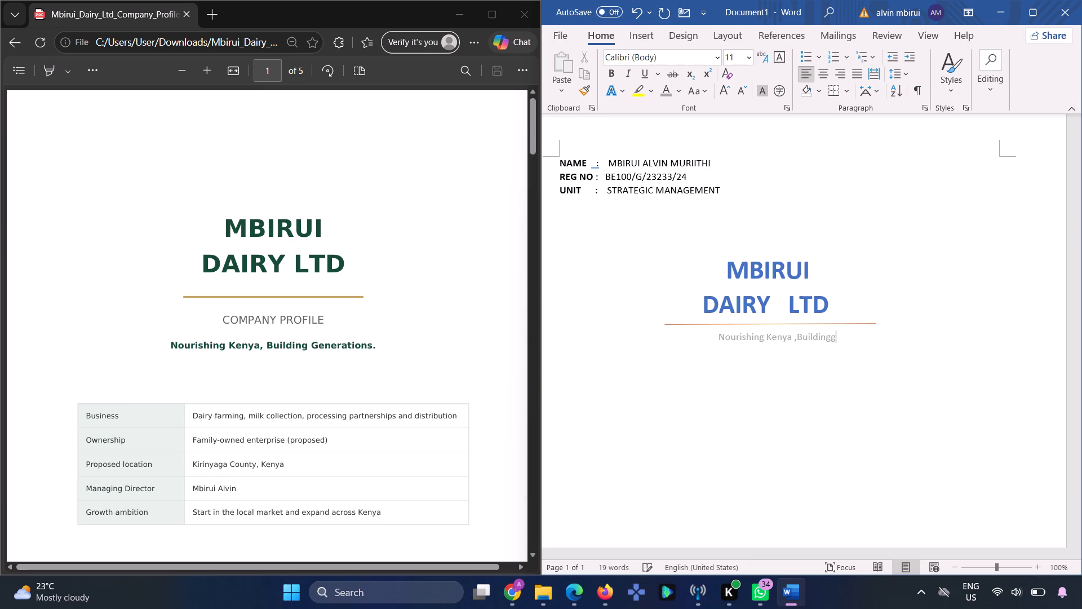
pyautogui.press('space')
pyautogui.press('BackSpace')
pyautogui.press('BackSpace')
pyautogui.press('space')
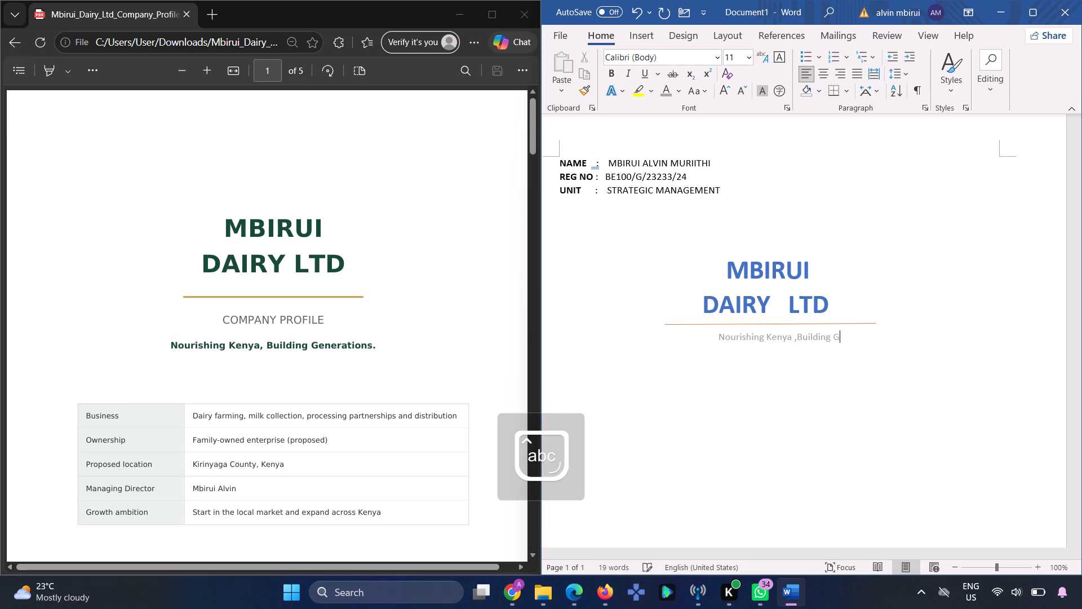
pyautogui.write('eneration')
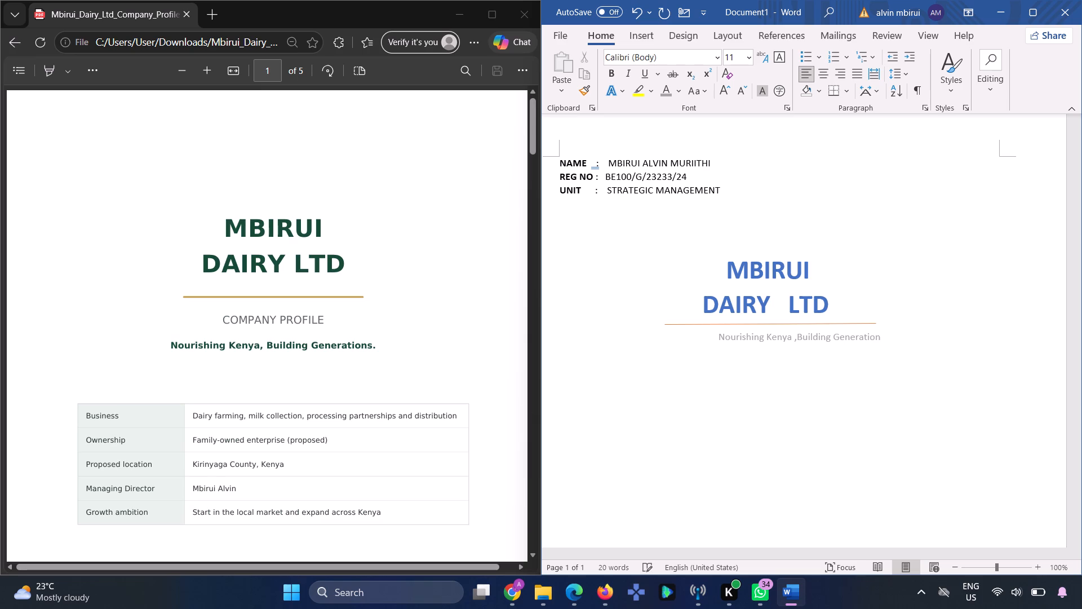
pyautogui.press('s')
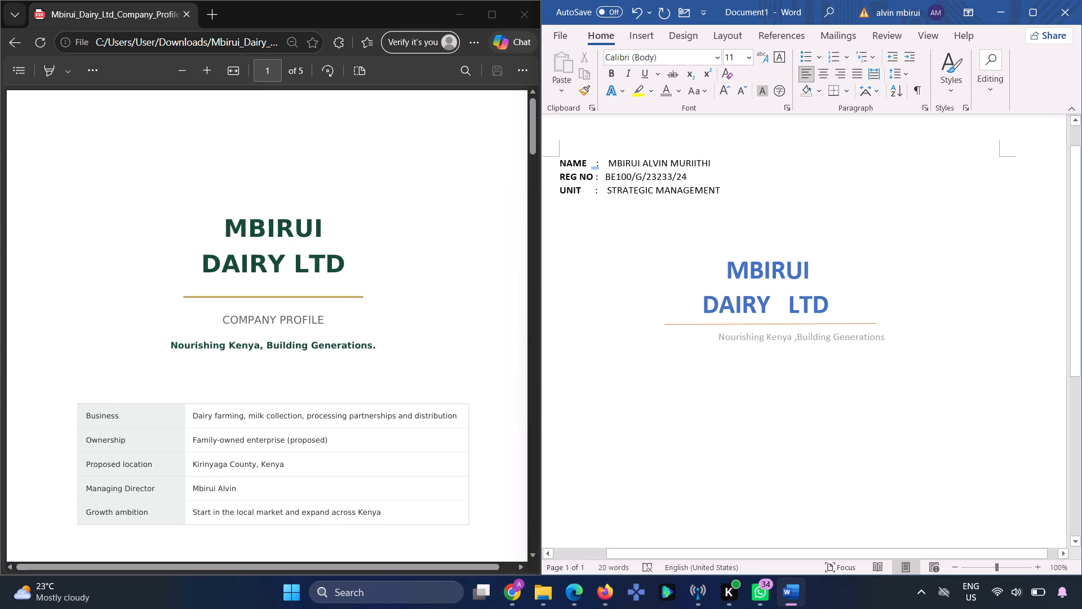
# Remove nine leading spaces before the tagline to shift it back towards the centre beneath the orange line.
pyautogui.click(717, 332)
pyautogui.press('BackSpace')
pyautogui.press('BackSpace')
pyautogui.press('BackSpace')
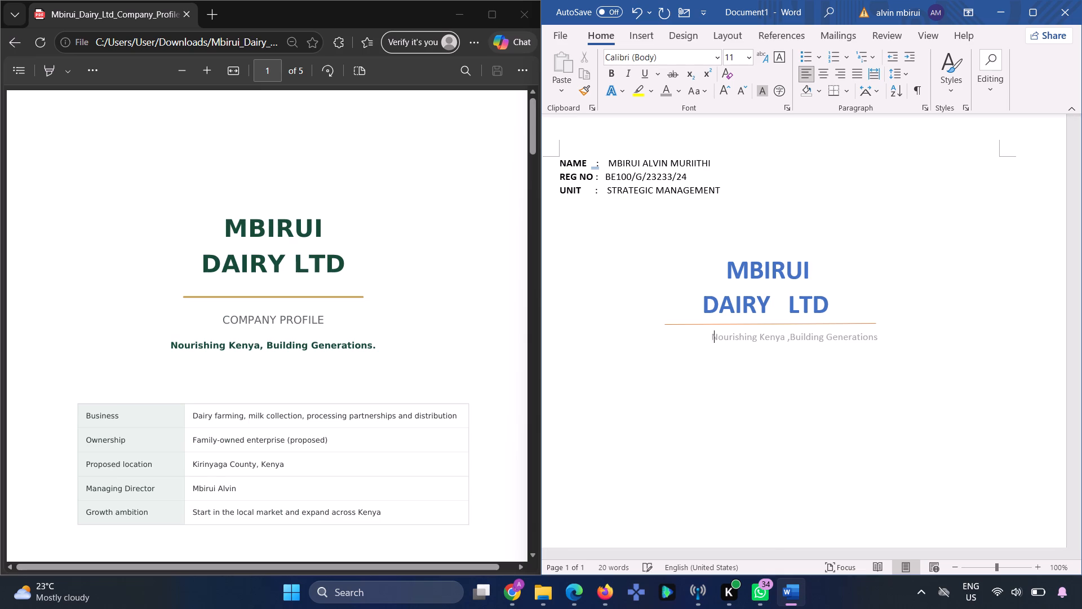
pyautogui.press('BackSpace')
pyautogui.press('BackSpace')
pyautogui.press('BackSpace')
pyautogui.press('BackSpace')
pyautogui.press('BackSpace')
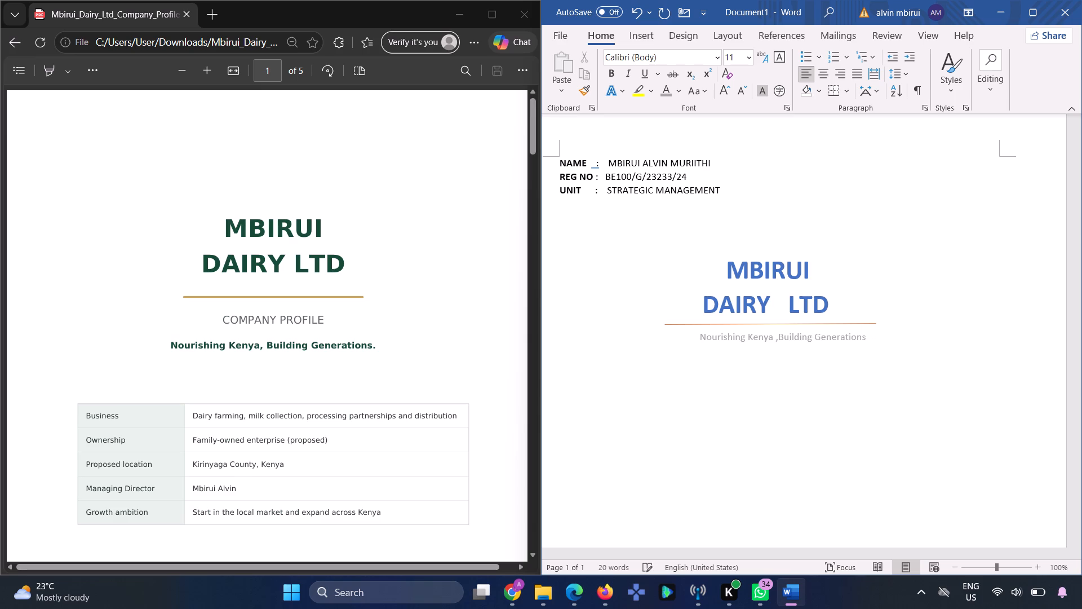
pyautogui.press('BackSpace')
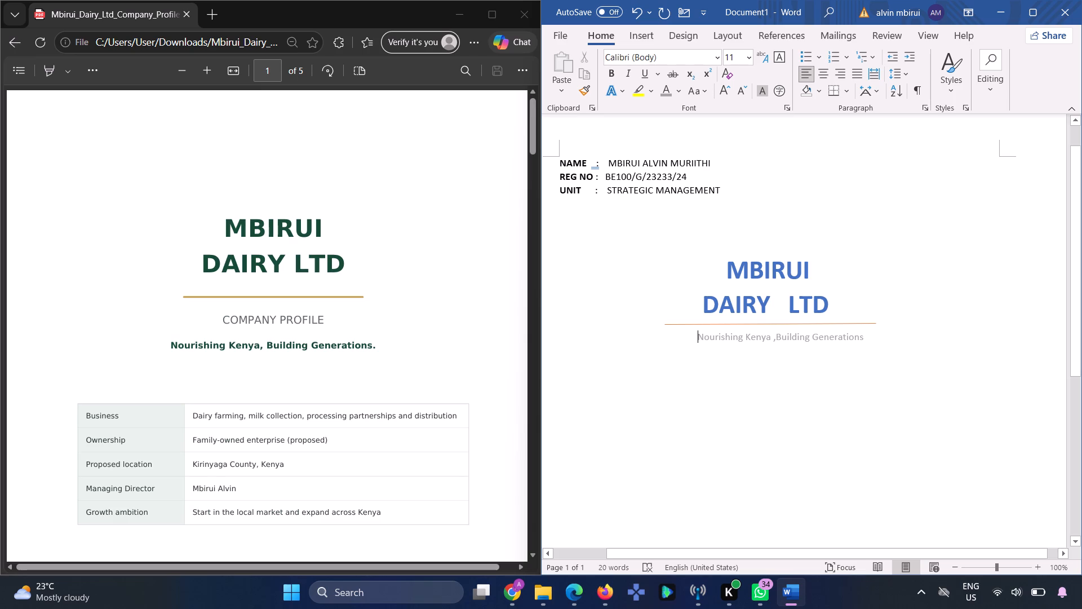
# Format the whole Nourishing Kenya tagline as bold black text at font size 12.
pyautogui.moveTo(698, 338); pyautogui.dragTo(825, 329)
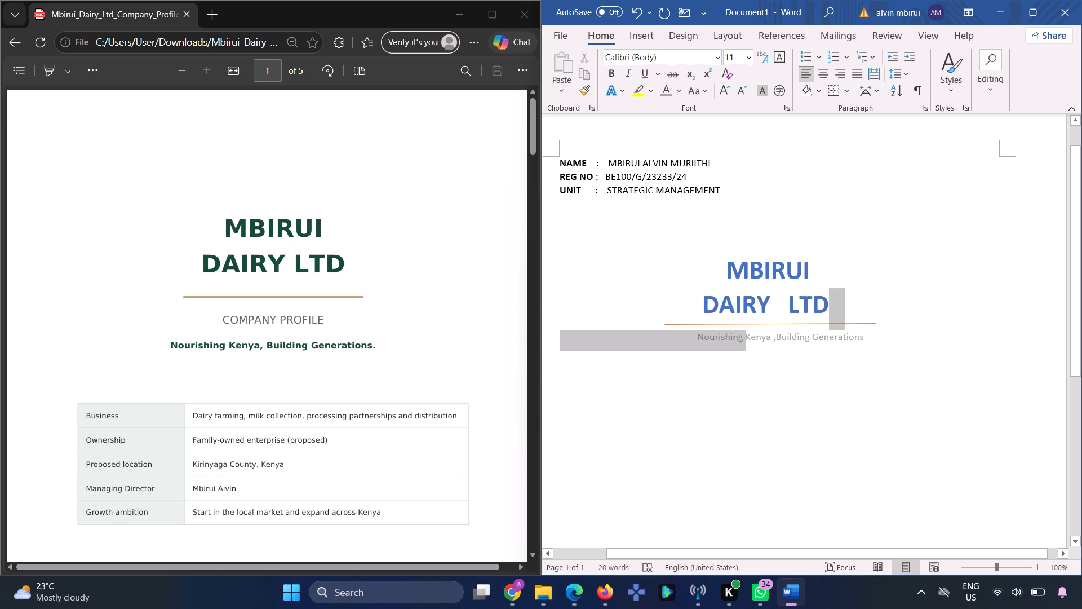
pyautogui.moveTo(825, 329); pyautogui.dragTo(864, 343)
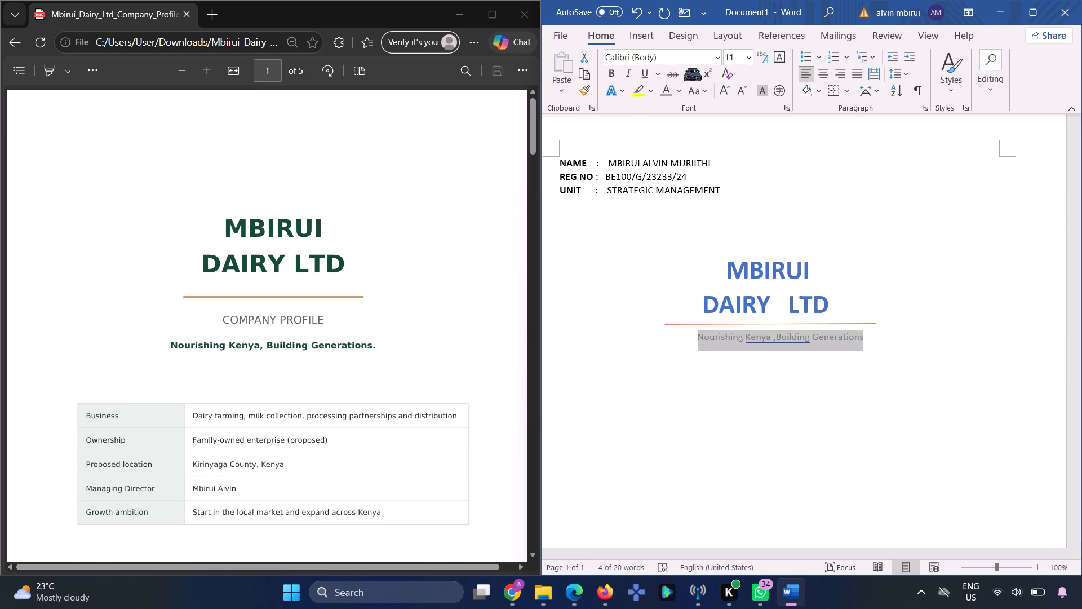
pyautogui.click(747, 56)
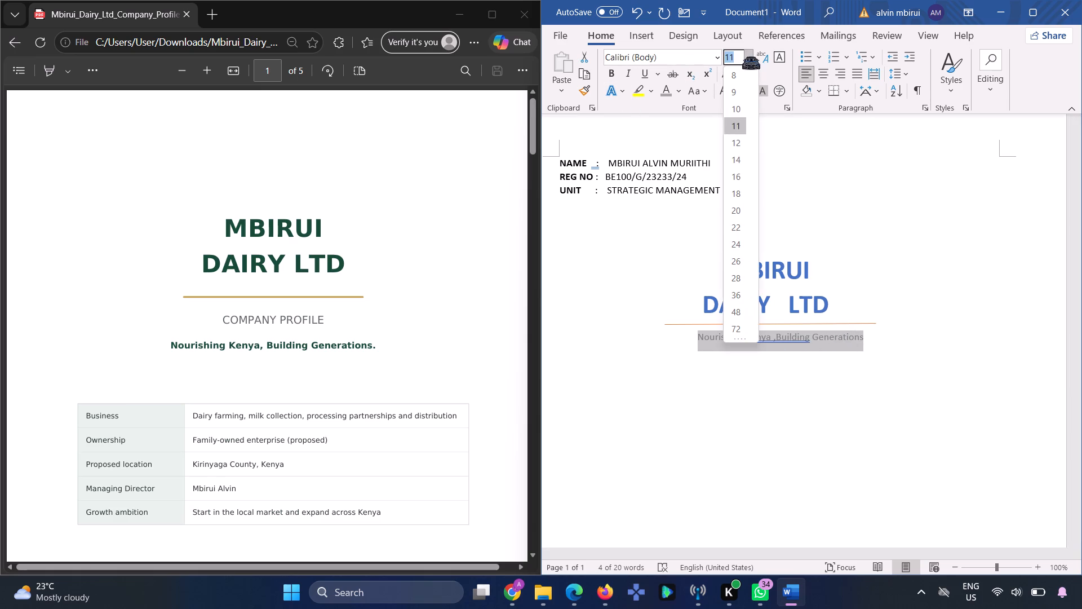
pyautogui.click(606, 73)
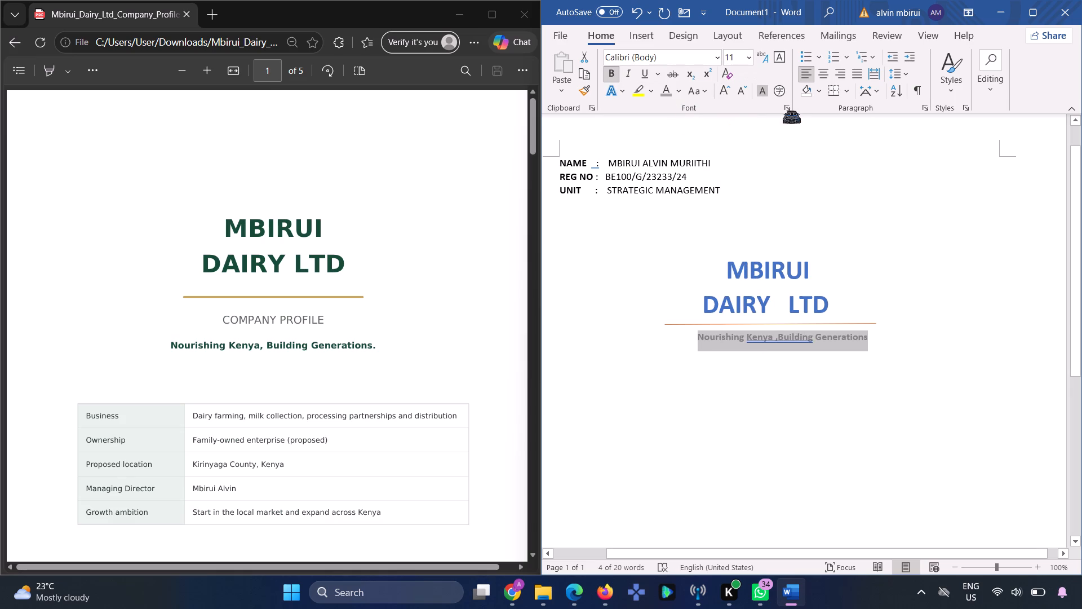
pyautogui.click(679, 92)
pyautogui.click(680, 146)
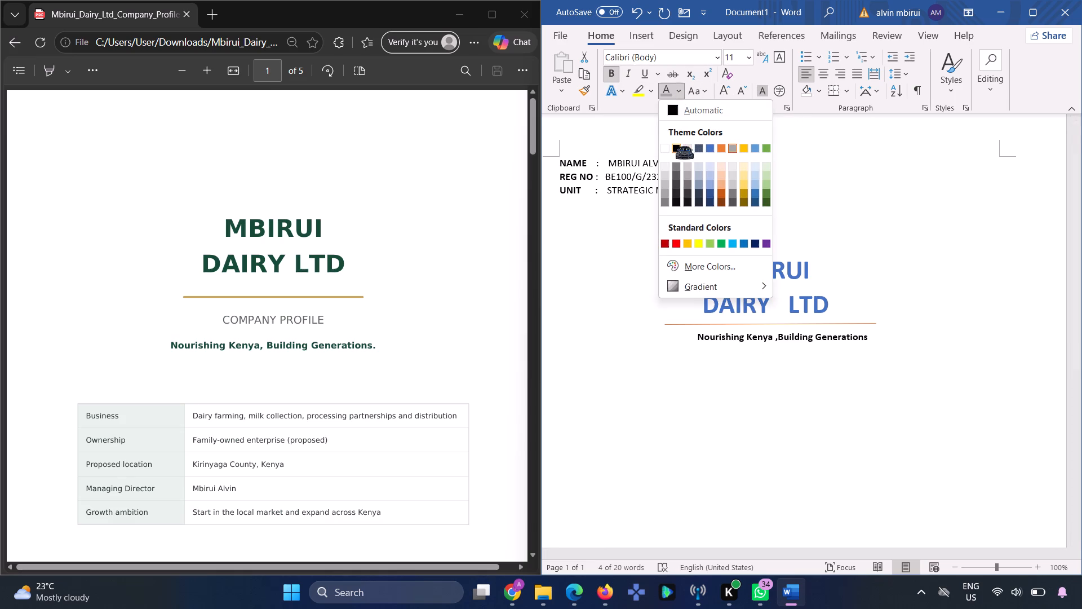
pyautogui.click(744, 54)
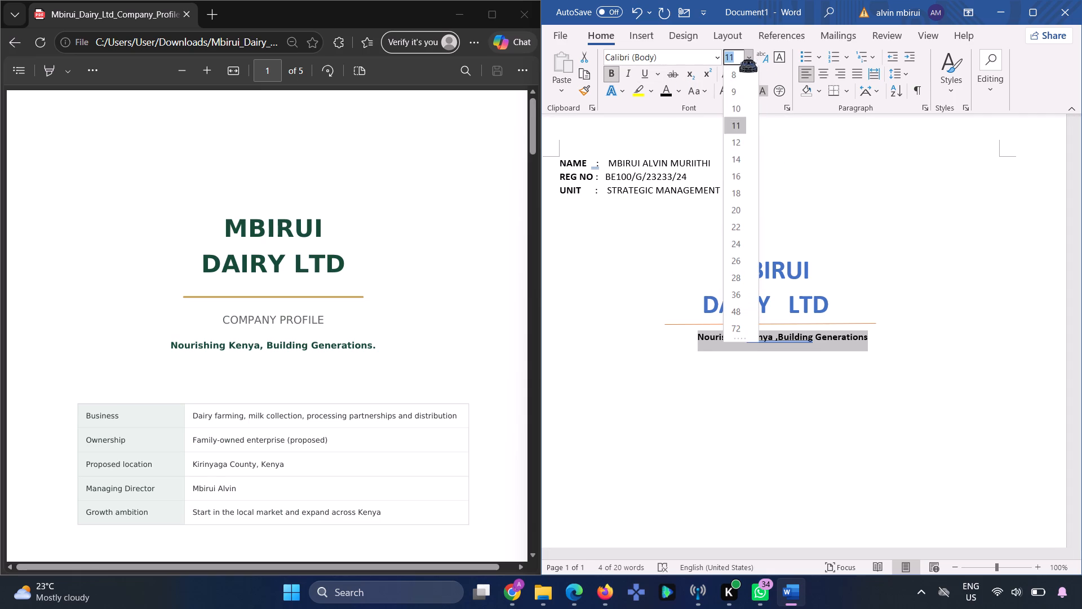
pyautogui.click(739, 145)
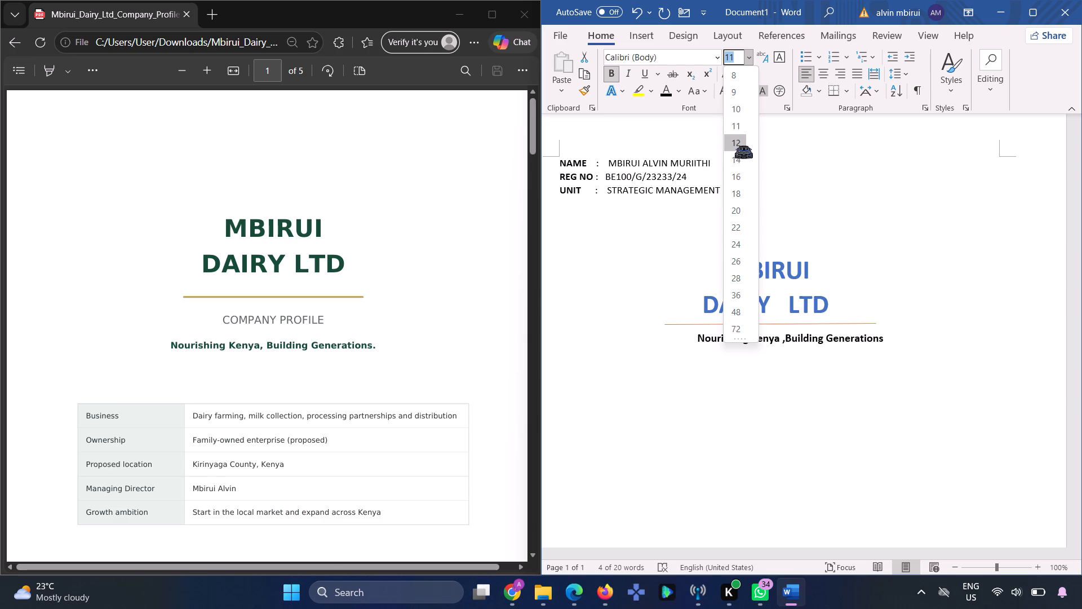
# Delete seven more leading spaces so the enlarged tagline sits centred beneath the orange line.
pyautogui.click(698, 336)
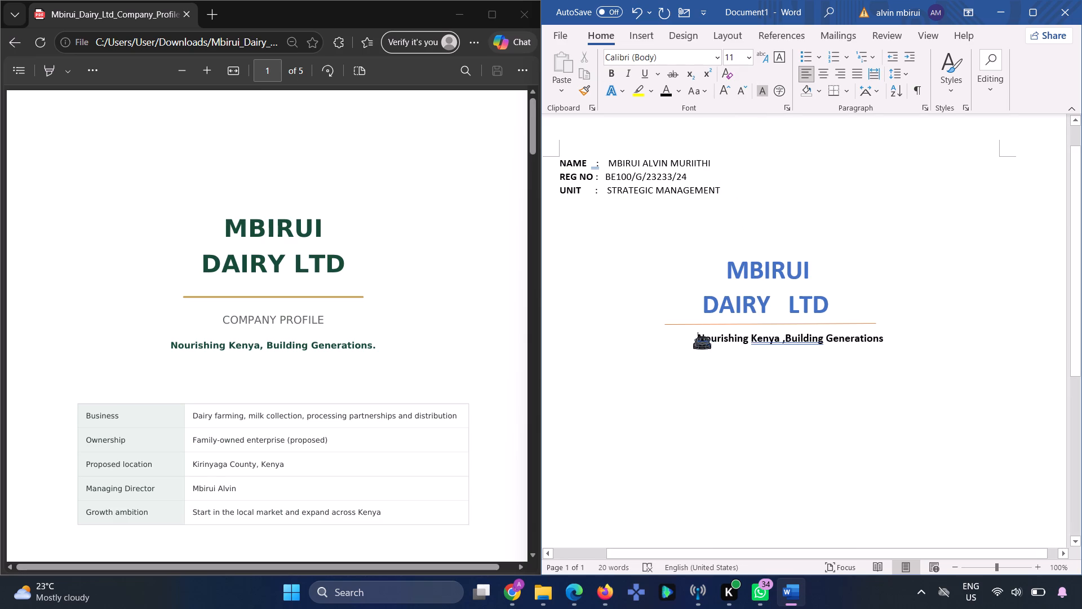
pyautogui.press('BackSpace')
pyautogui.press('BackSpace')
pyautogui.press('BackSpace')
pyautogui.press('BackSpace')
pyautogui.press('BackSpace')
pyautogui.press('BackSpace')
pyautogui.press('BackSpace')
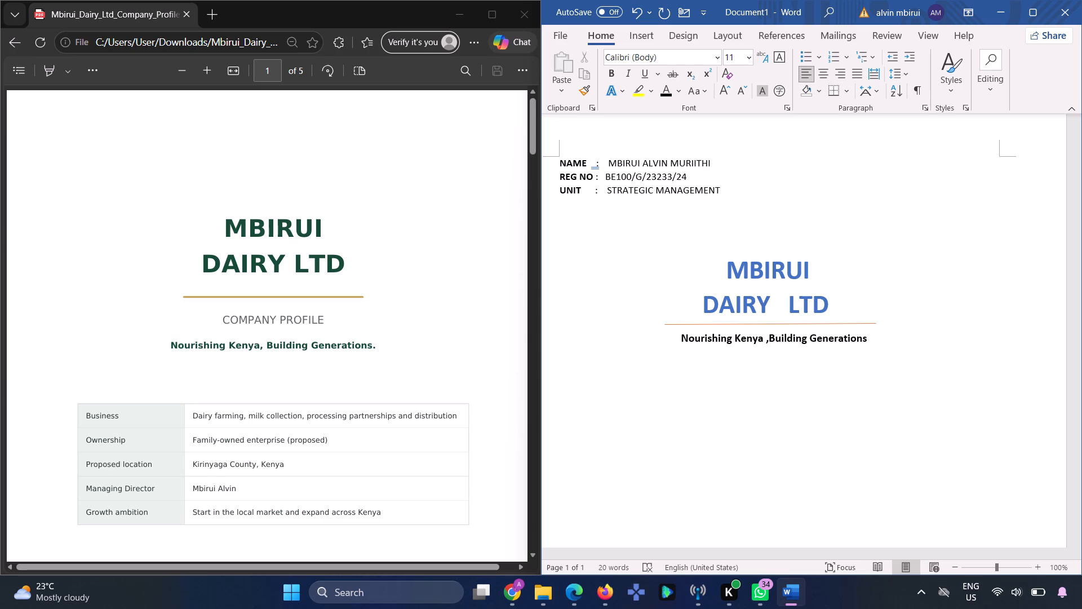
# Add a full stop at the end of the tagline, after Generations.
pyautogui.click(875, 336)
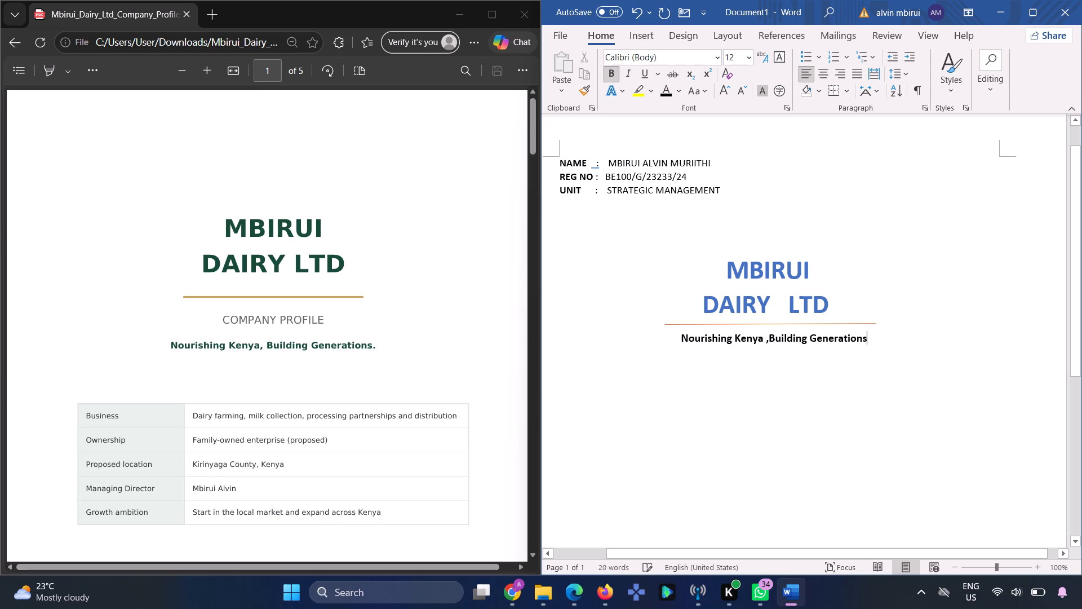
pyautogui.press('.')
# Start a new line below the Nourishing Kenya tagline.
pyautogui.press('Return')
# Correct the comma spacing in the tagline so it reads "Nourishing Kenya, Building Generations.".
pyautogui.click(771, 338)
pyautogui.press('space')
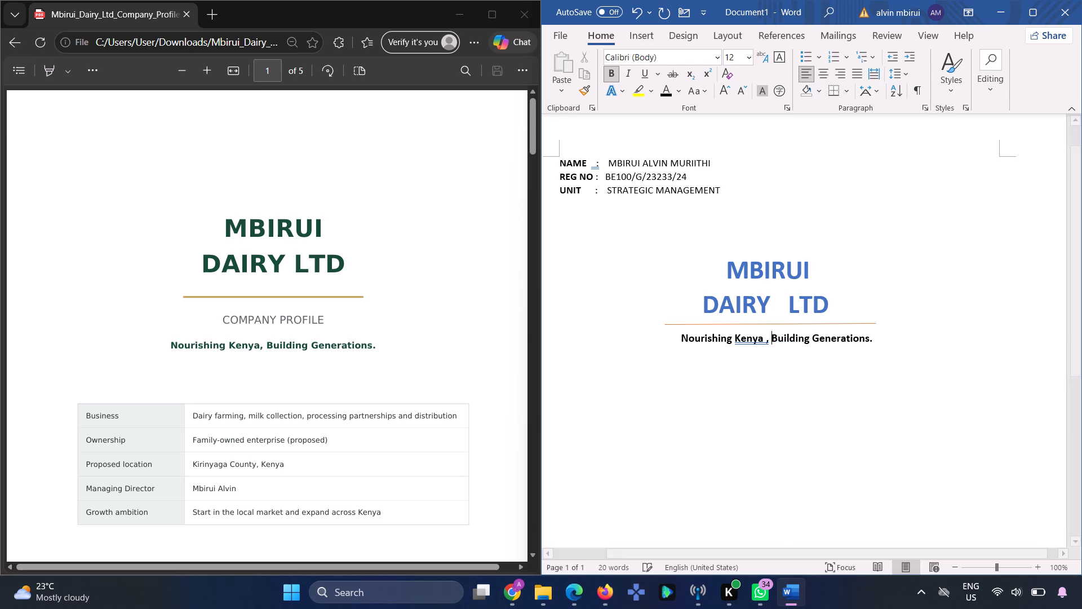
pyautogui.click(764, 340)
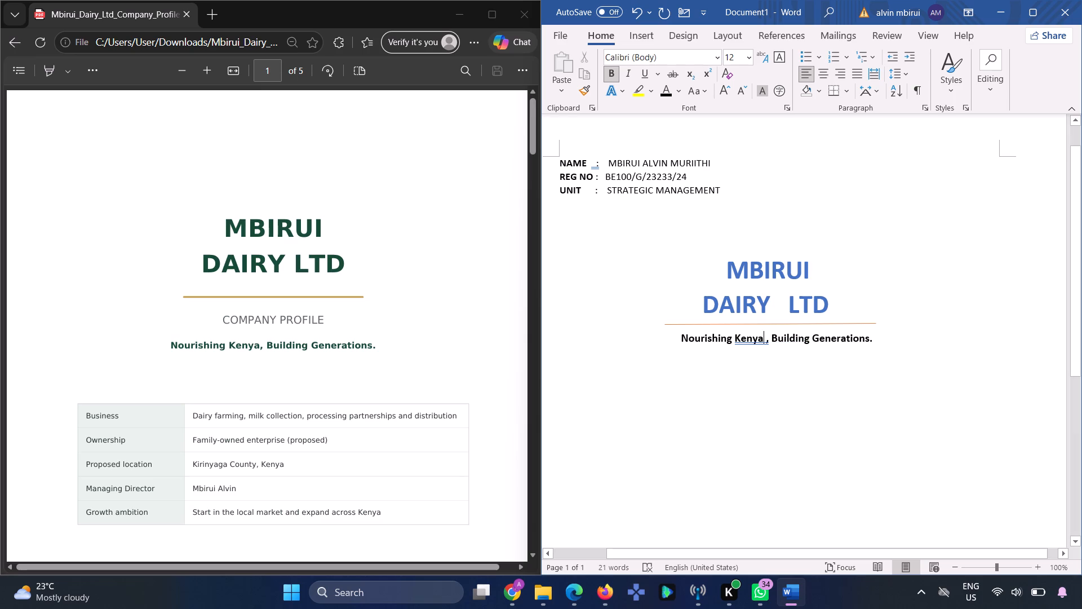
pyautogui.press('space')
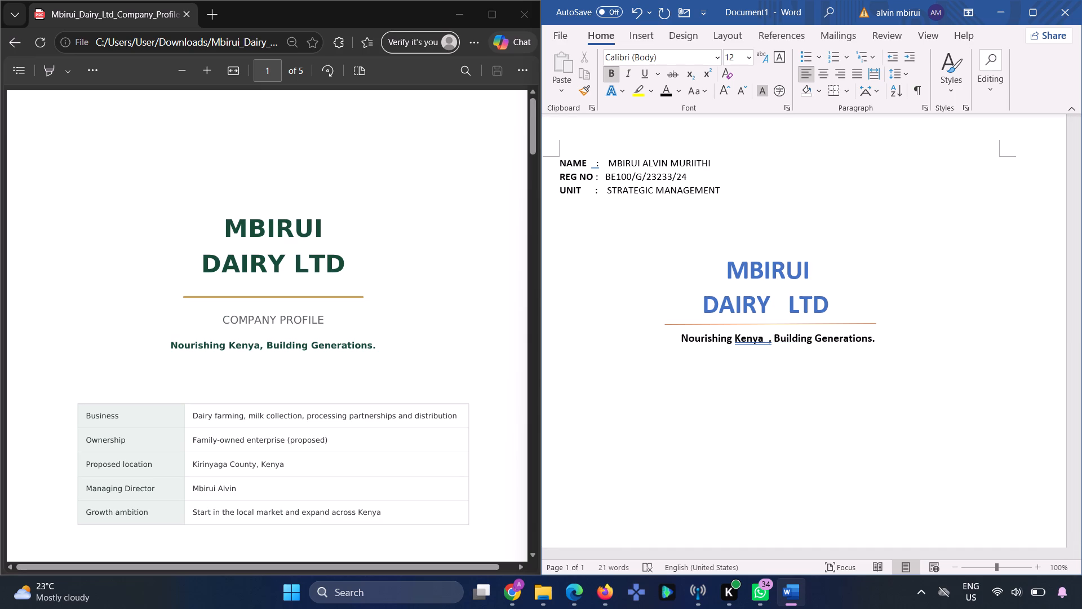
pyautogui.press('BackSpace')
pyautogui.press('BackSpace')
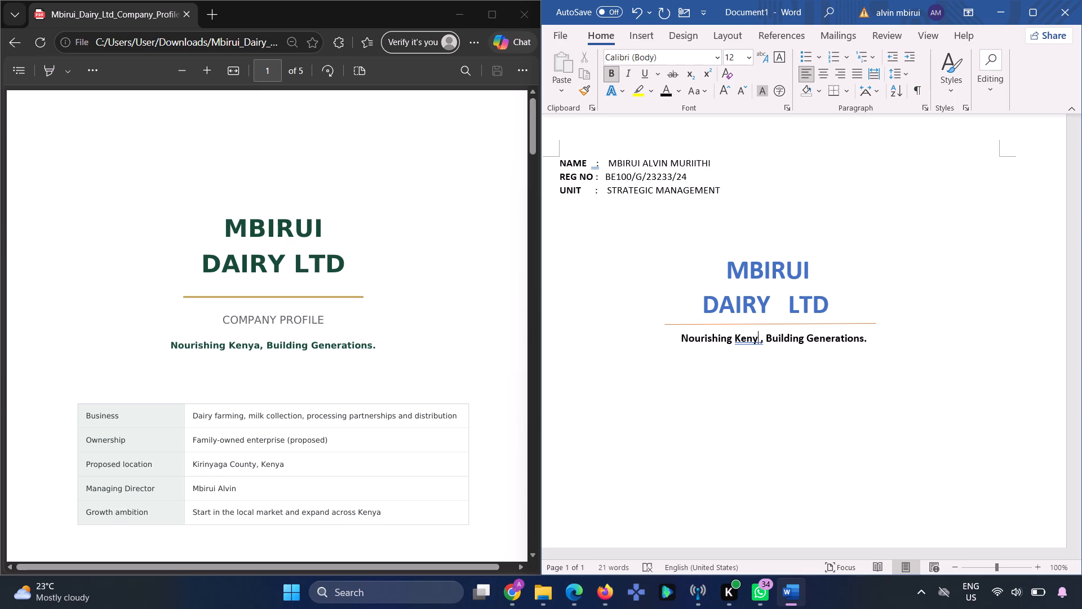
pyautogui.press('a')
pyautogui.press('Delete')
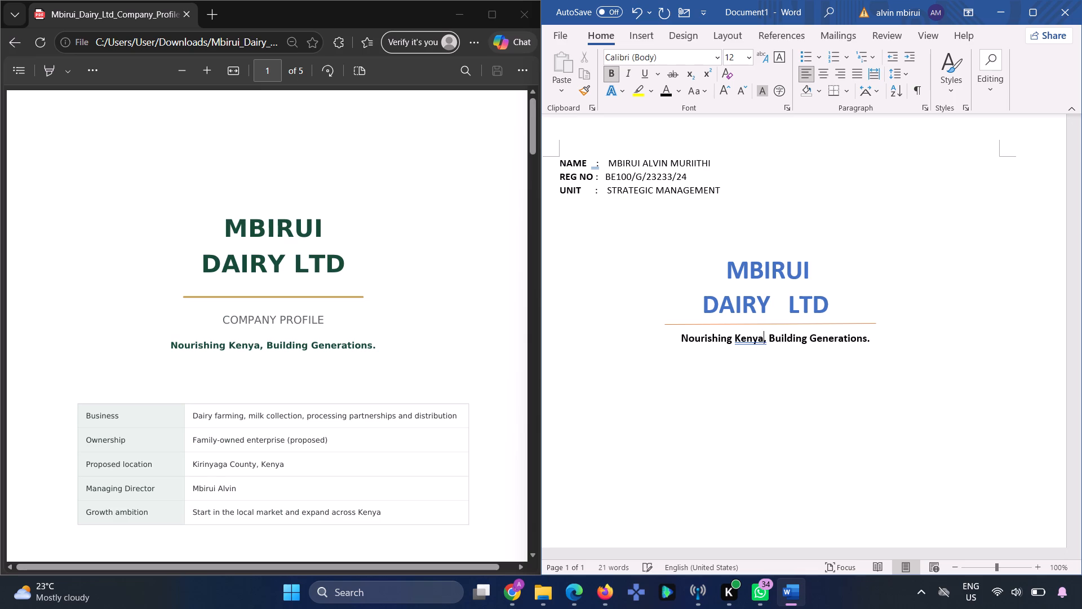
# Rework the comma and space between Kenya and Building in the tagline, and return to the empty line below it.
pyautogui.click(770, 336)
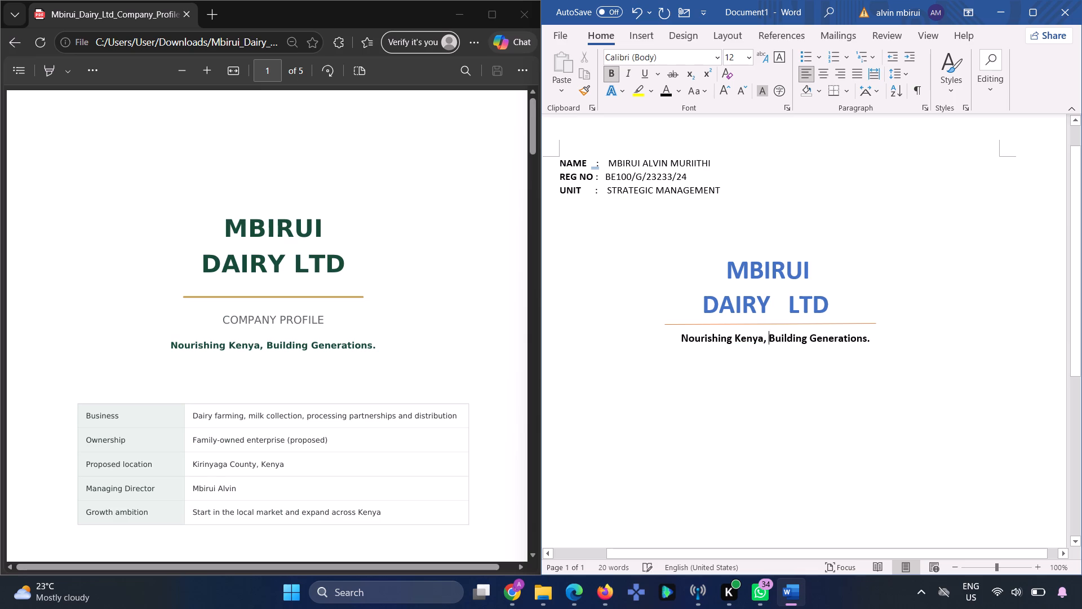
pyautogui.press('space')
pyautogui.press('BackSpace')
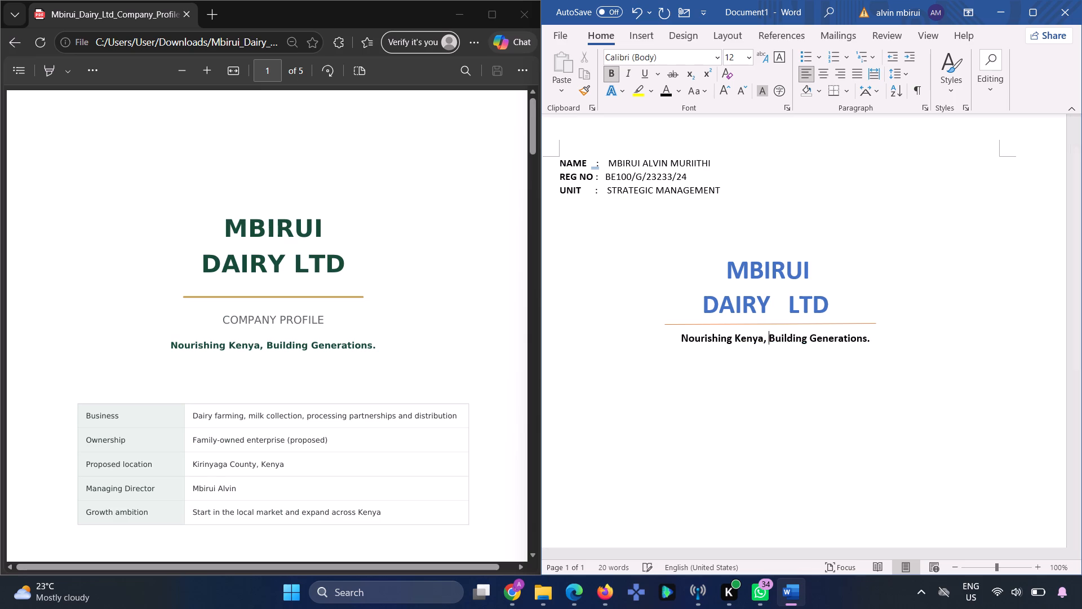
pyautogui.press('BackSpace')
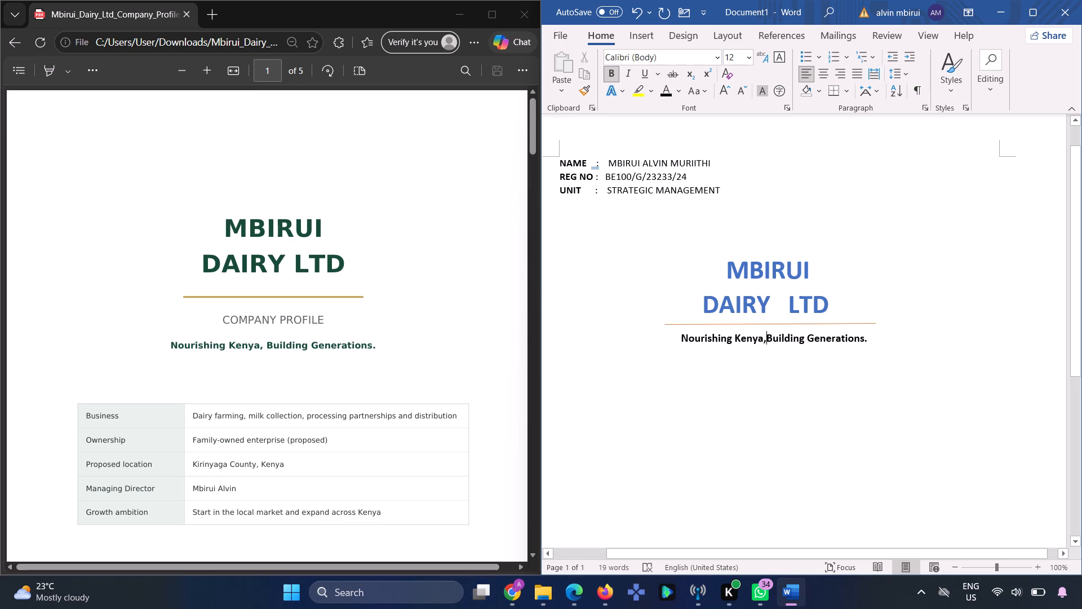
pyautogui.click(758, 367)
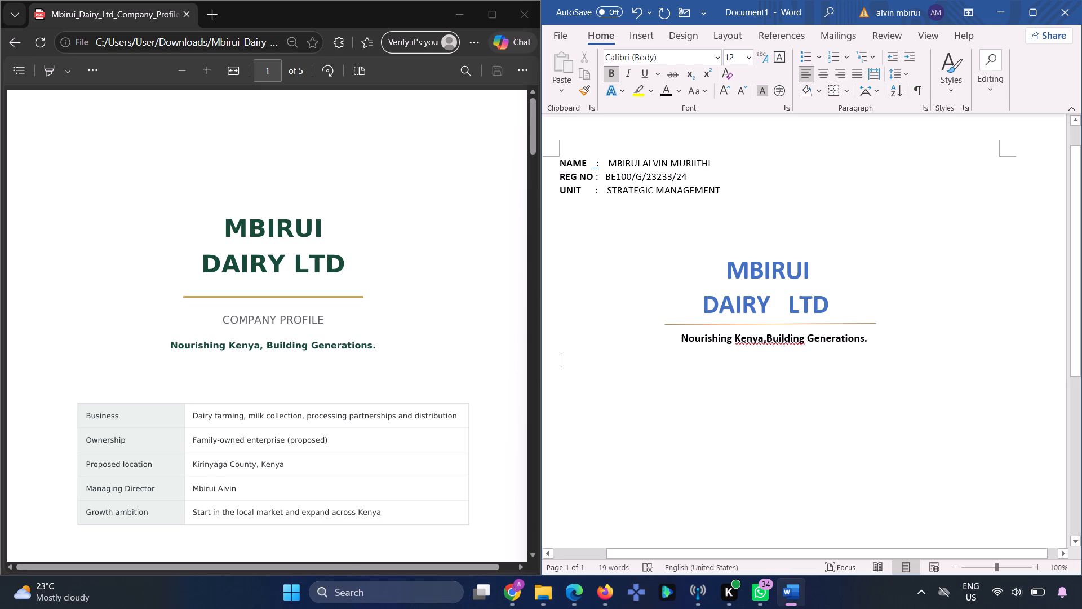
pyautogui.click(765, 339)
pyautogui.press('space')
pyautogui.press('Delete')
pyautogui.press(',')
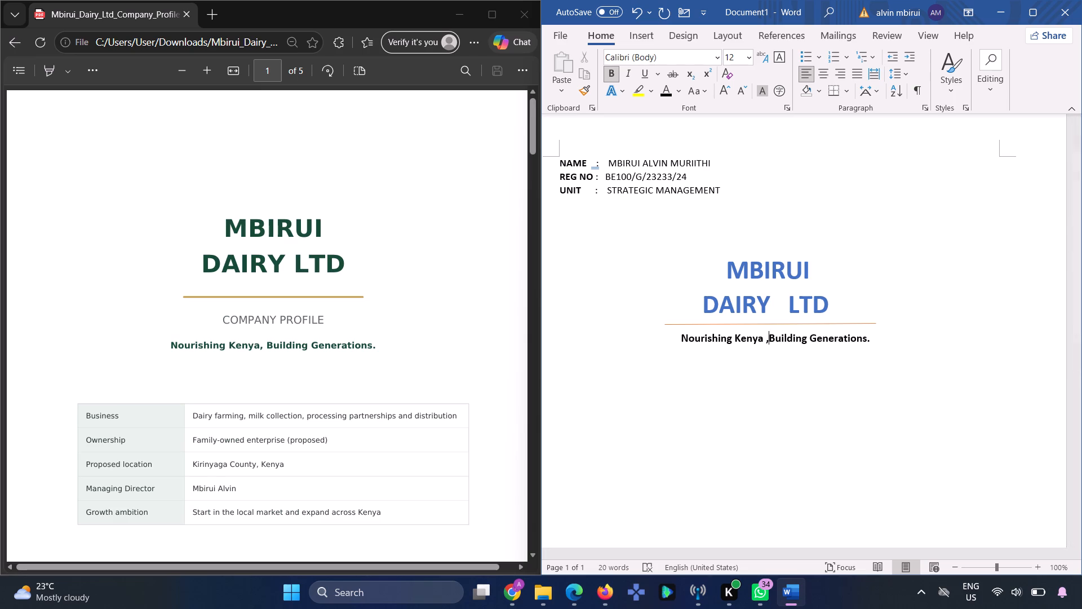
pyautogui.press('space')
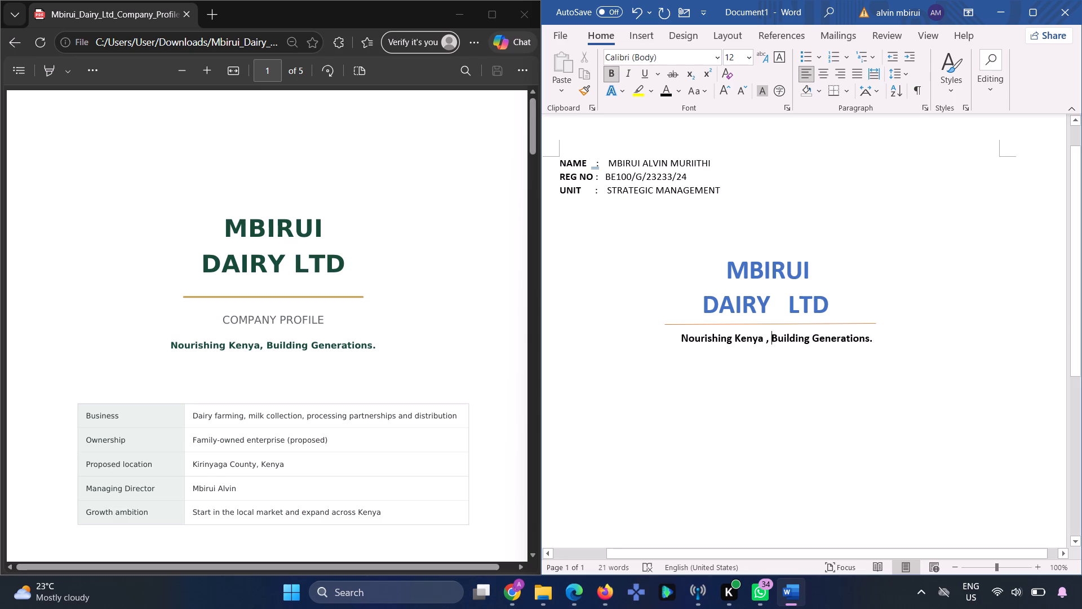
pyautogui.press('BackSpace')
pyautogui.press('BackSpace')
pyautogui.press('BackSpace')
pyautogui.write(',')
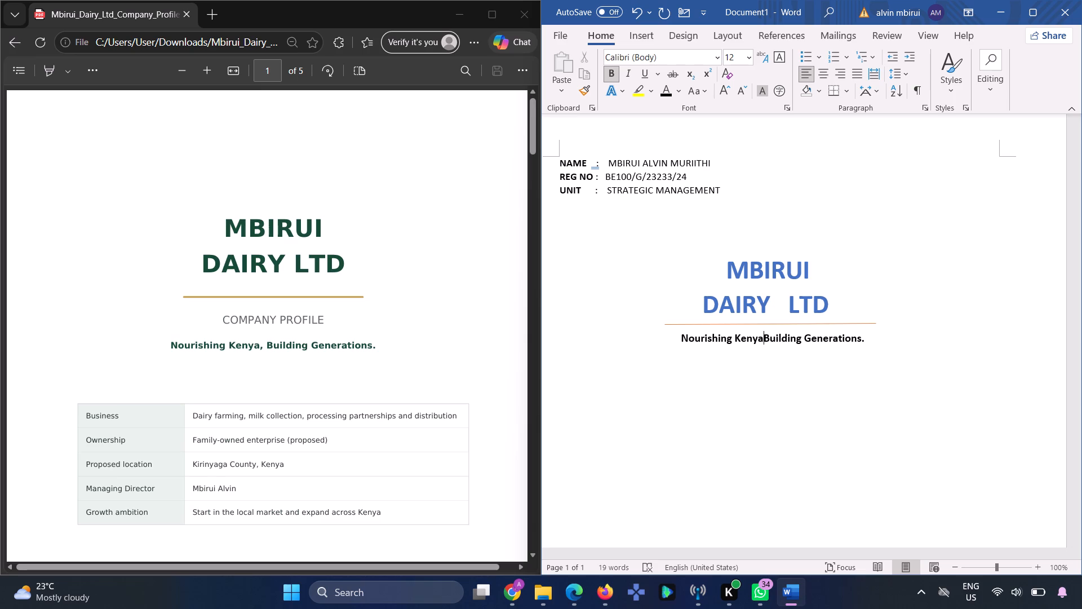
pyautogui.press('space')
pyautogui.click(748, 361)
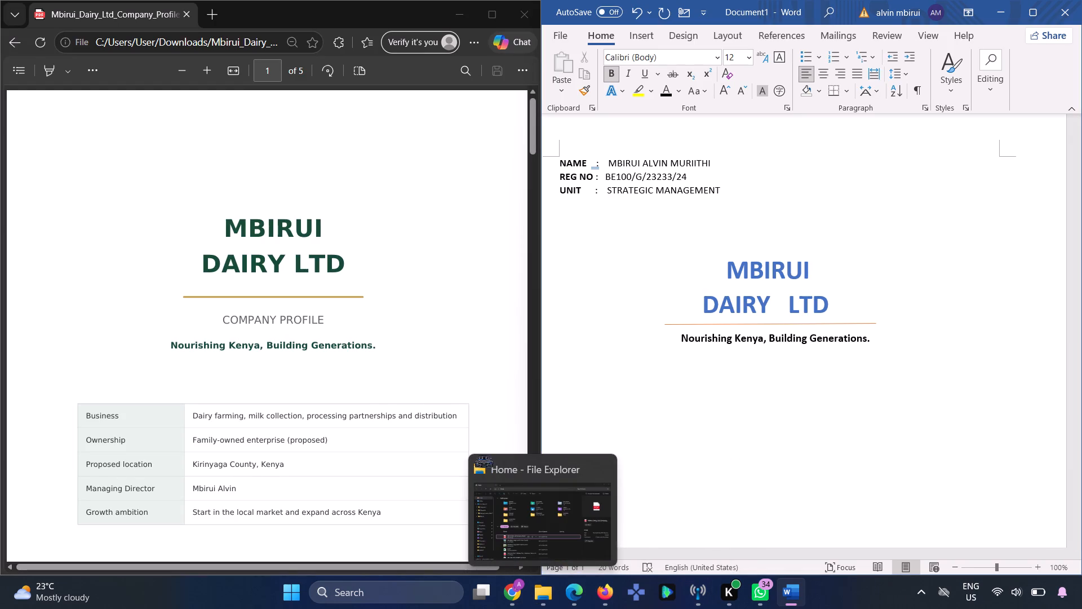
# Look at section 1 on page 2 of the dairy profile, and switch to fortune_sacco_profile (1).pdf in Chrome.
pyautogui.scroll(-4, 318, 442)
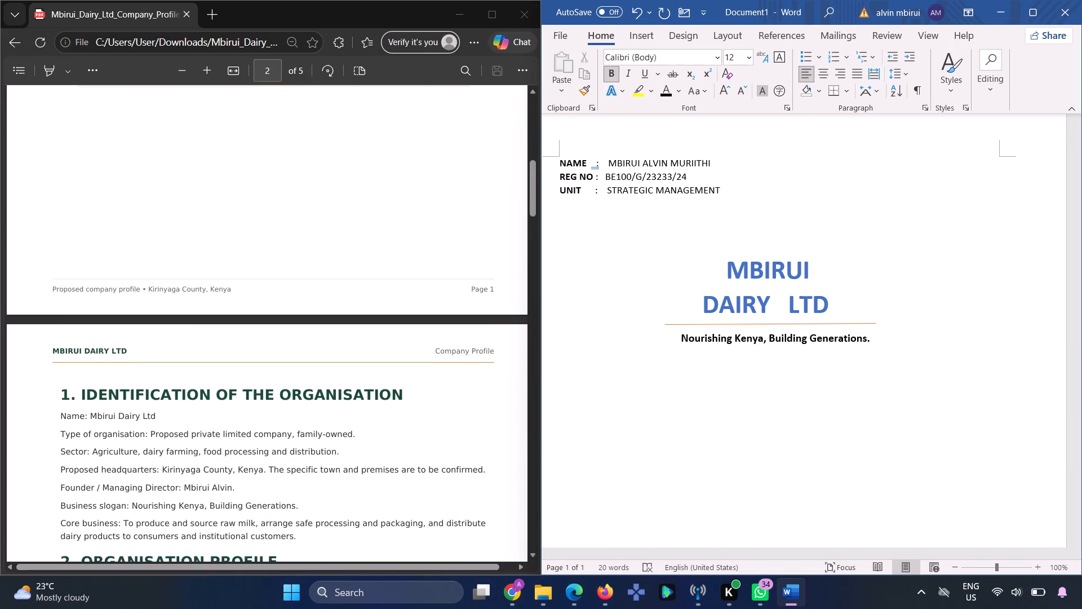
pyautogui.scroll(-2, 318, 442)
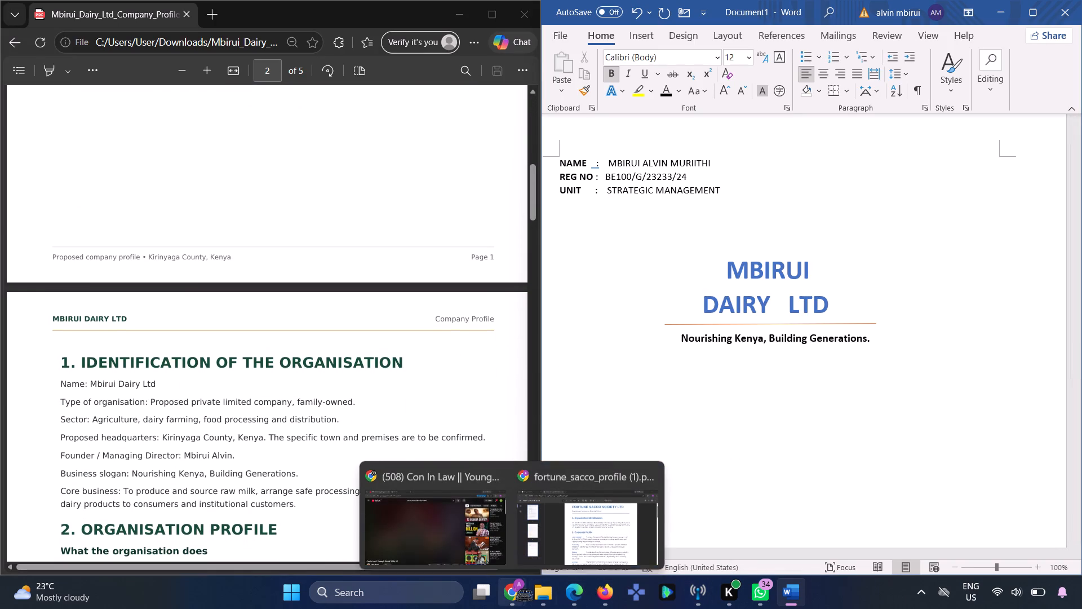
pyautogui.click(589, 535)
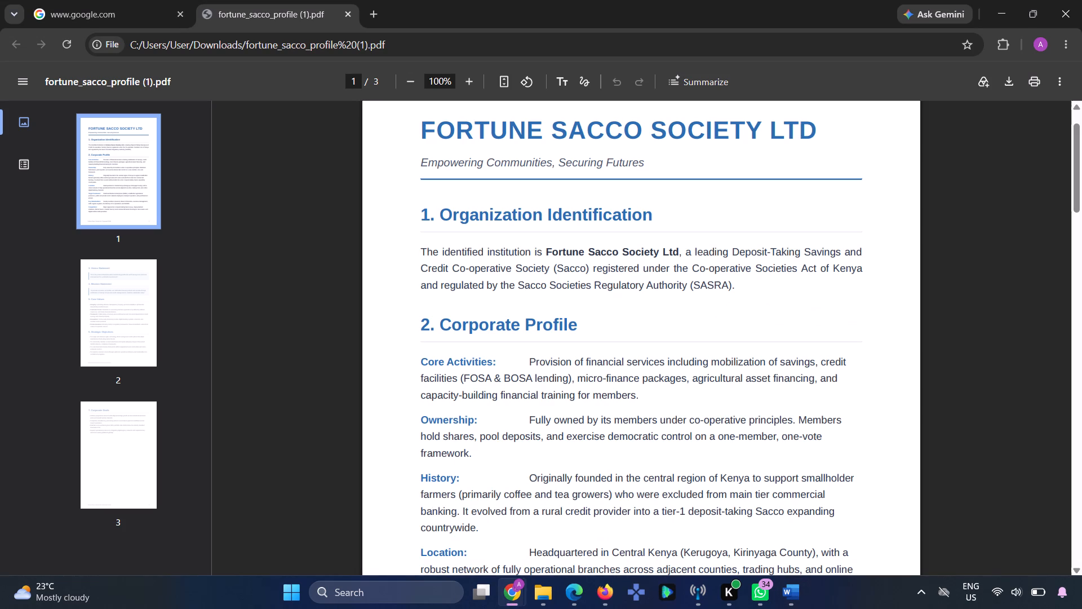
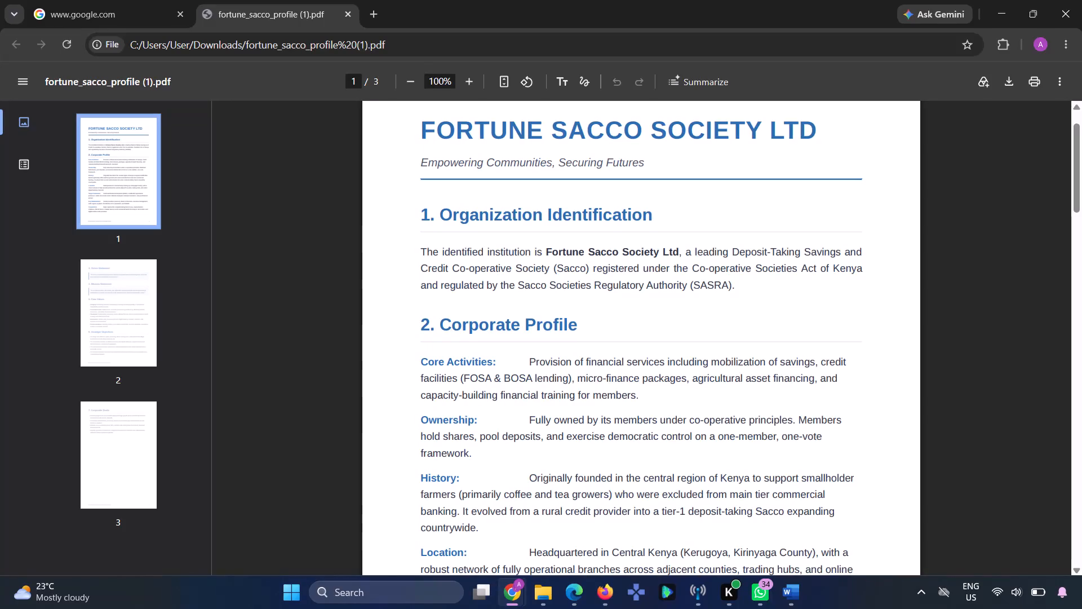
# Switch to the Word document and start a blue numbered heading with "1." on the empty line below the tagline.
pyautogui.click(792, 593)
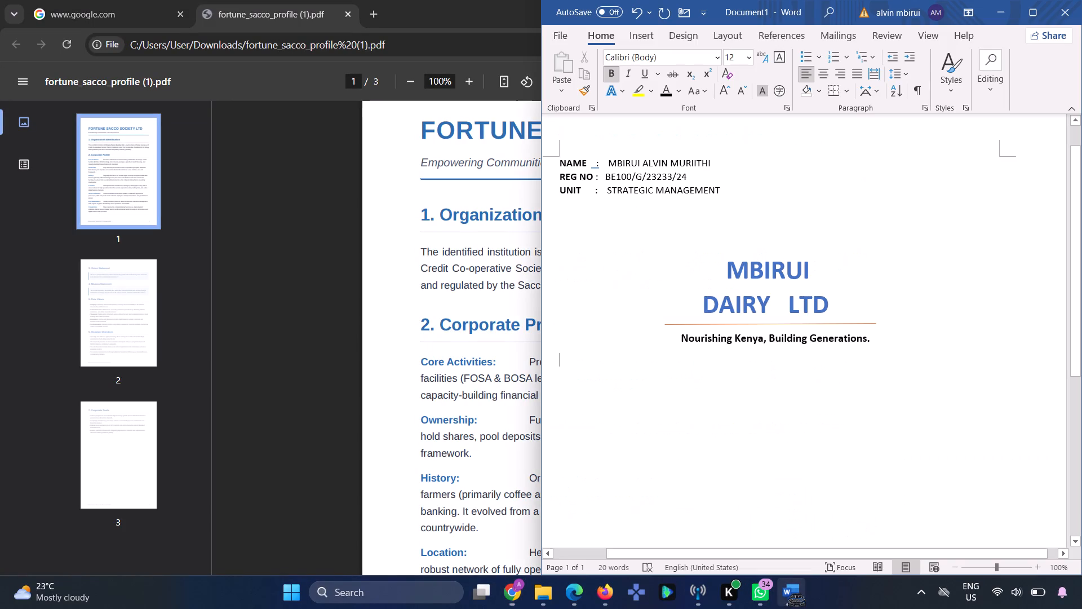
pyautogui.click(1026, 5)
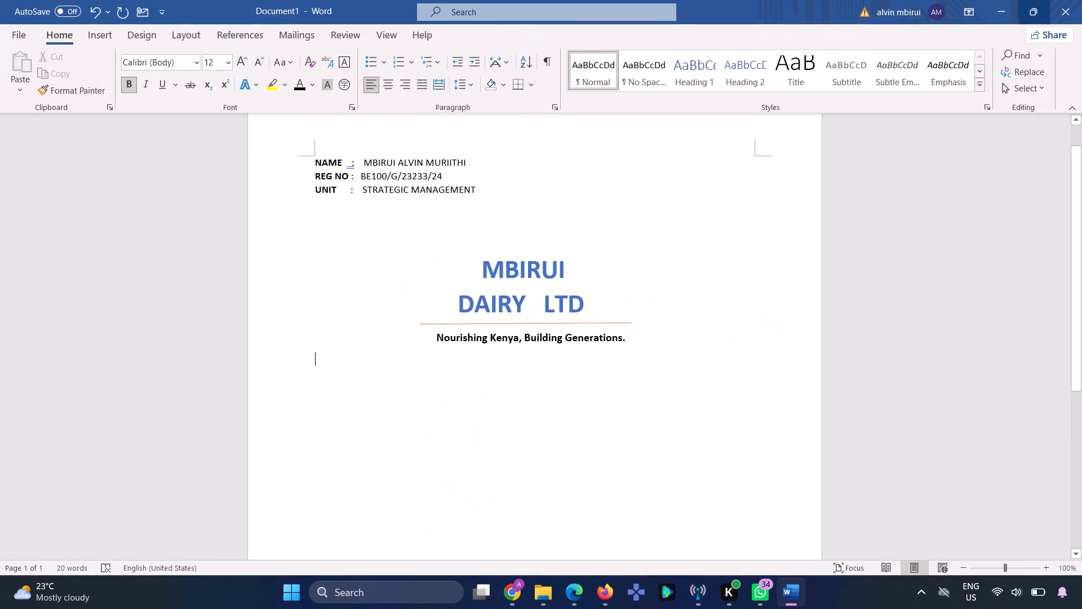
pyautogui.press('1')
pyautogui.press('BackSpace')
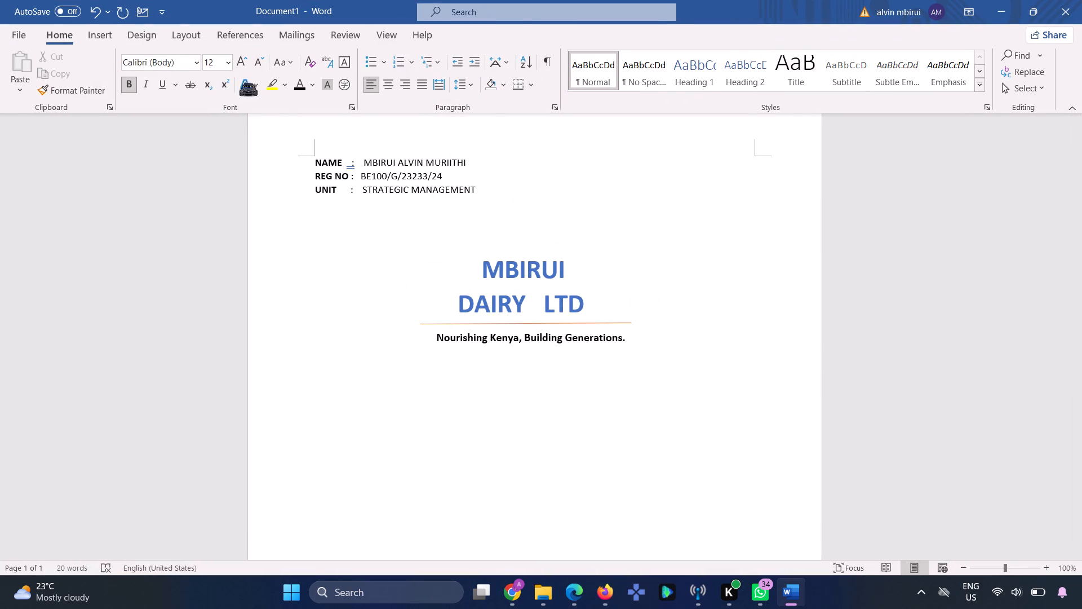
pyautogui.click(312, 86)
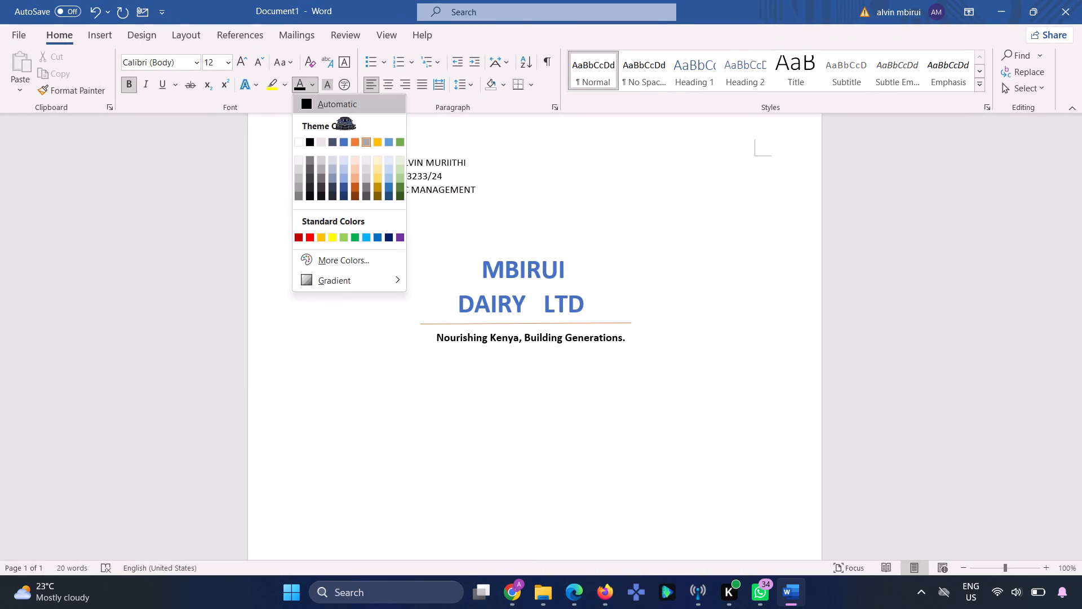
pyautogui.click(342, 140)
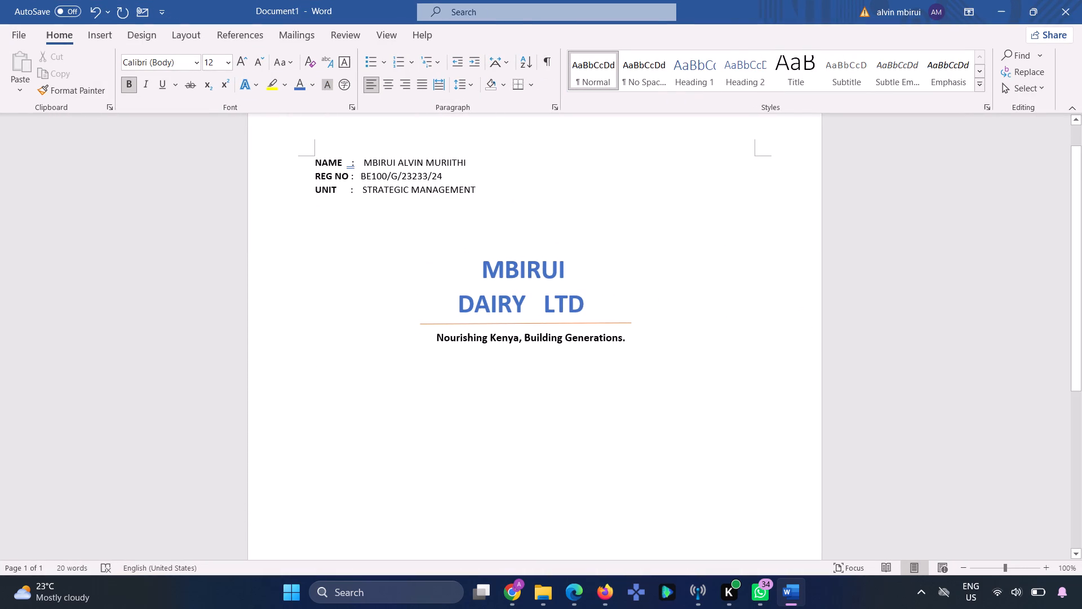
pyautogui.press('1')
pyautogui.press('.')
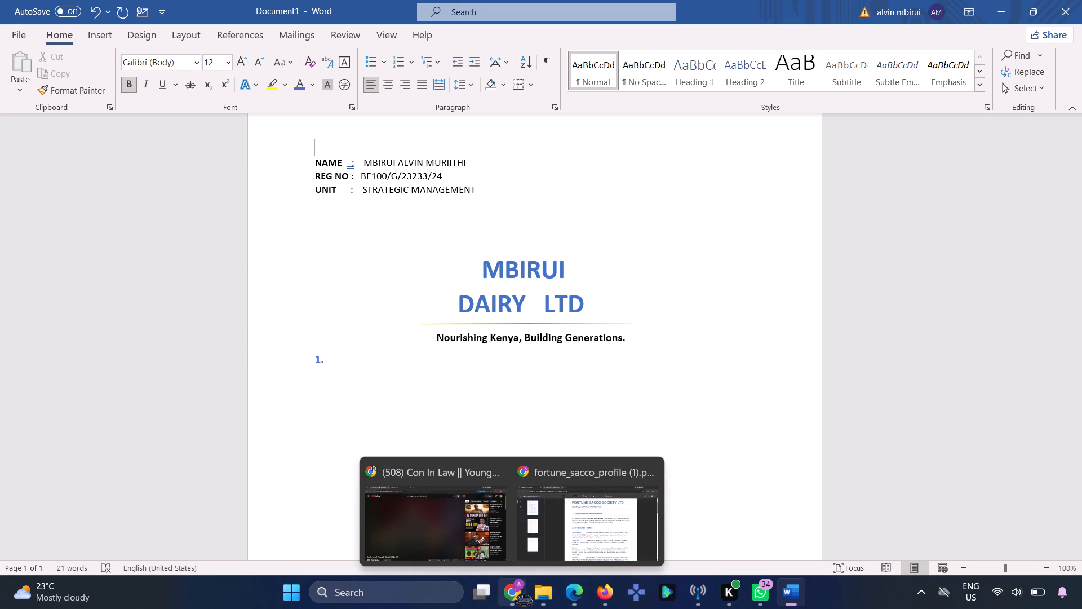
# Arrange the Word document side by side with fortune_sacco_profile (1).pdf, with its section headings in view.
pyautogui.click(574, 553)
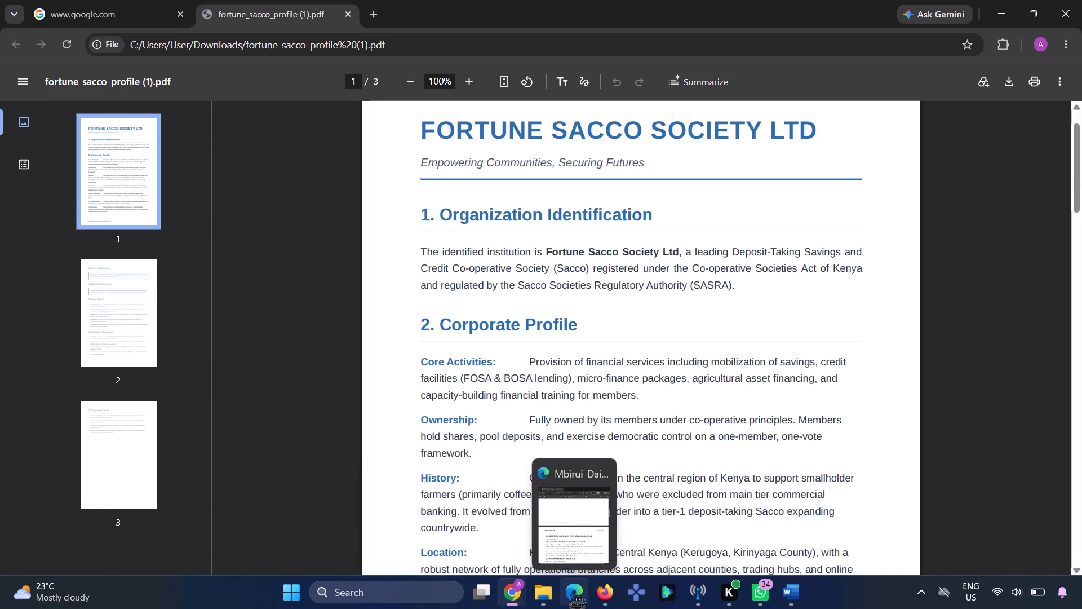
pyautogui.click(788, 594)
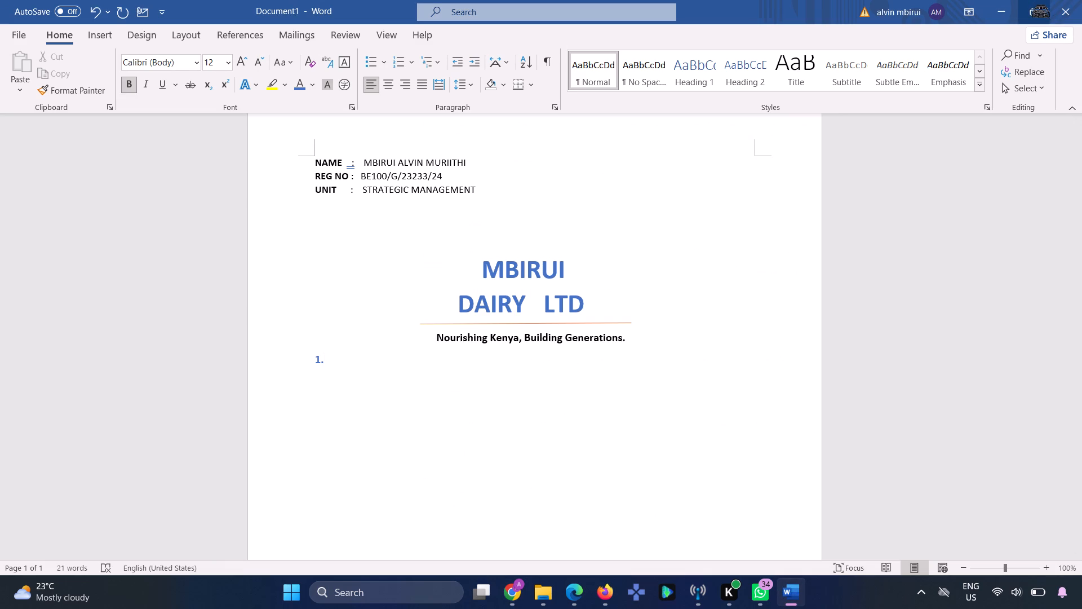
pyautogui.click(950, 54)
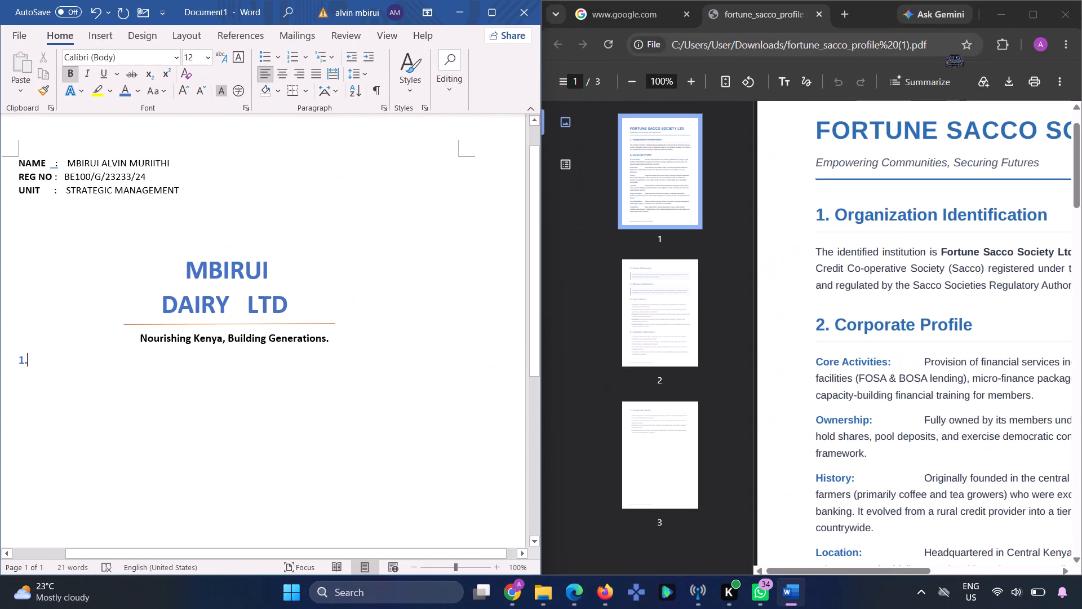
pyautogui.hscroll(-1, 1080, 268)
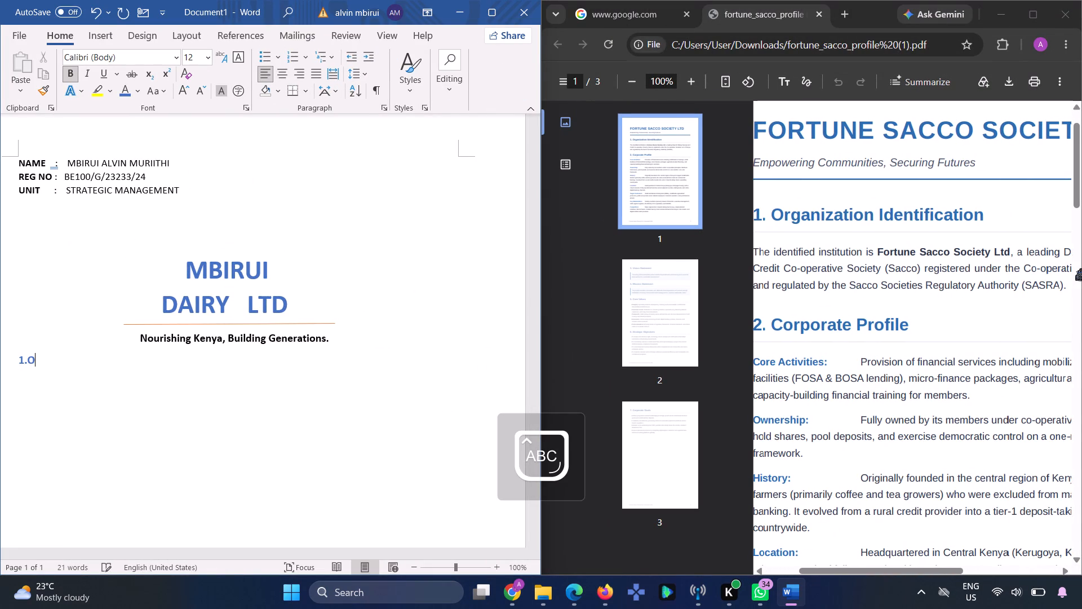
# Complete the heading as "1.Organization Identification" and return the Word window to full size.
pyautogui.write('ra')
pyautogui.press('BackSpace')
pyautogui.write('gan')
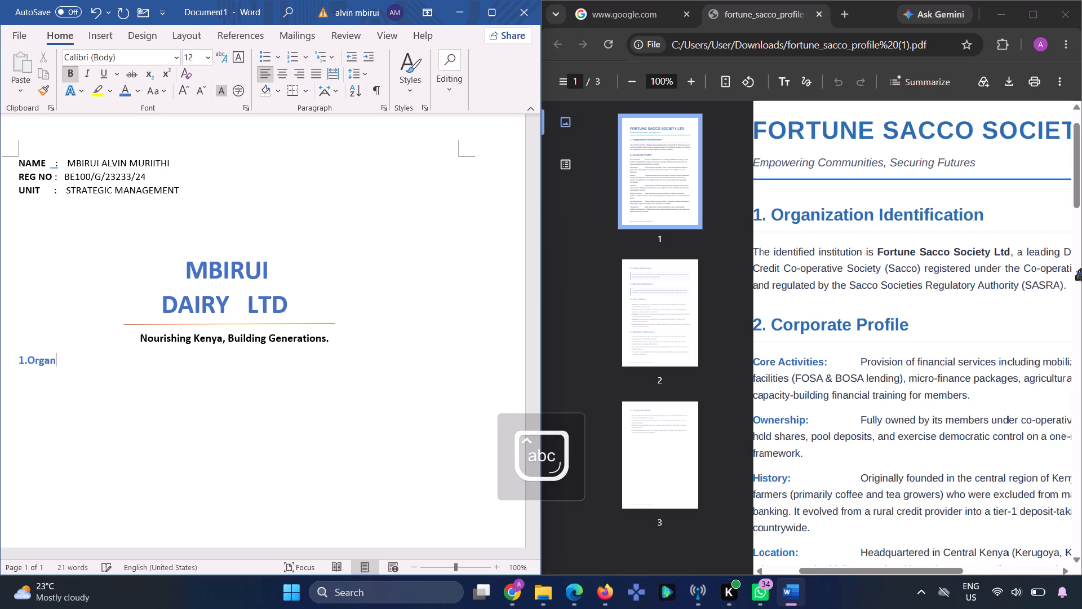
pyautogui.write('izatu')
pyautogui.press('BackSpace')
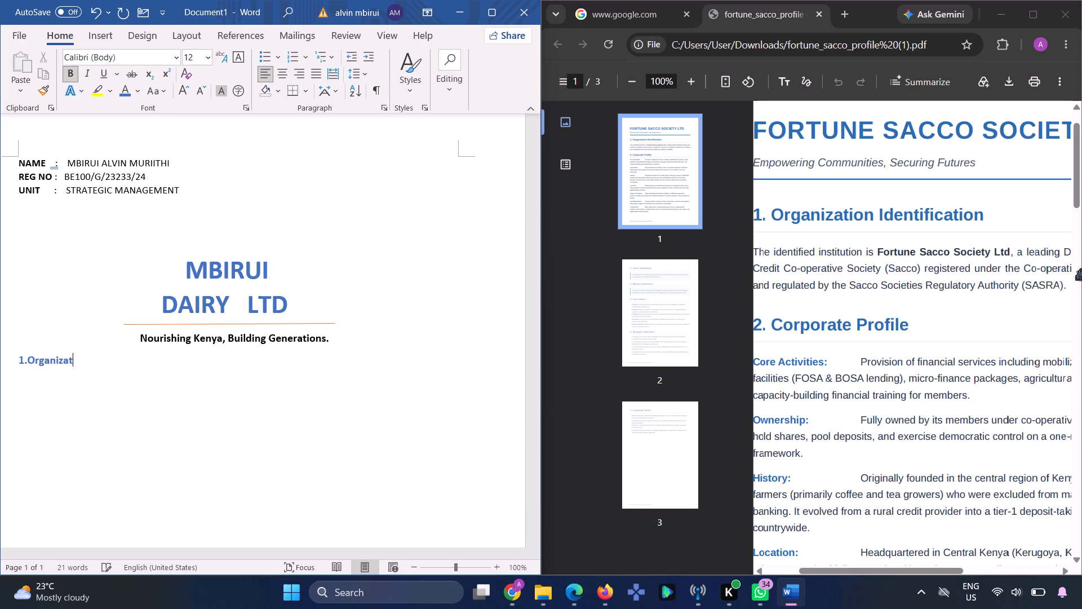
pyautogui.write('ion')
pyautogui.press('space')
pyautogui.write('denti')
pyautogui.write('fic')
pyautogui.write('at')
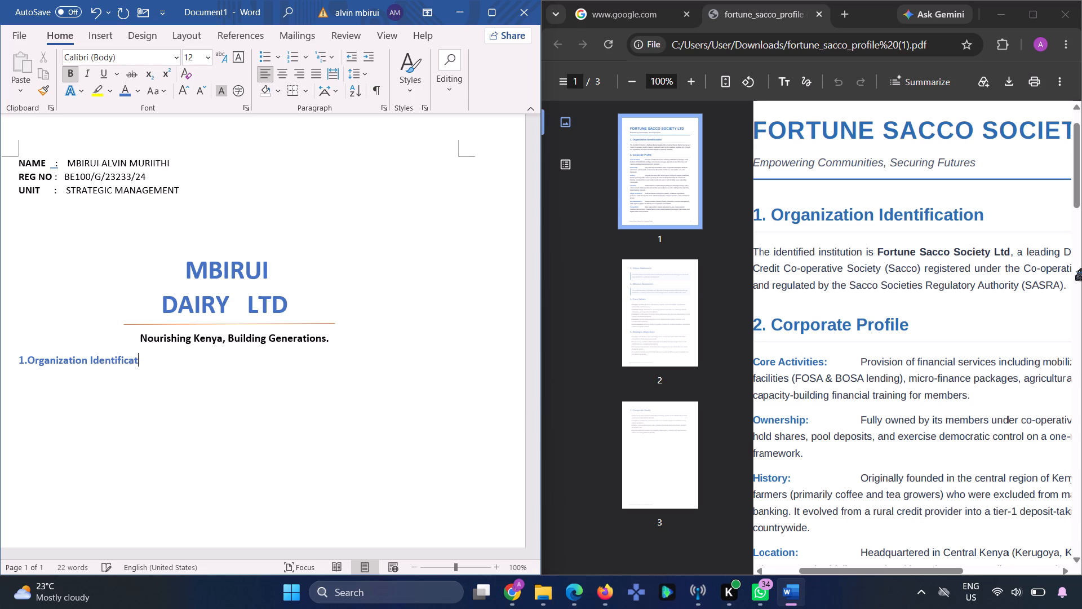
pyautogui.write('ion')
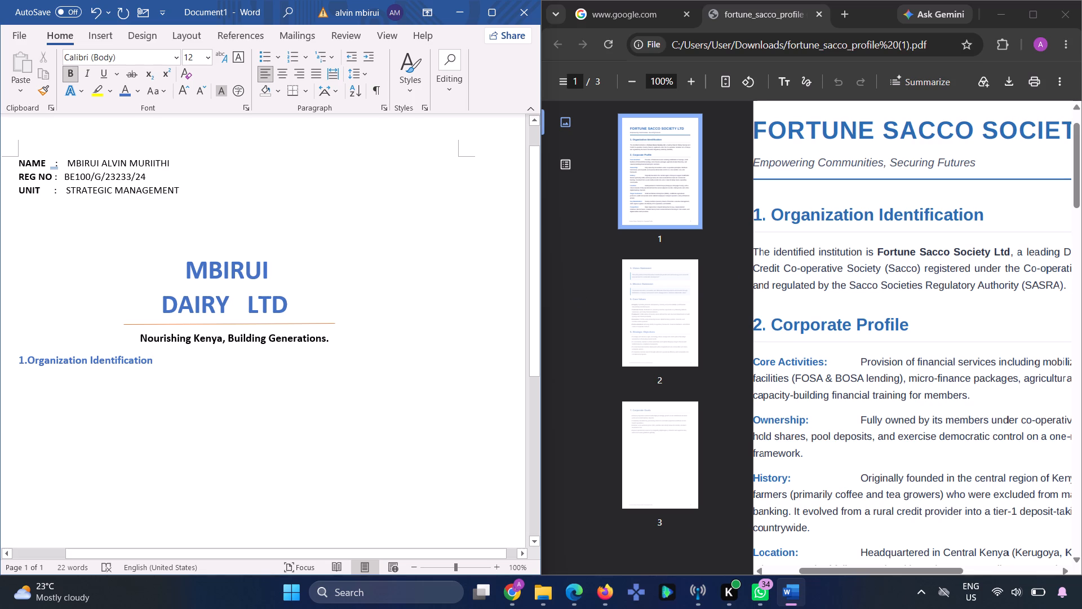
pyautogui.click(494, 15)
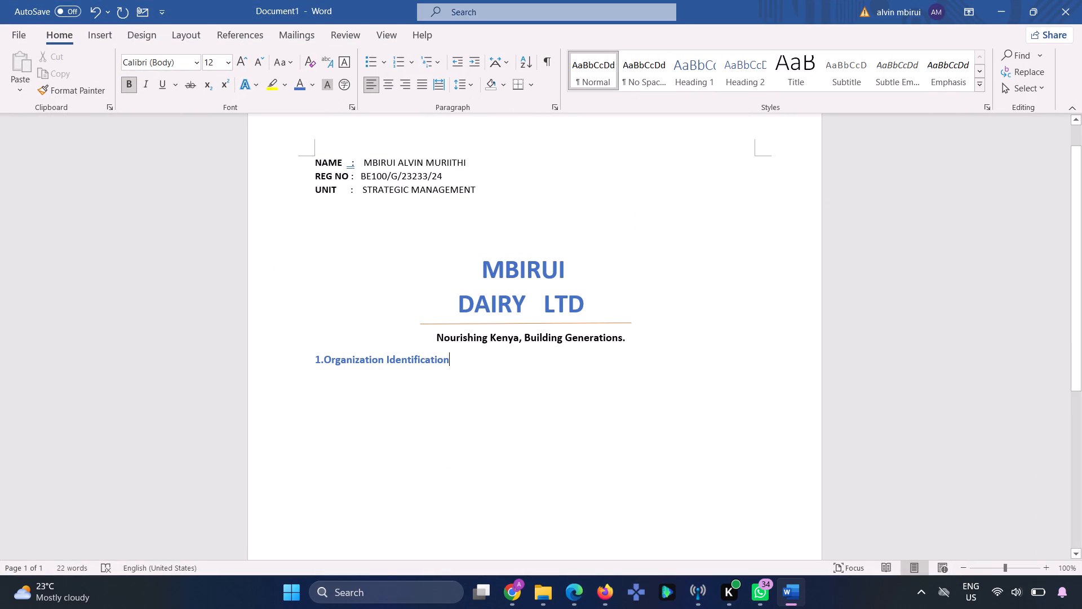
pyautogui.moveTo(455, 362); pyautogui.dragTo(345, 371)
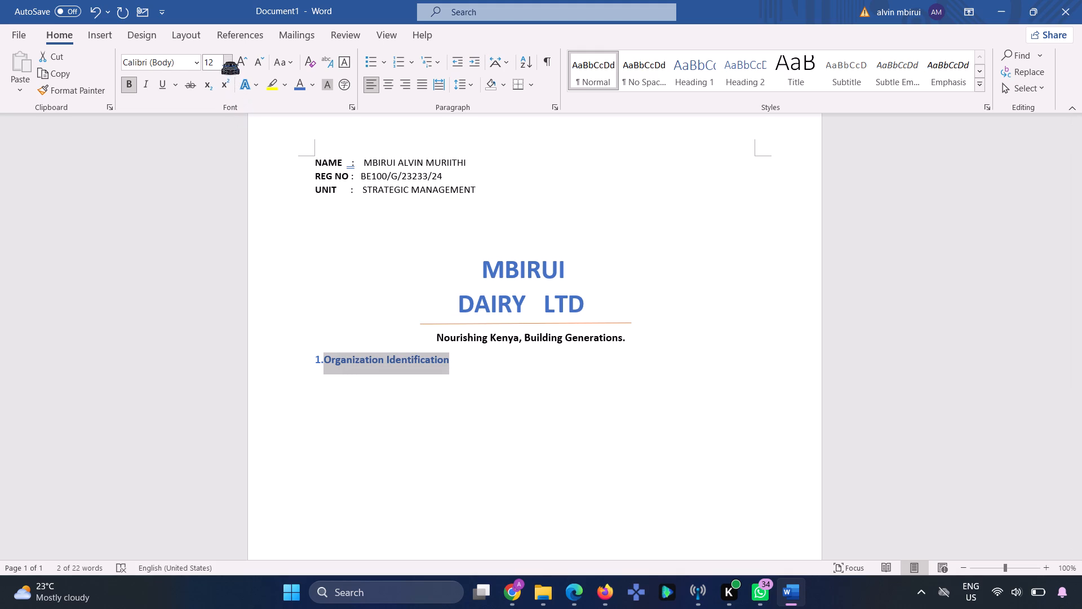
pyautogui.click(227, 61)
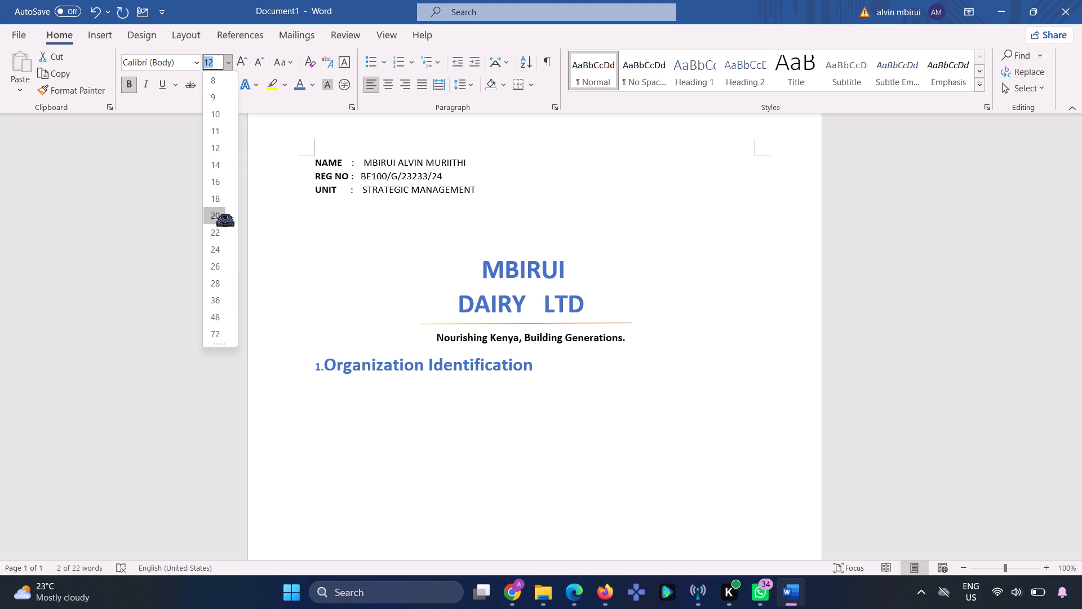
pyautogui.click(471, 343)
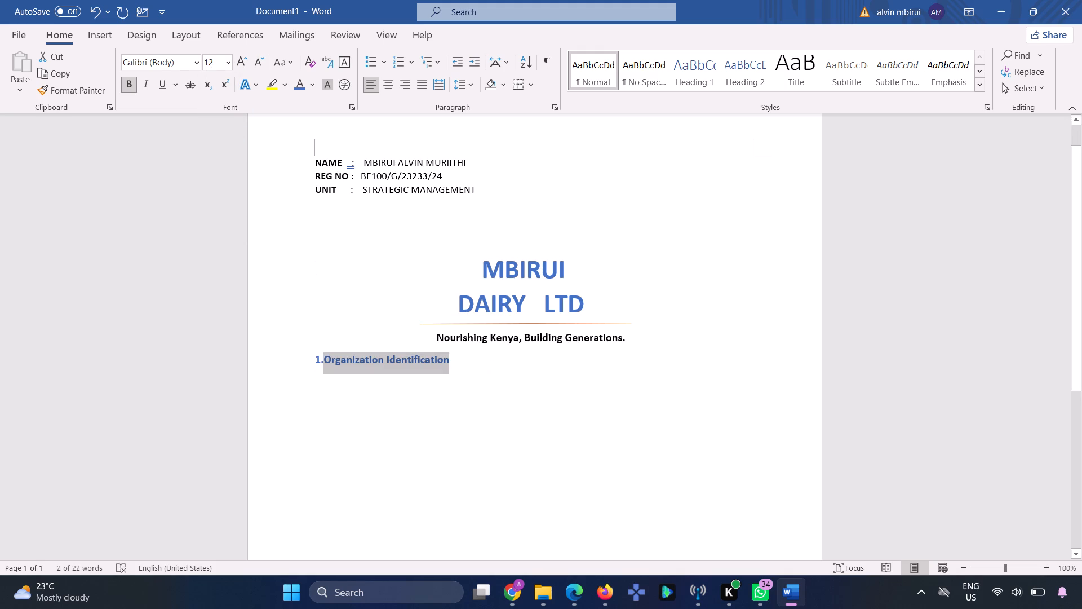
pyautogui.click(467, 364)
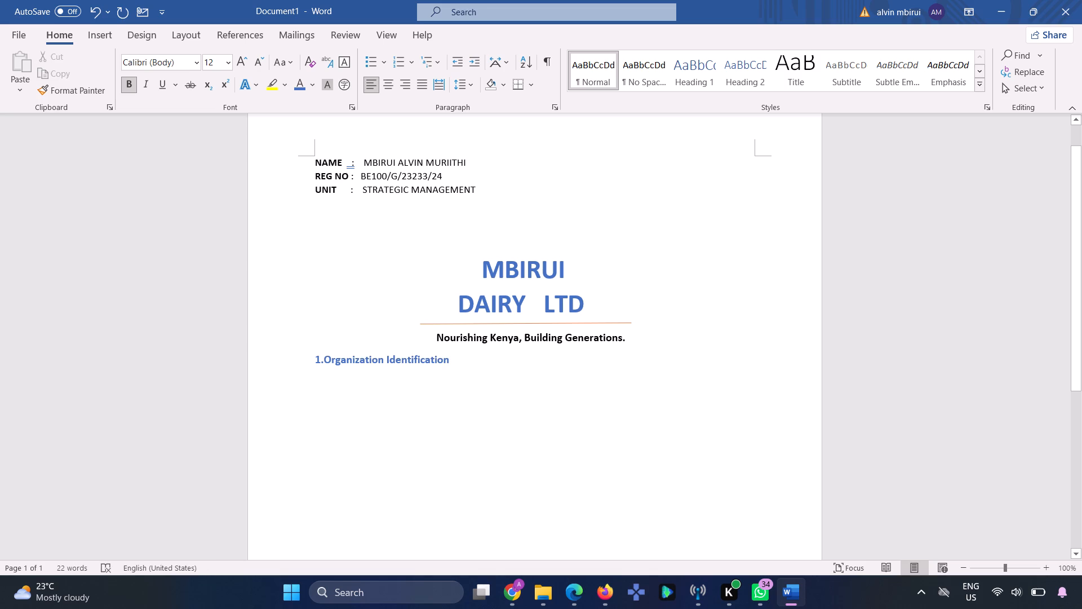
# Set the font size of the whole "1.Organization Identification" heading to 24.
pyautogui.moveTo(316, 358); pyautogui.dragTo(434, 354)
pyautogui.click(231, 55)
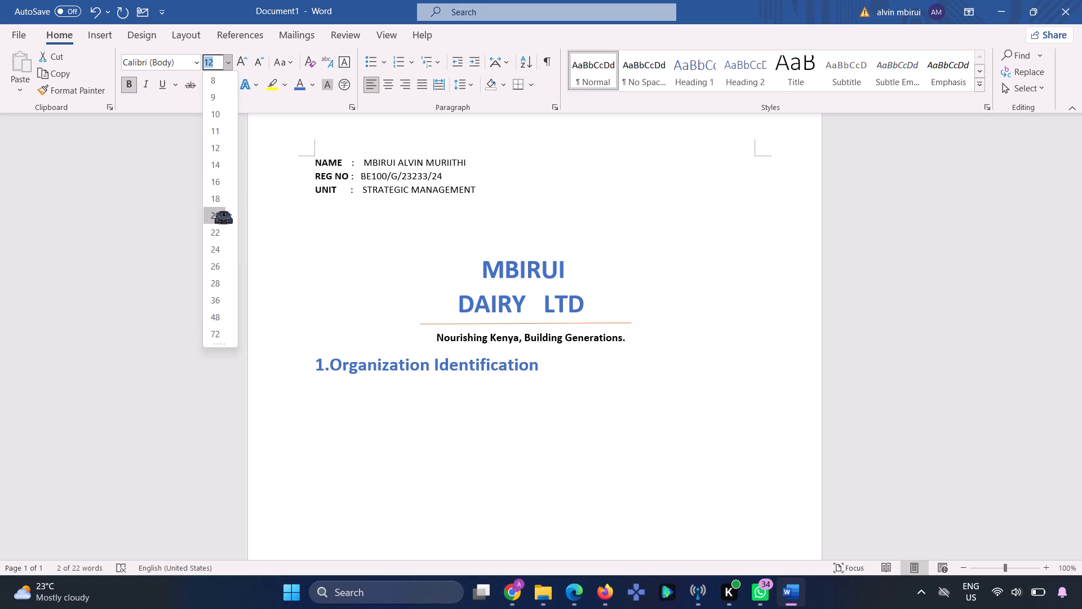
pyautogui.click(214, 245)
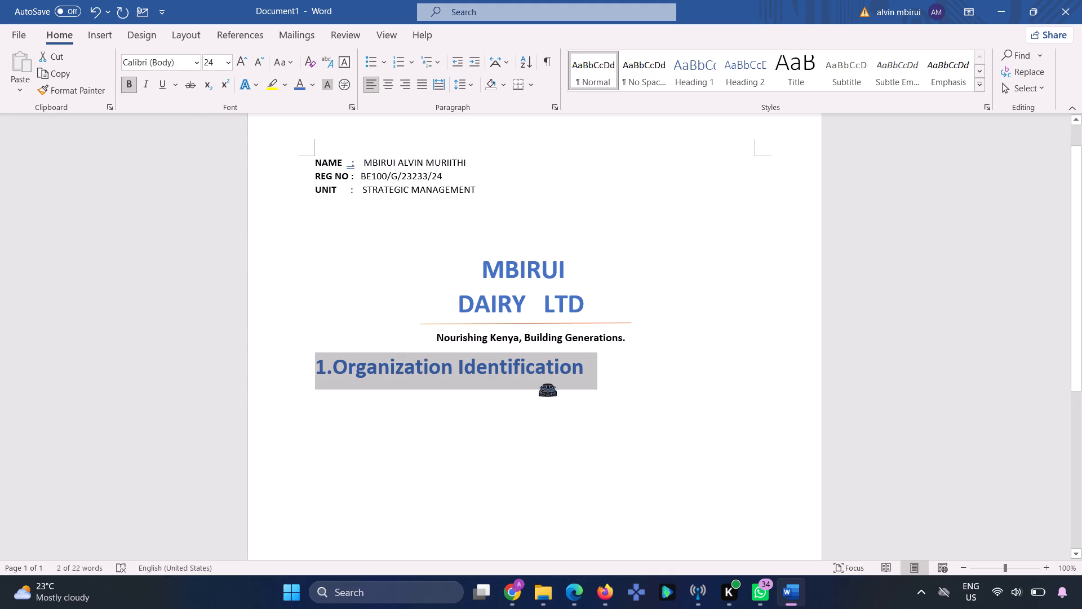
pyautogui.click(555, 387)
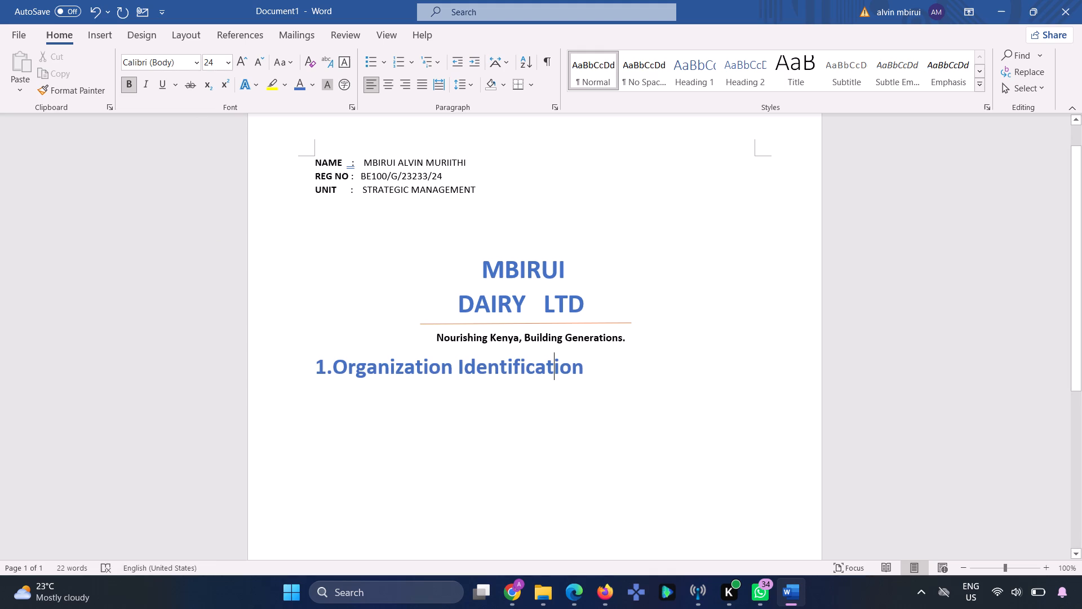
# Insert a blank line between the tagline and the "1.Organization Identification" heading.
pyautogui.click(631, 343)
pyautogui.press('Return')
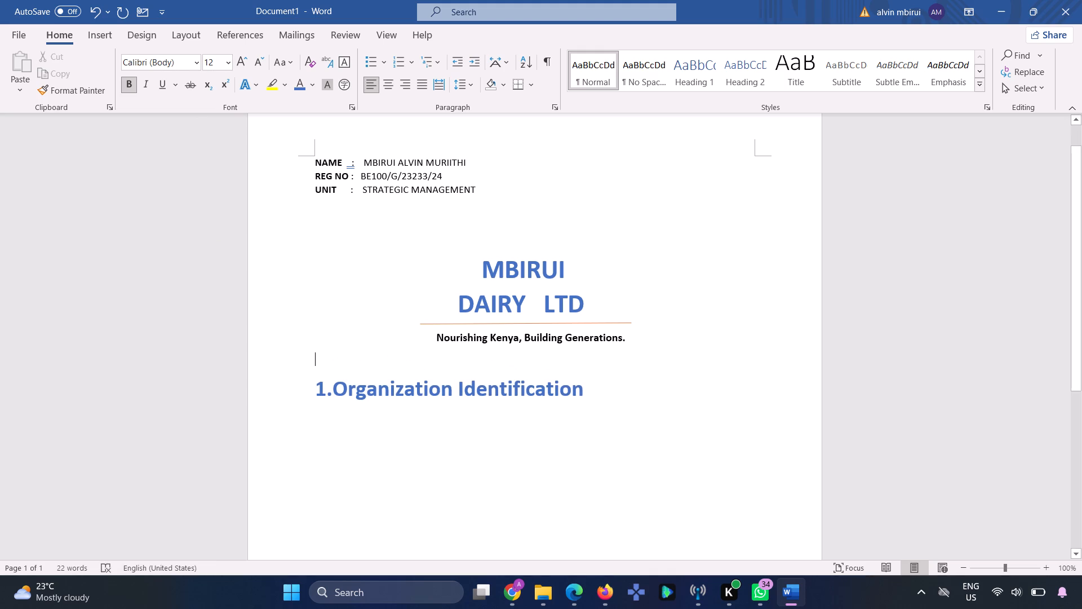
# Move the tagline one line further below the orange title rule and indent it with spaces to roughly the page centre.
pyautogui.click(651, 326)
pyautogui.click(434, 338)
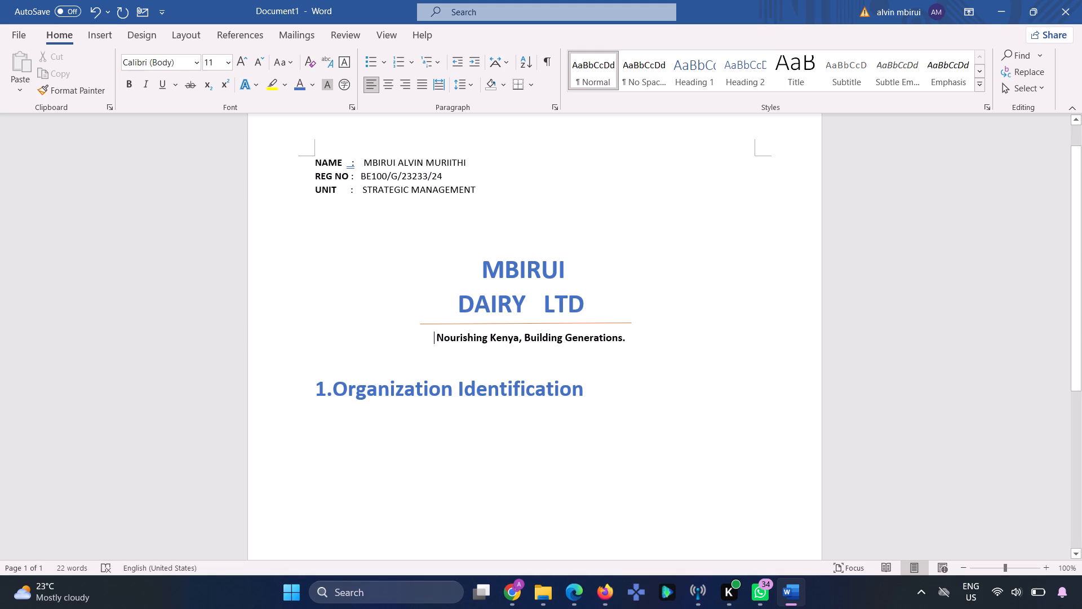
pyautogui.press('Return')
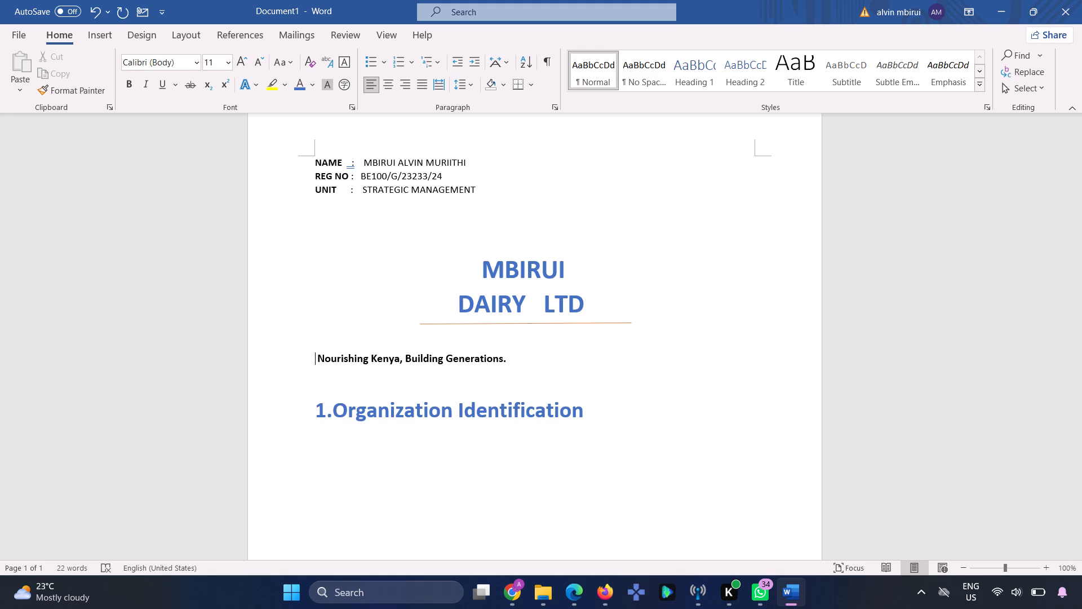
pyautogui.press('space')
pyautogui.press('space')
pyautogui.press('space')
pyautogui.press('space')
pyautogui.press('space')
pyautogui.press('space')
pyautogui.press('space')
pyautogui.press('space')
pyautogui.press('space')
pyautogui.press('space')
pyautogui.press('space')
pyautogui.press('space')
pyautogui.press('space')
pyautogui.press('space')
pyautogui.press('space')
pyautogui.press('space')
pyautogui.press('space')
pyautogui.press('space')
pyautogui.press('space')
pyautogui.press('space')
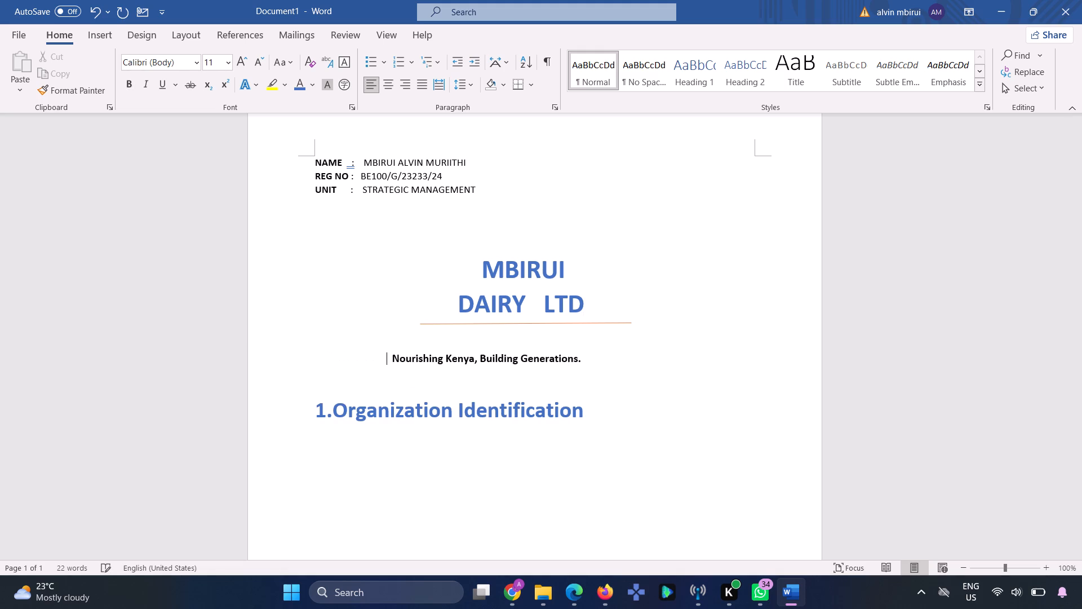
pyautogui.press('space')
pyautogui.press('space')
pyautogui.press('space')
pyautogui.press('space')
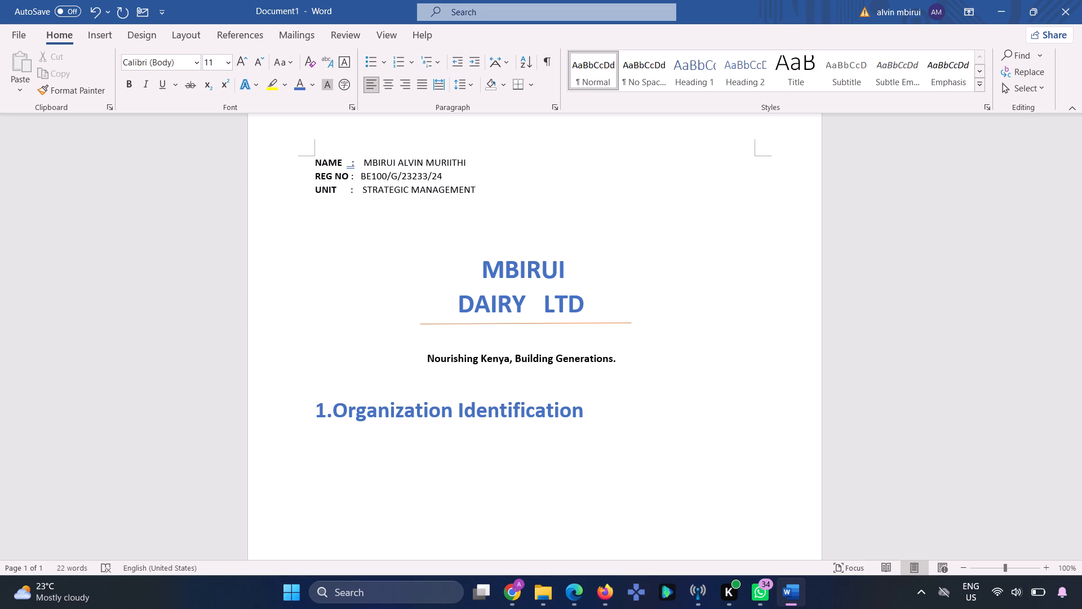
# Place the text cursor at the end of the "1.Organization Identification" heading.
pyautogui.scroll(-1, 358, 404)
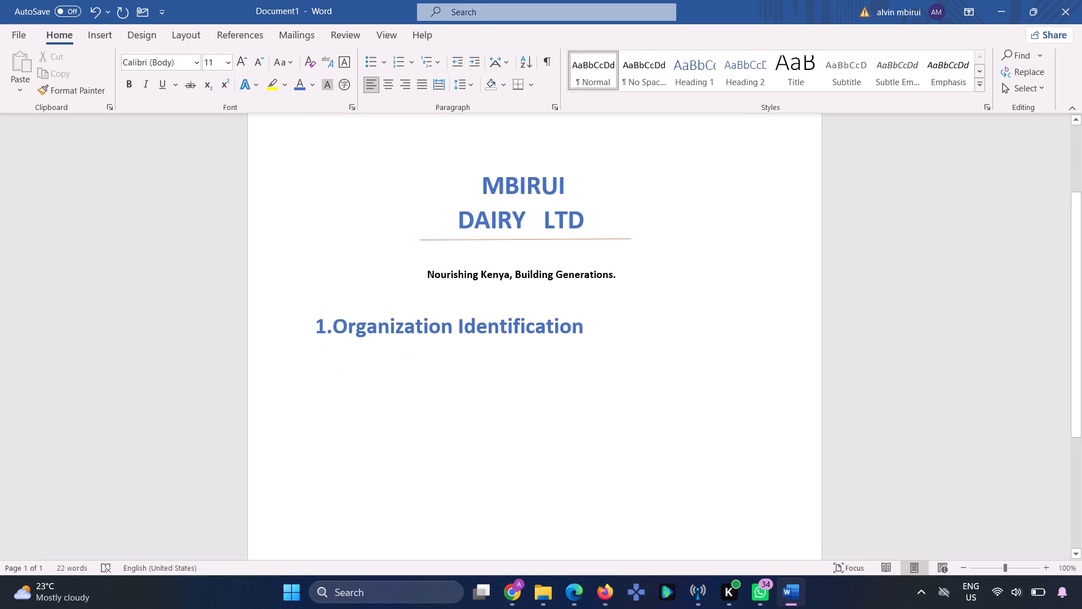
pyautogui.scroll(-3, 358, 404)
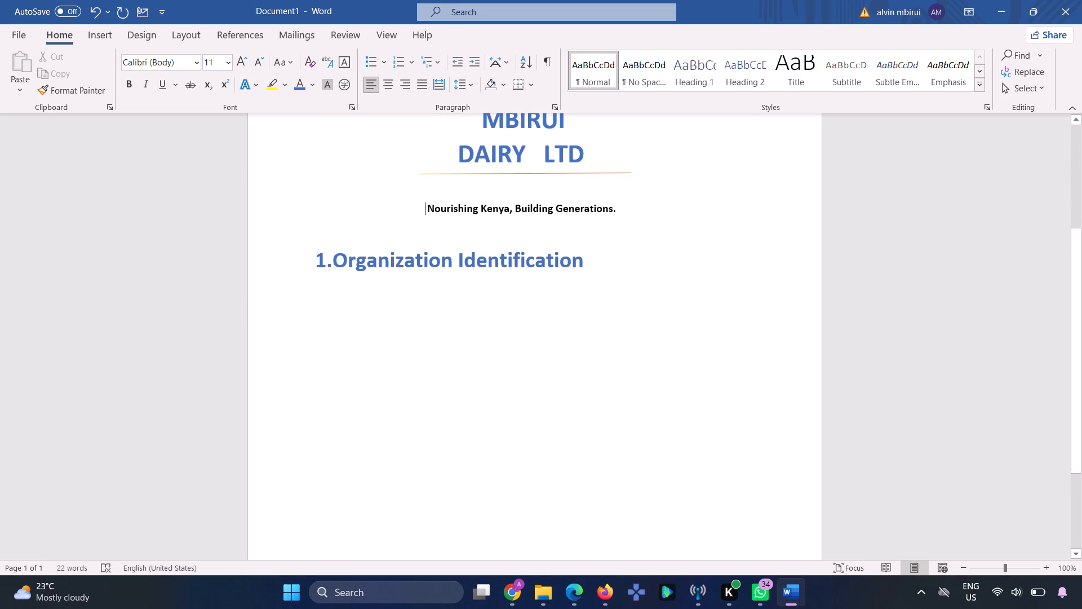
pyautogui.click(589, 271)
# Switch to the Fortune Sacco profile PDF in Chrome, enlarge its window to full size and examine the Organization Identification section.
pyautogui.click(512, 590)
pyautogui.click(582, 551)
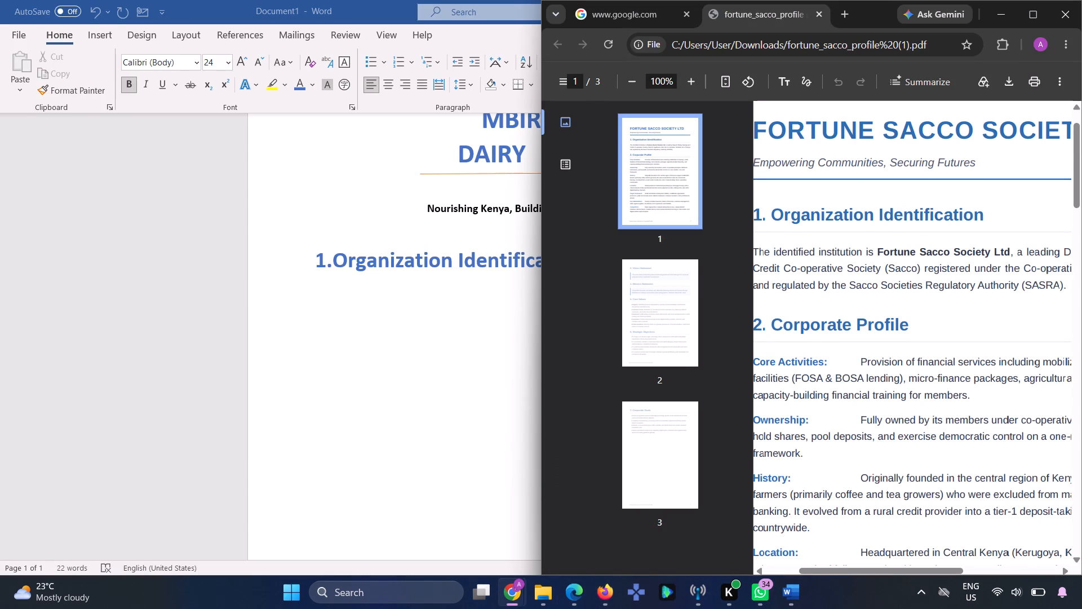
pyautogui.scroll(-1, 890, 275)
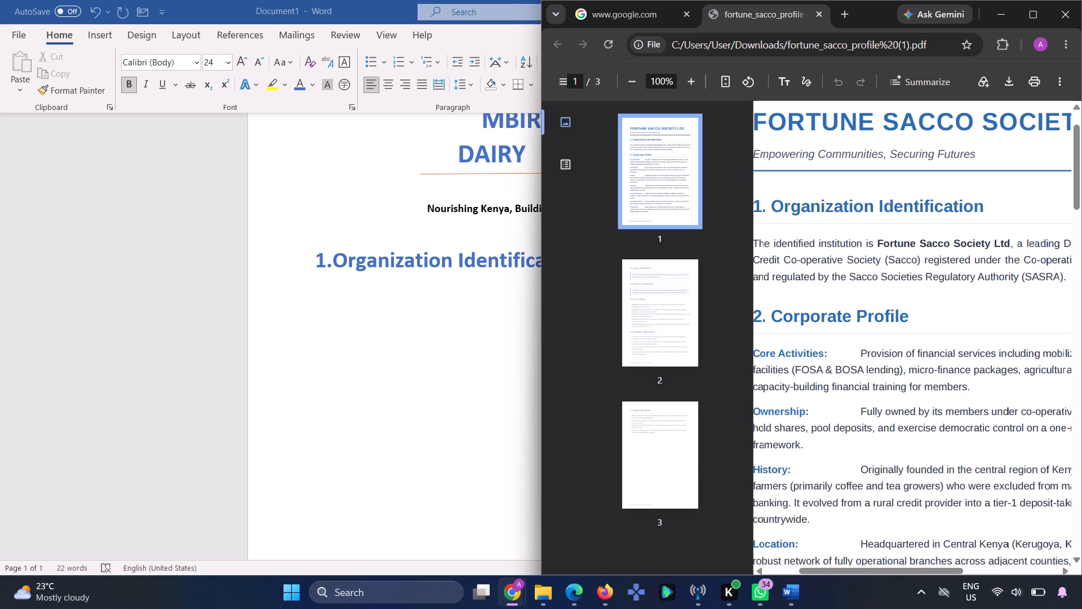
pyautogui.click(1030, 2)
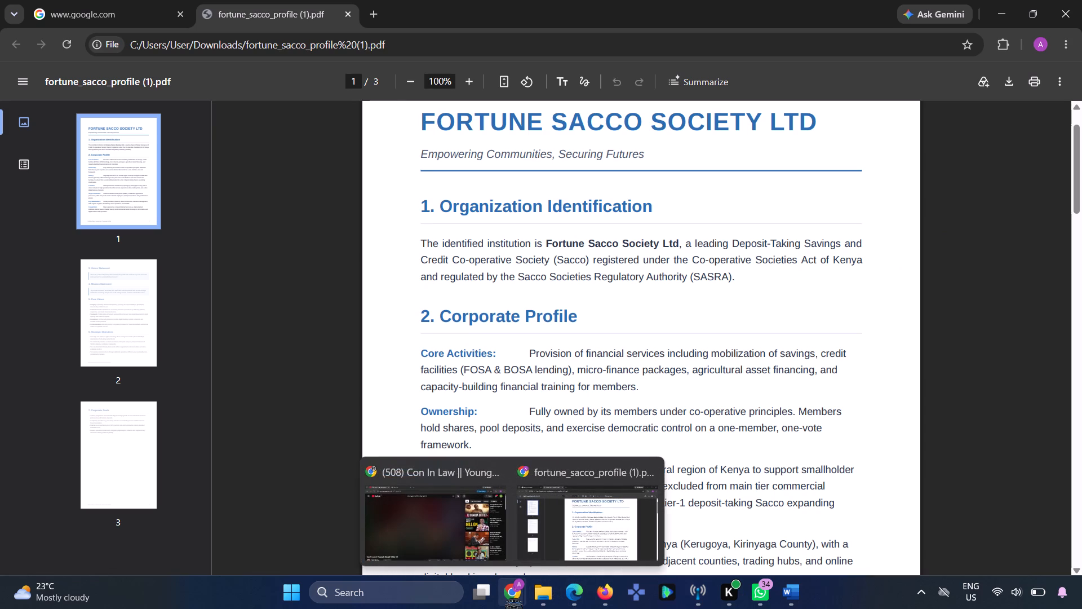
pyautogui.click(562, 544)
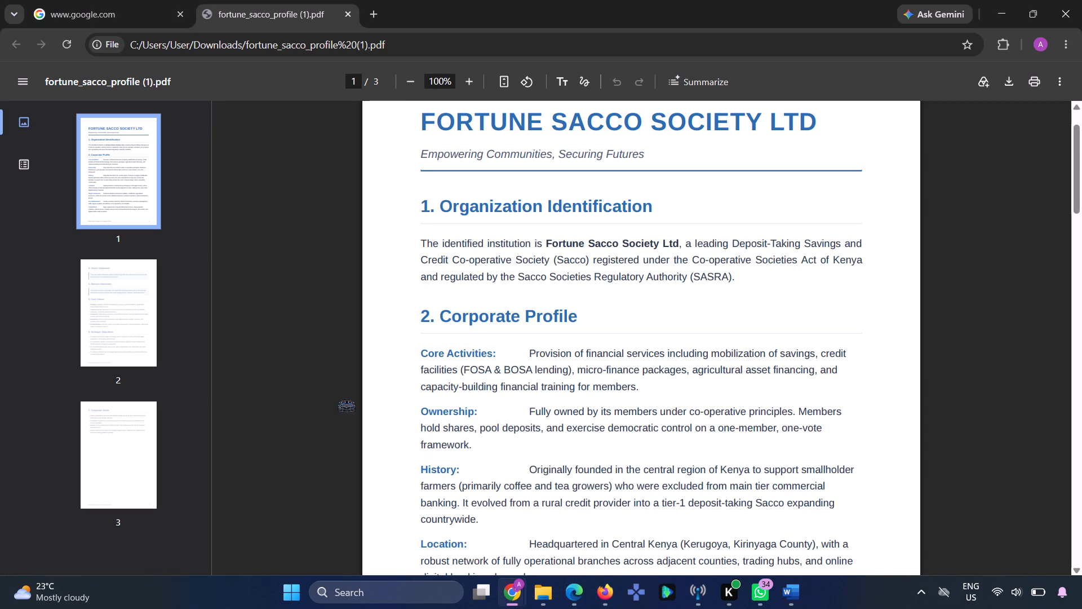
# Look through the Githunguri Dairy (Fresha) and Apex Dairy International corporate profiles in the Google AI conversation.
pyautogui.click(74, 7)
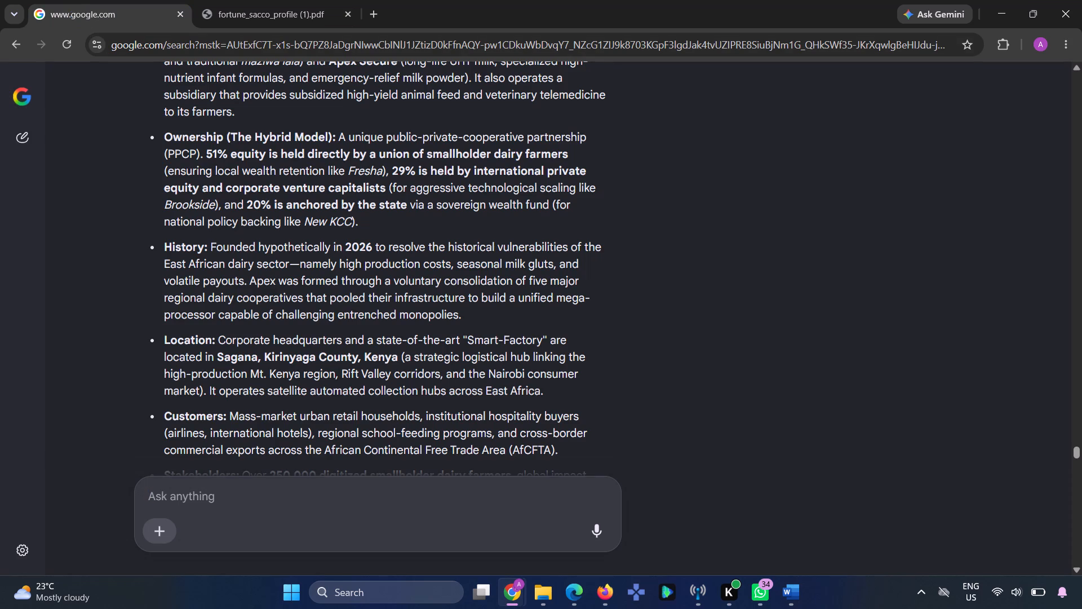
pyautogui.scroll(10, 287, 167)
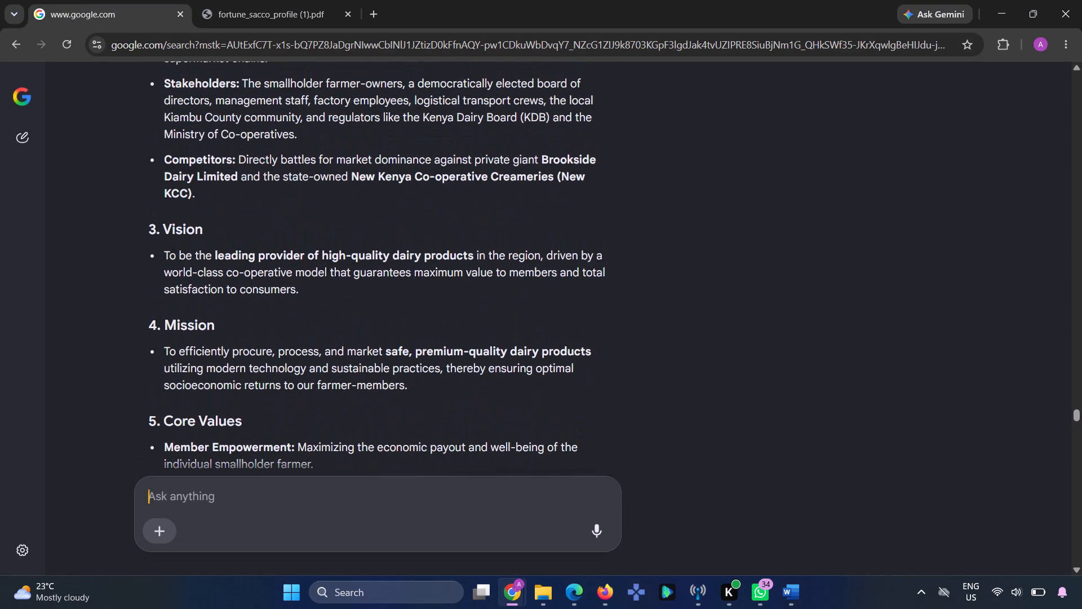
pyautogui.scroll(5, 287, 167)
pyautogui.scroll(-1, 287, 167)
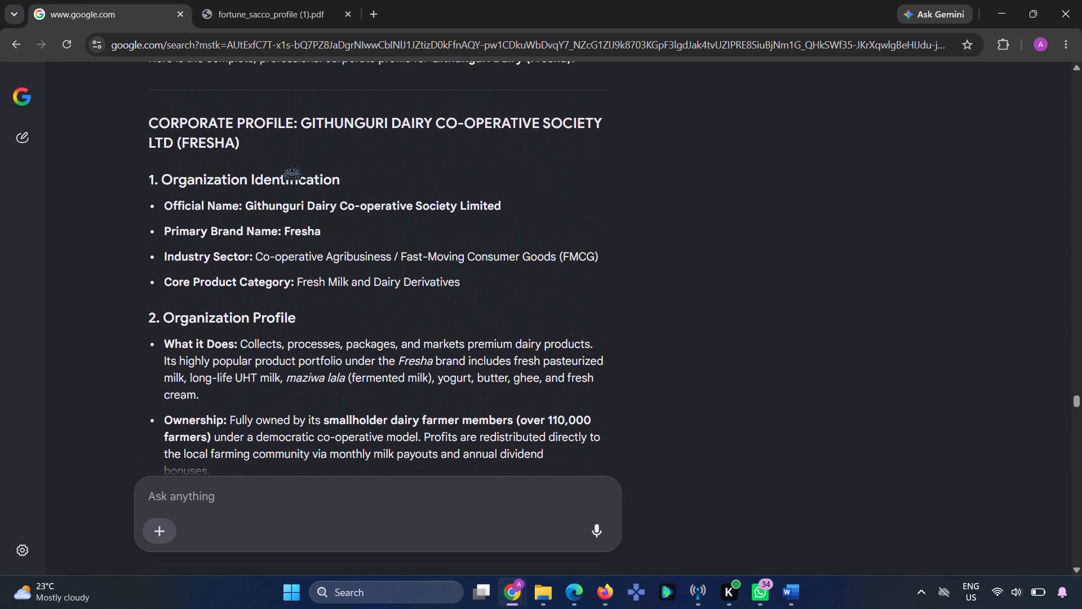
pyautogui.scroll(-4, 287, 167)
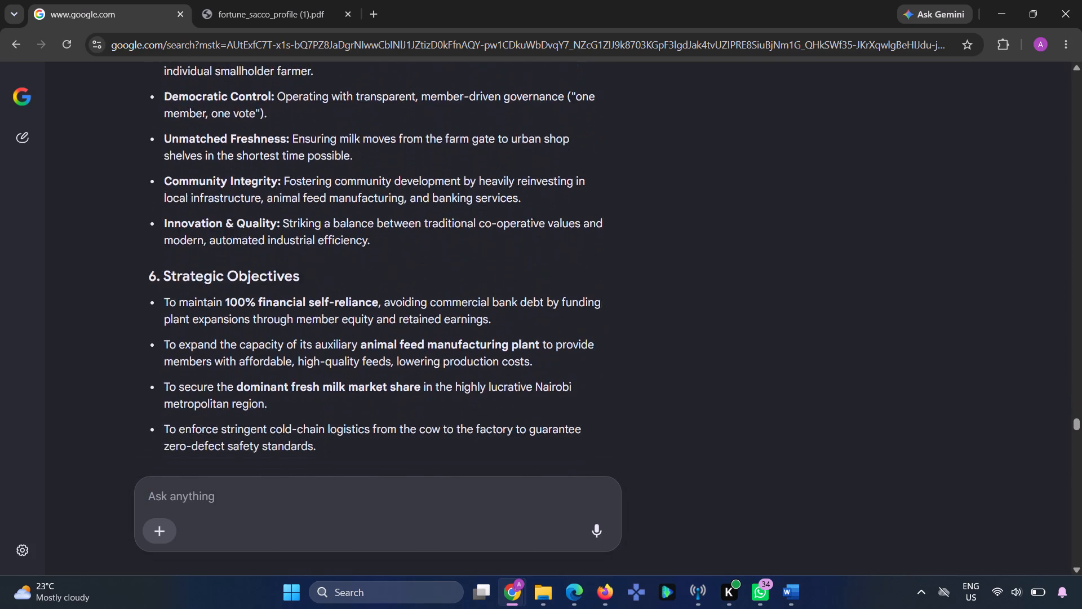
pyautogui.scroll(-4, 287, 167)
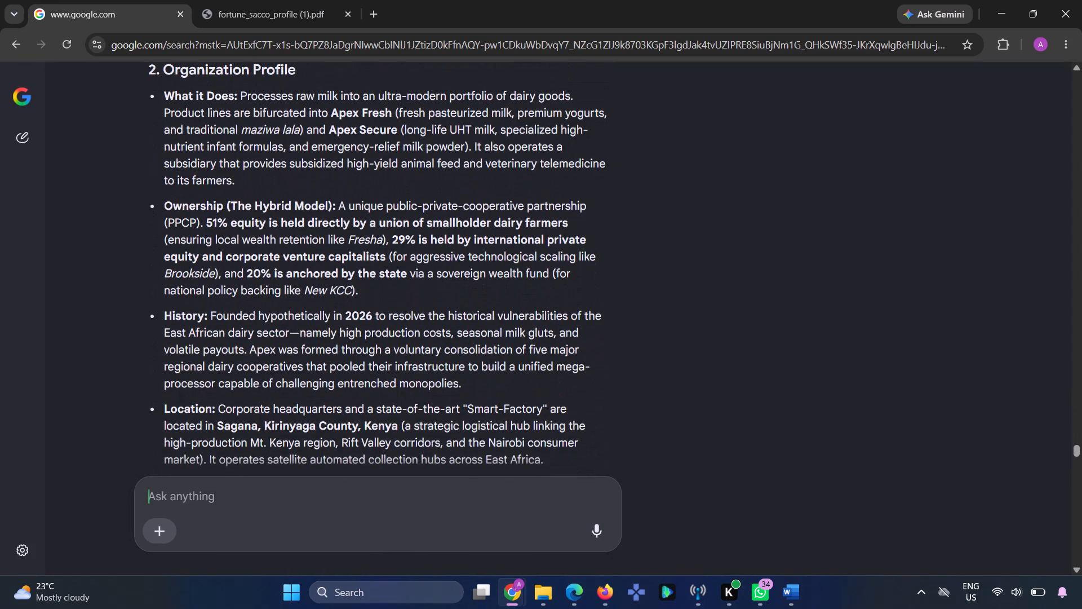
pyautogui.scroll(-2, 287, 167)
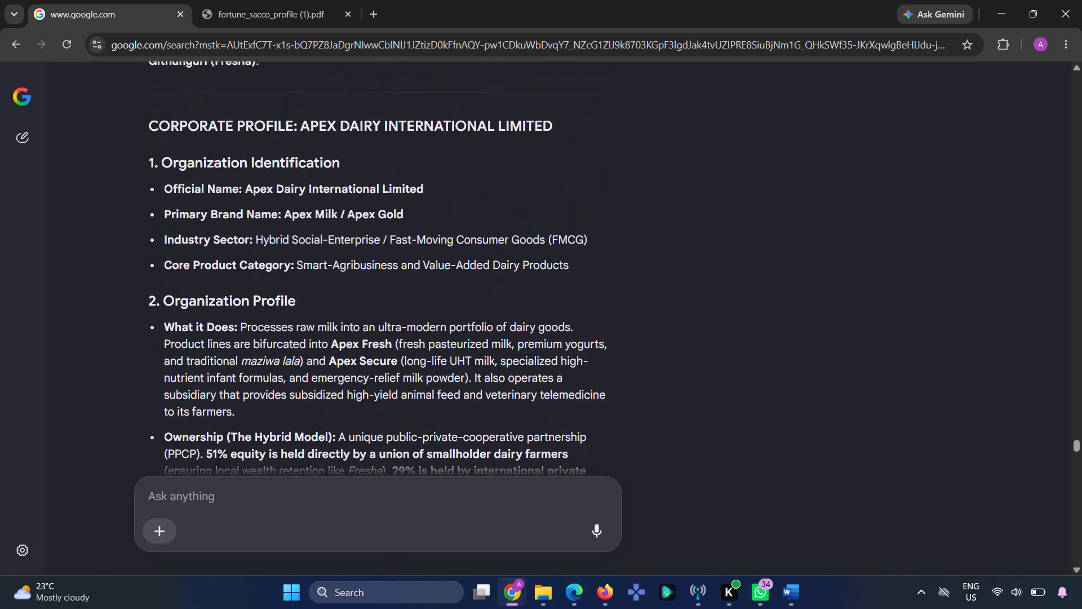
pyautogui.scroll(-2, 287, 167)
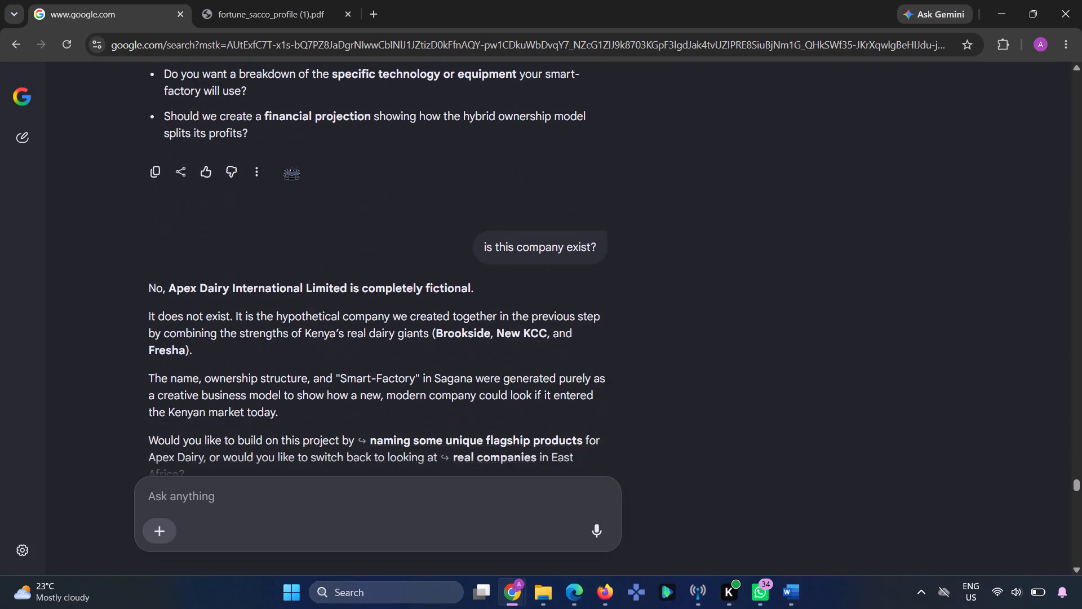
# Go back through the earlier answers in the conversation and examine the Organization Identification section of the Brookside Dairy Limited profile.
pyautogui.scroll(4, 287, 167)
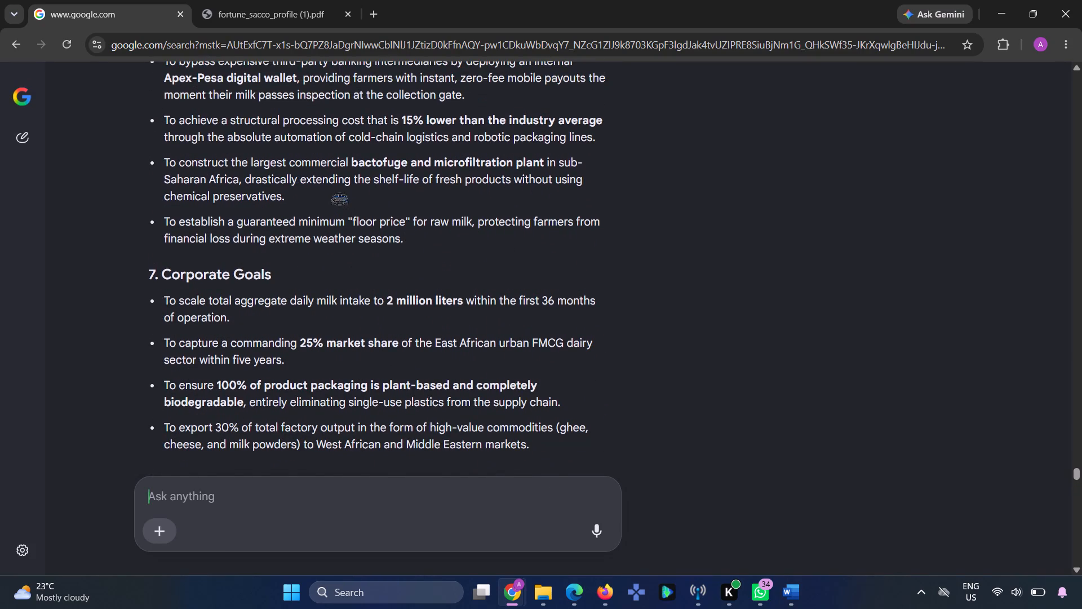
pyautogui.scroll(16, 335, 192)
pyautogui.scroll(6, 335, 192)
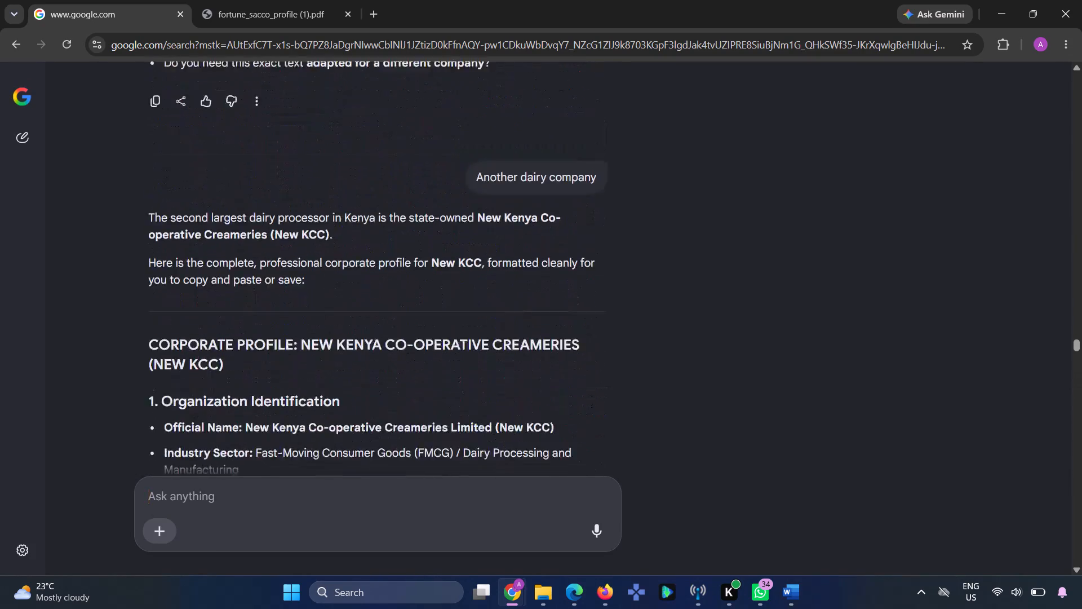
pyautogui.scroll(3, 335, 192)
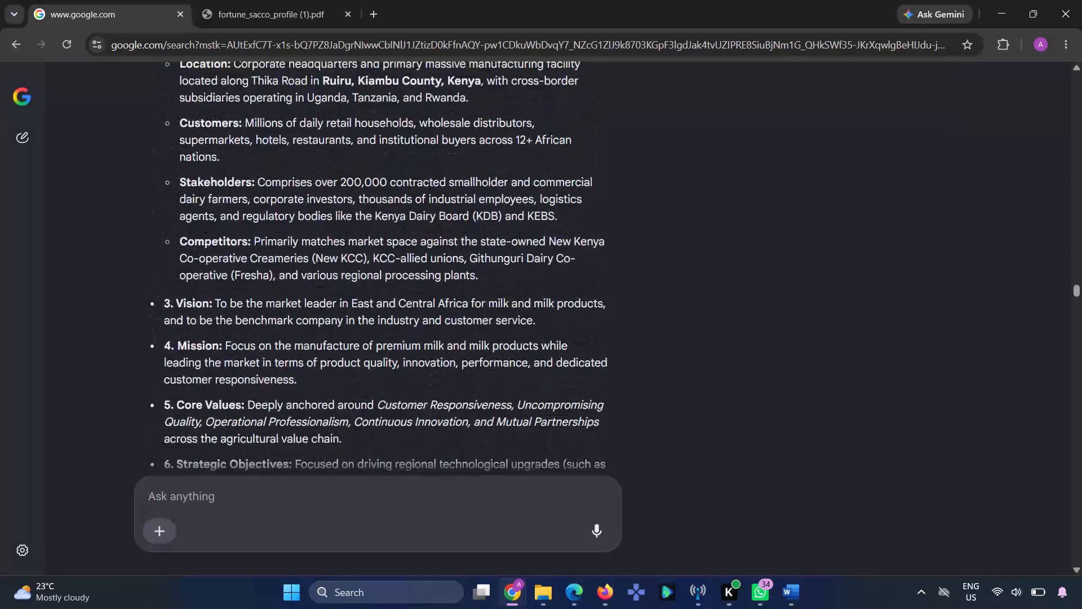
pyautogui.scroll(2, 335, 192)
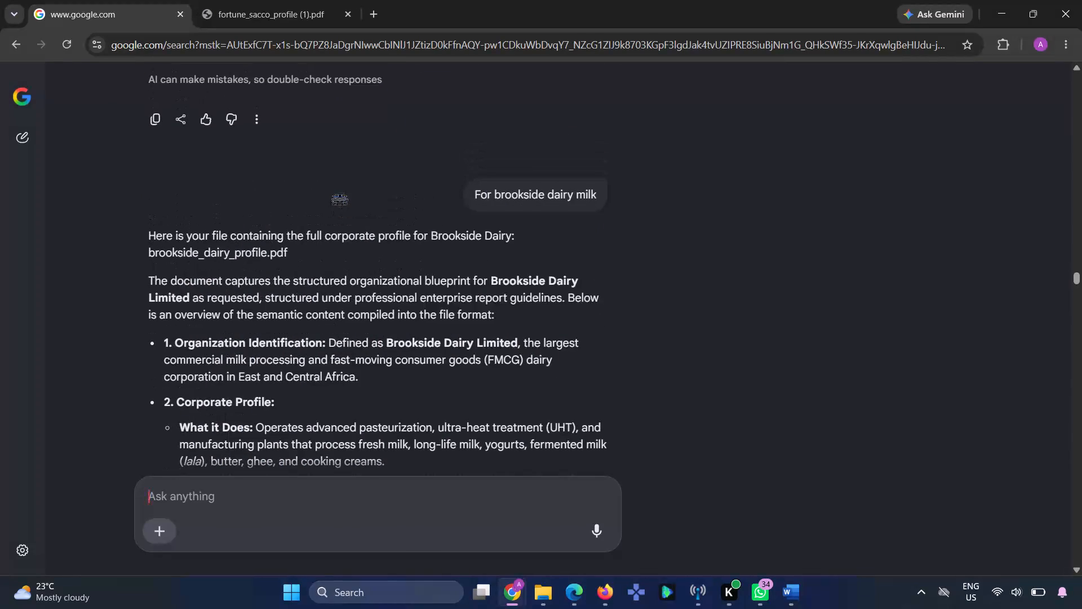
pyautogui.scroll(2, 335, 192)
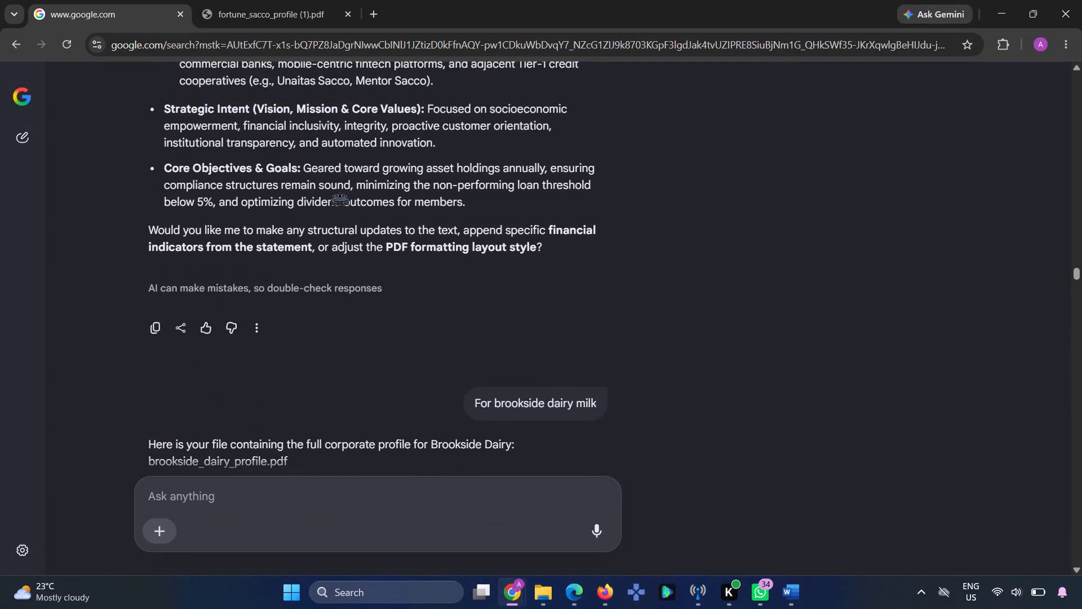
pyautogui.scroll(2, 335, 192)
pyautogui.scroll(-1, 335, 192)
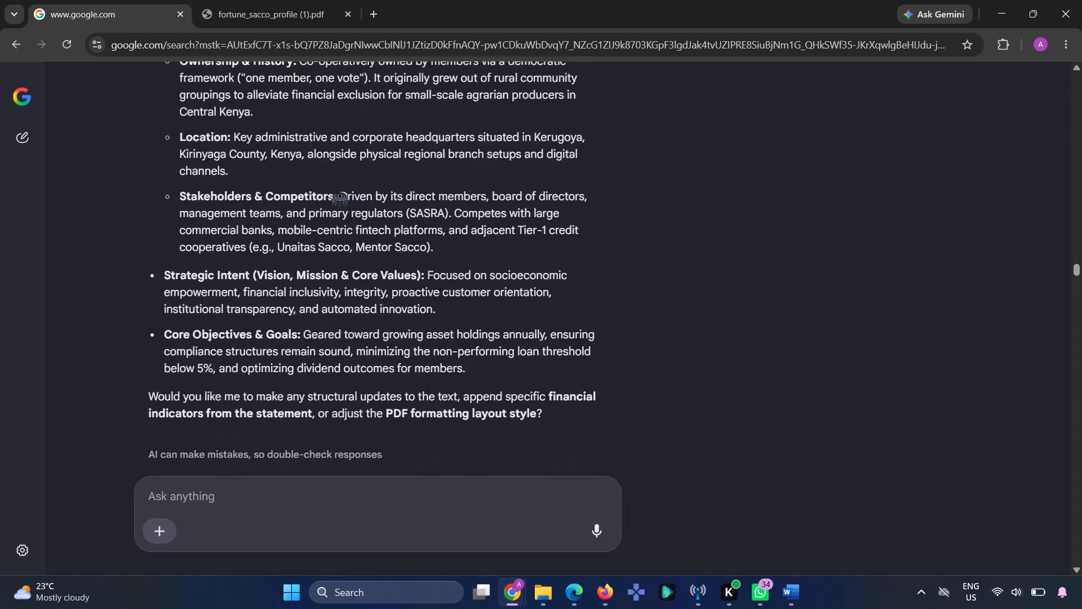
pyautogui.scroll(-4, 335, 192)
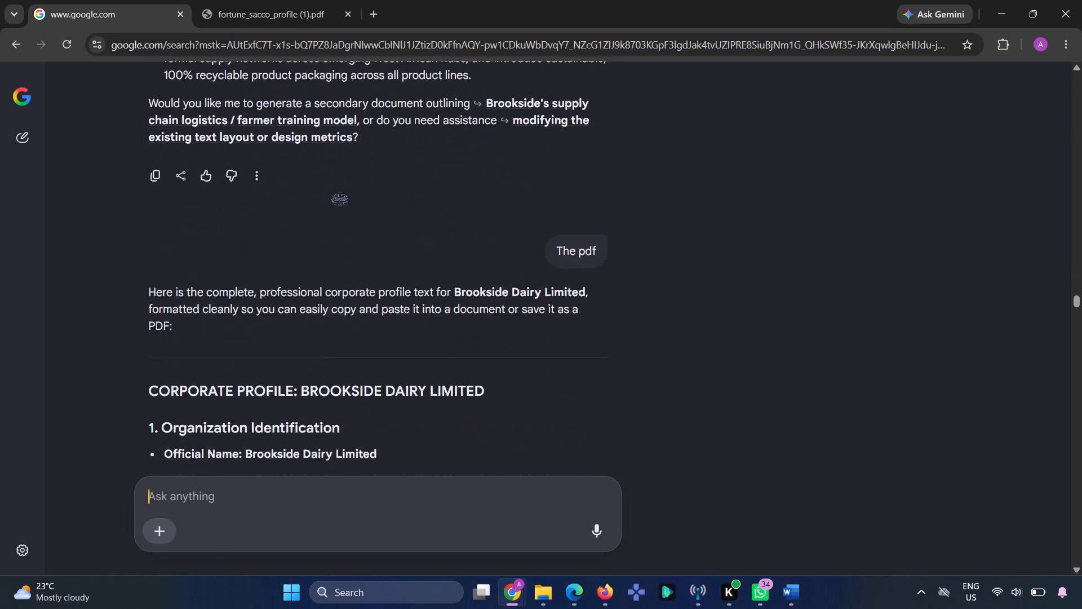
pyautogui.scroll(-2, 335, 192)
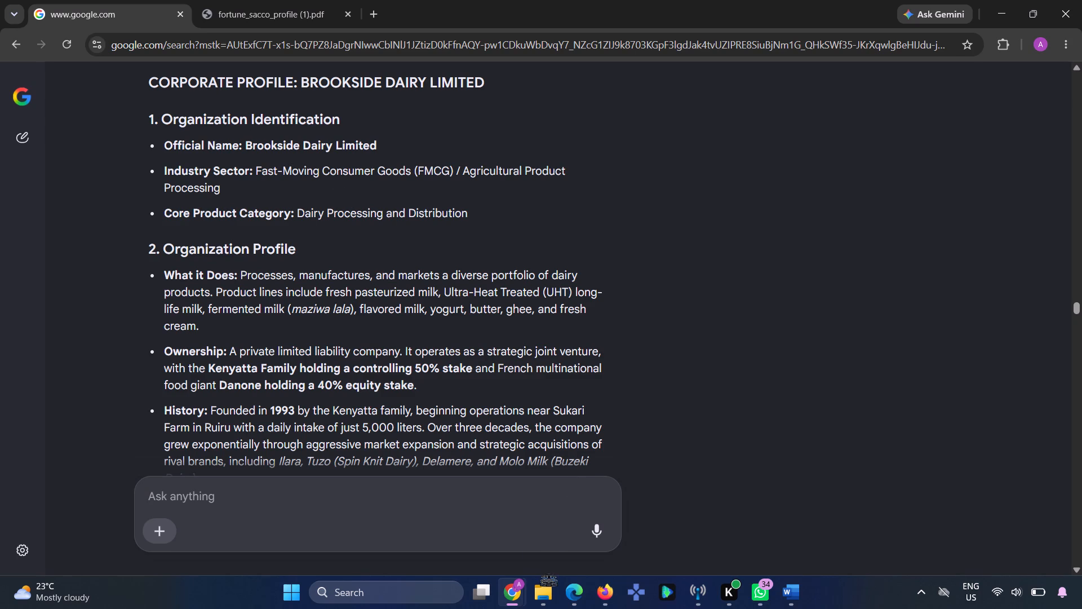
# Switch to the Mbirui Dairy Ltd company profile PDF in Edge and read section 1, Identification of the Organisation.
pyautogui.click(567, 587)
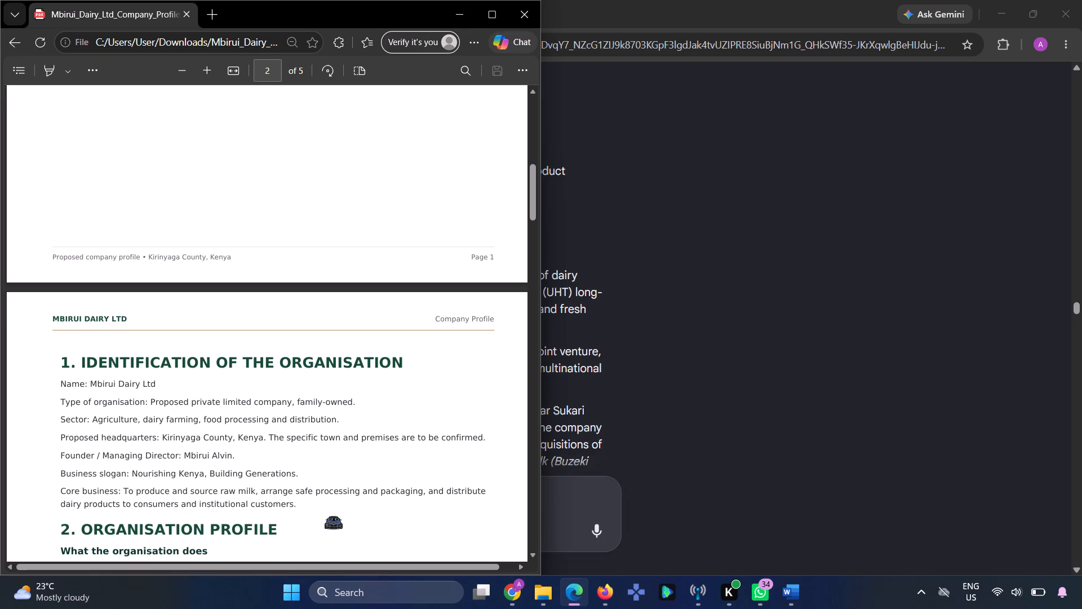
pyautogui.scroll(-1, 328, 516)
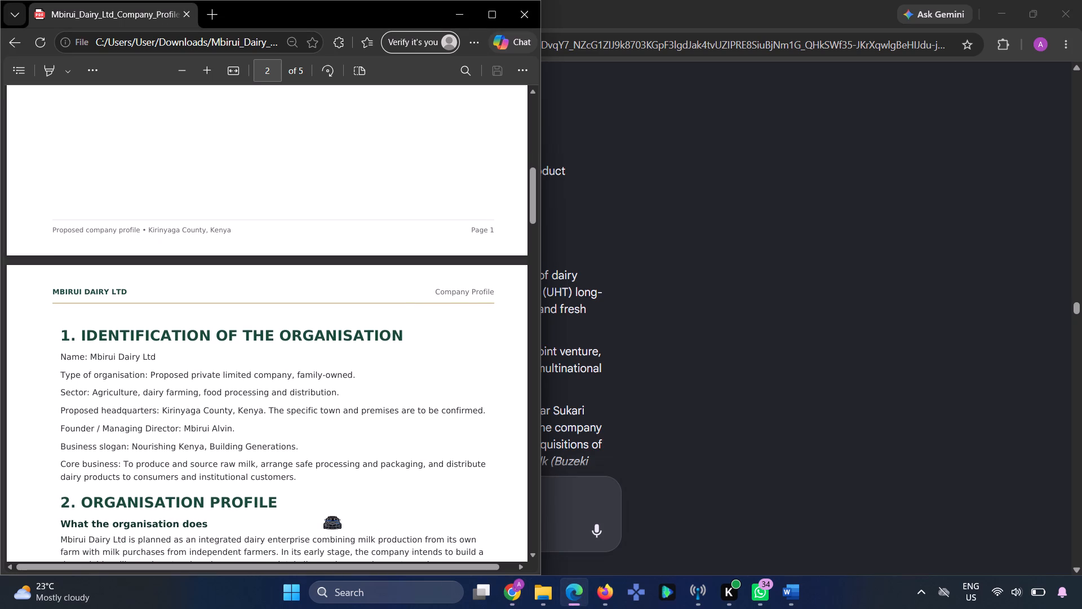
pyautogui.scroll(-2, 328, 516)
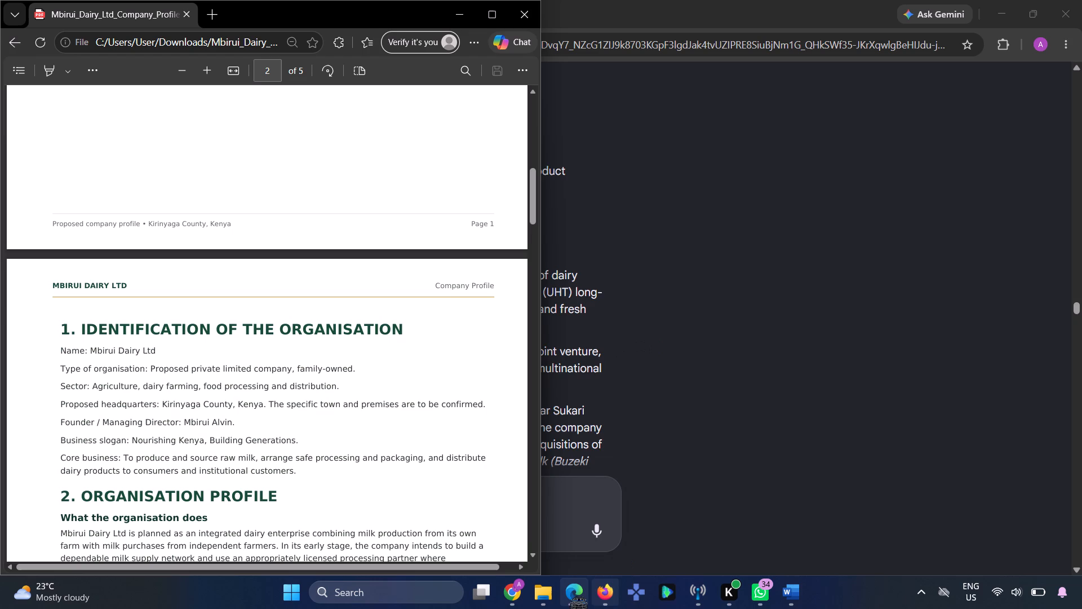
pyautogui.scroll(-1, 229, 226)
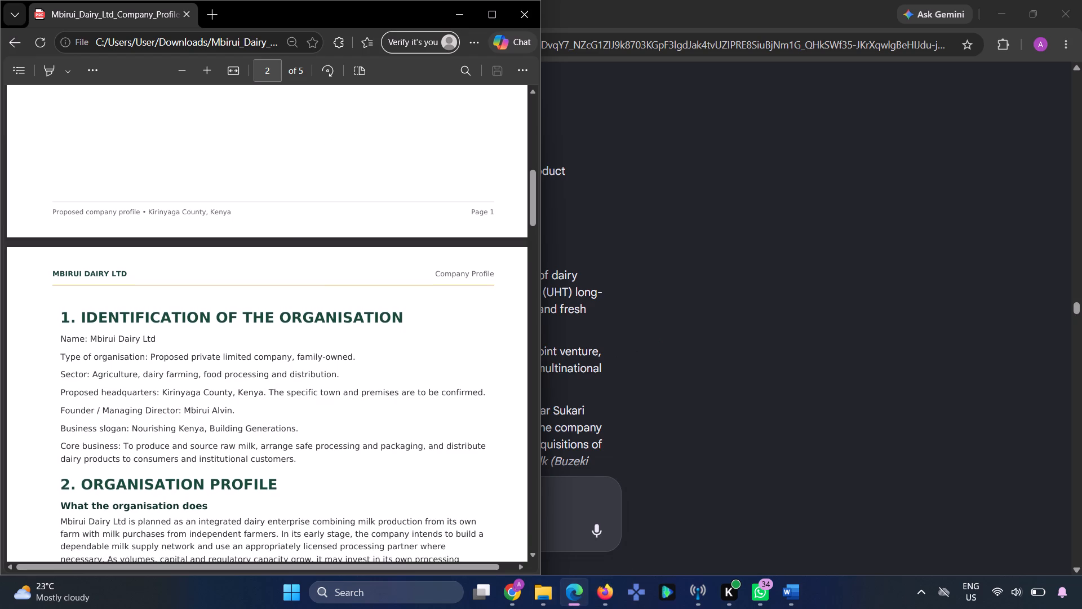
pyautogui.scroll(-1, 229, 226)
# Return to the Fortune Sacco profile PDF in Chrome to examine its Organization Identification wording.
pyautogui.click(660, 544)
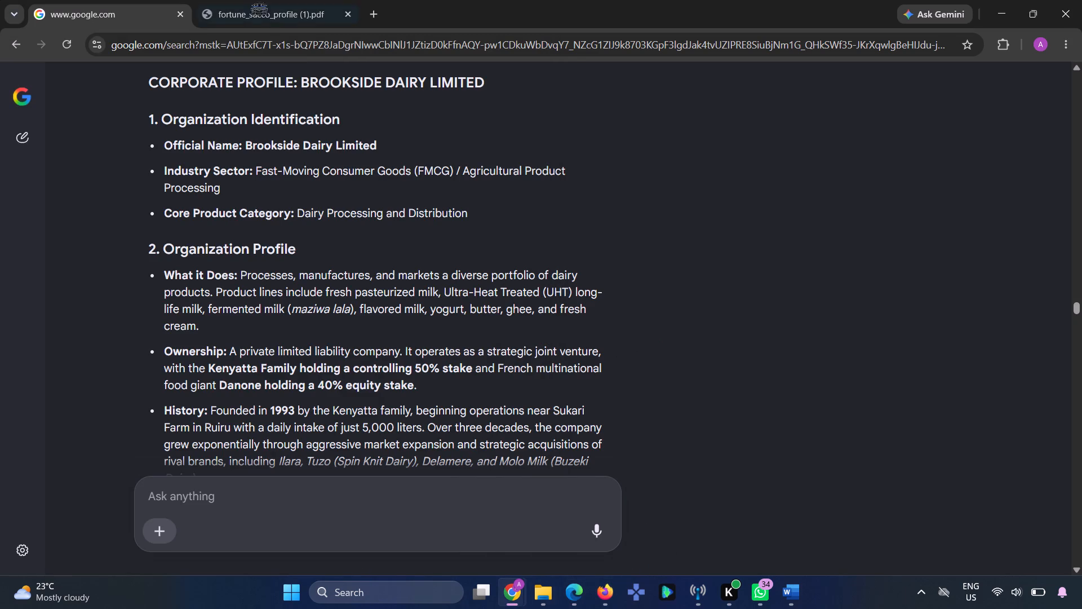
pyautogui.click(293, 9)
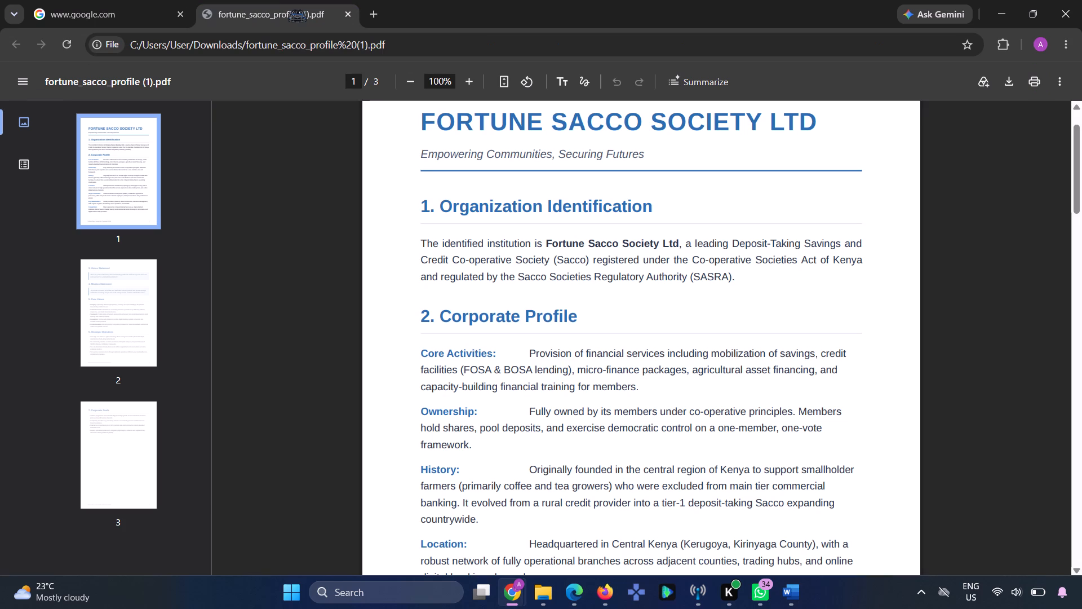
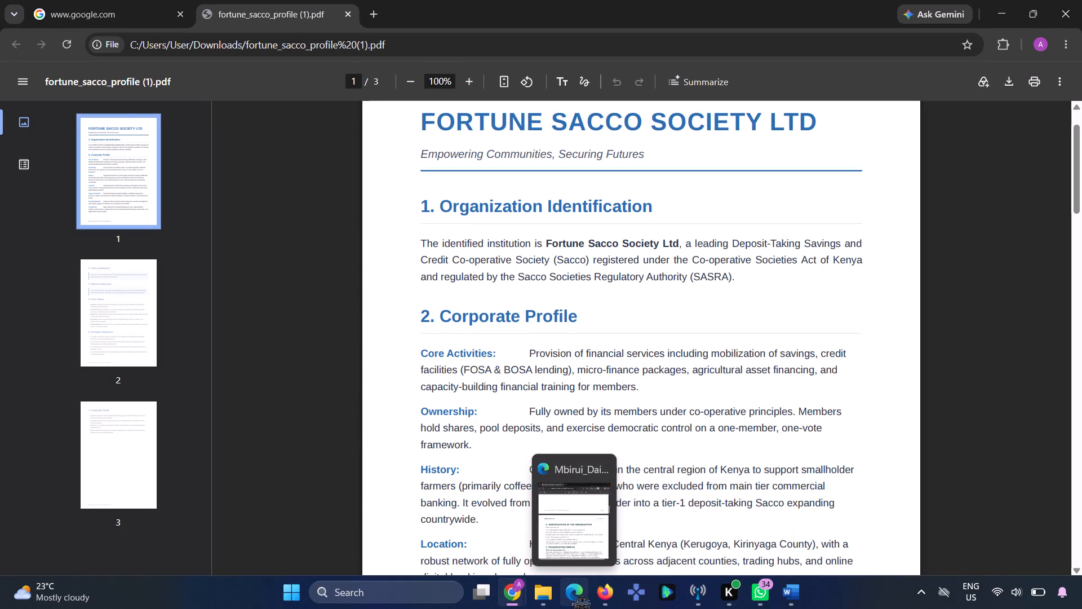
# Bring up the Mbirui profile in Edge, return to Word and turn the Organization Identification heading into a numbered item with an unnumbered line below.
pyautogui.click(567, 550)
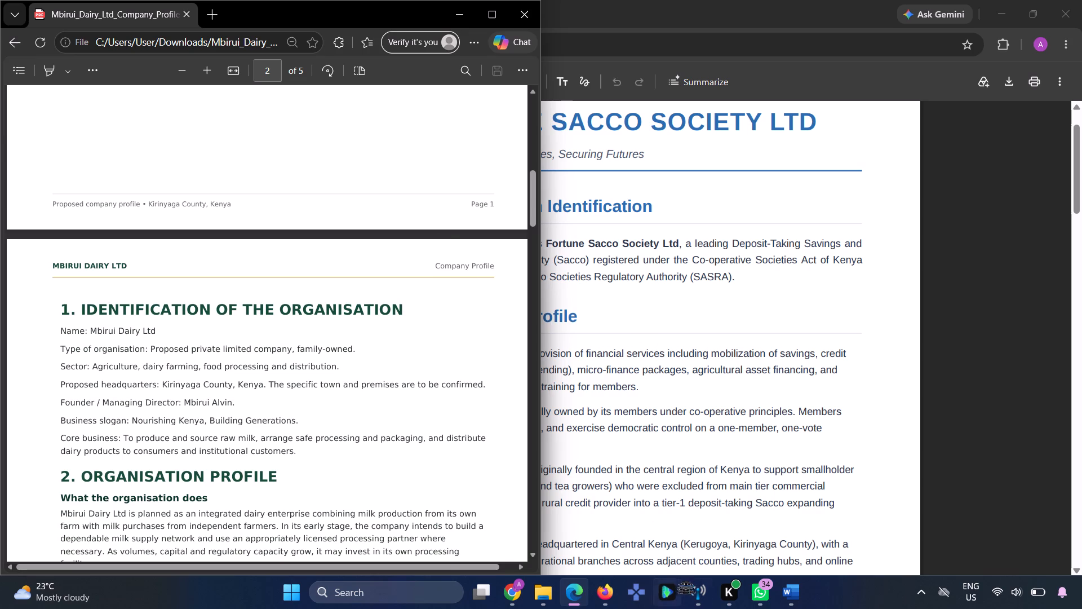
pyautogui.click(789, 590)
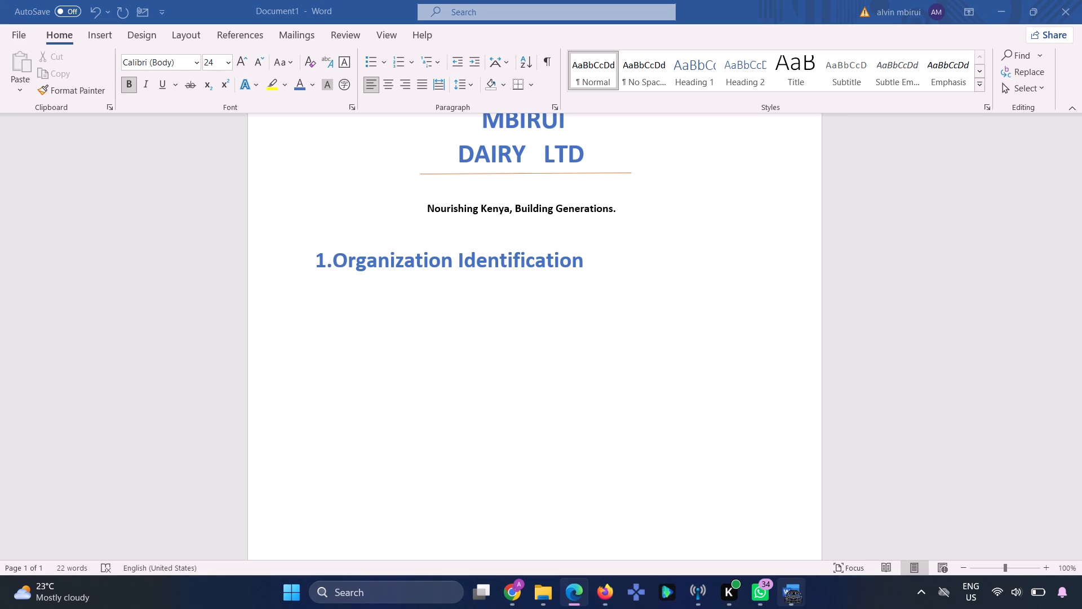
pyautogui.press('Return')
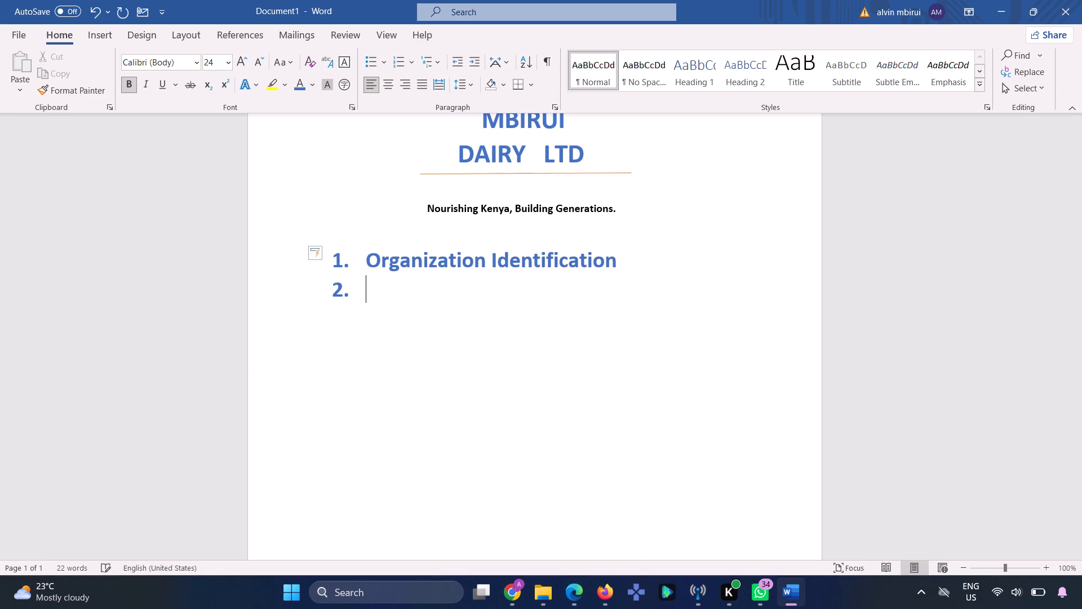
pyautogui.press('BackSpace')
pyautogui.press('BackSpace')
pyautogui.press('BackSpace')
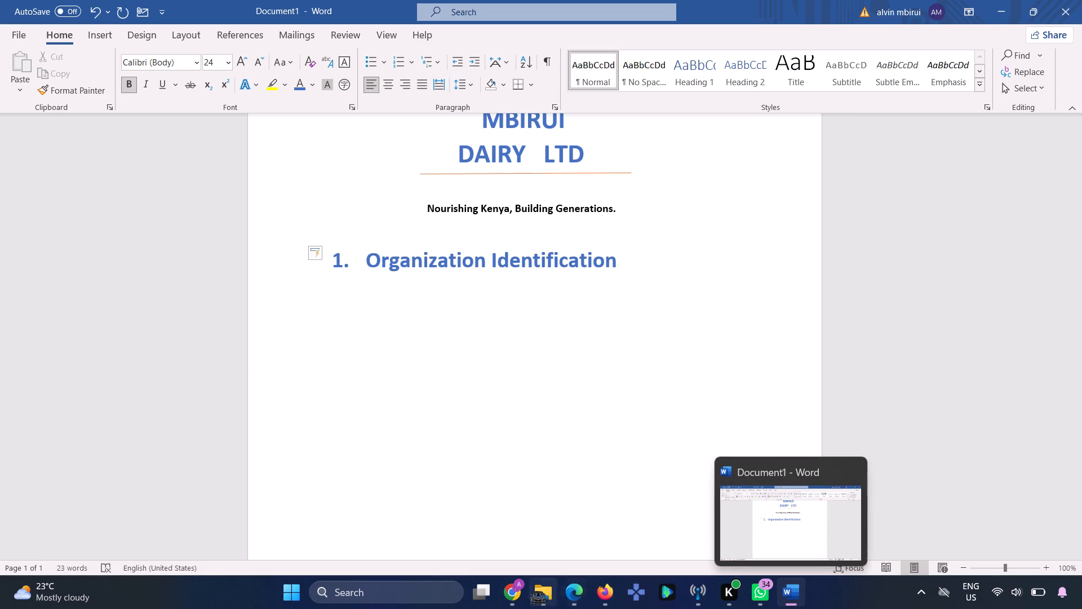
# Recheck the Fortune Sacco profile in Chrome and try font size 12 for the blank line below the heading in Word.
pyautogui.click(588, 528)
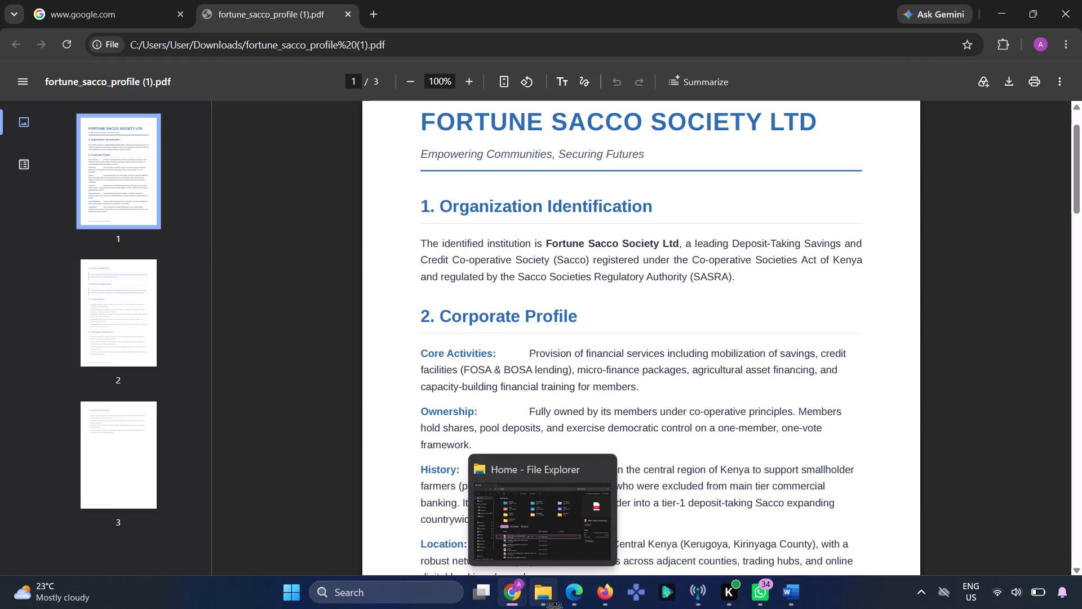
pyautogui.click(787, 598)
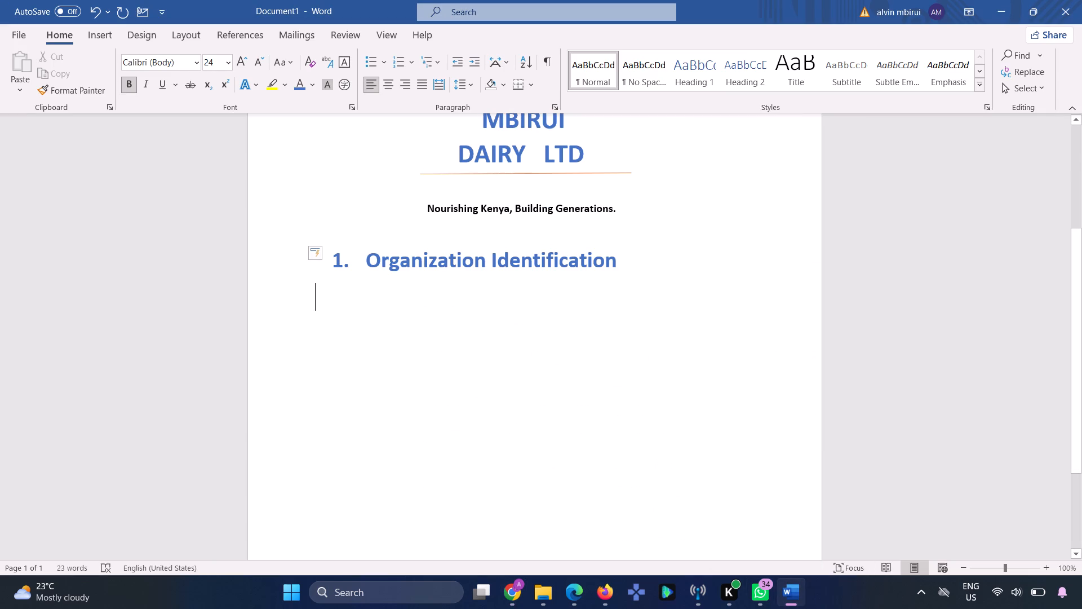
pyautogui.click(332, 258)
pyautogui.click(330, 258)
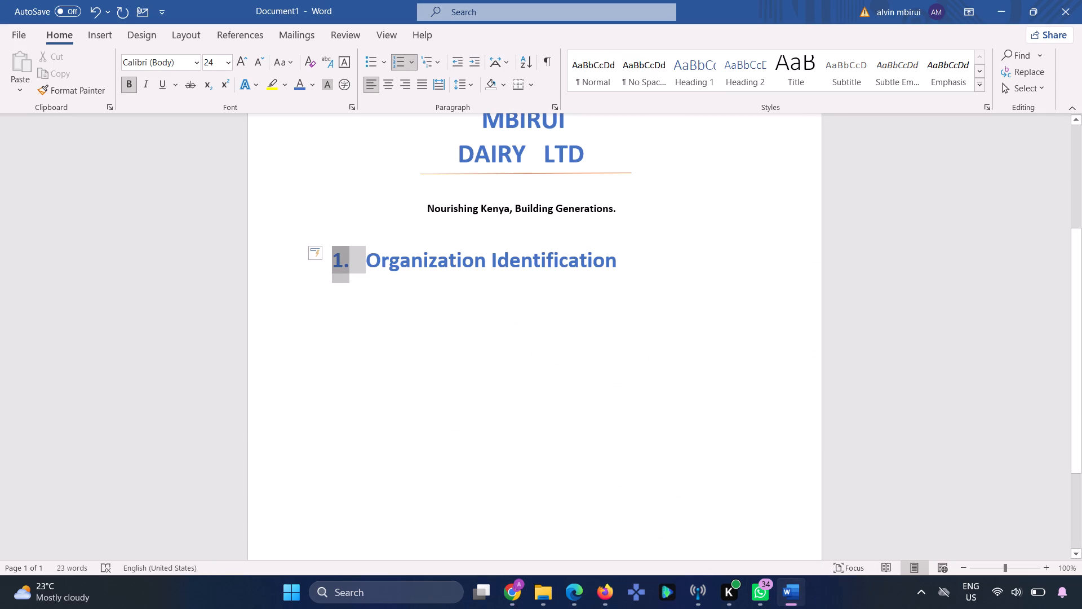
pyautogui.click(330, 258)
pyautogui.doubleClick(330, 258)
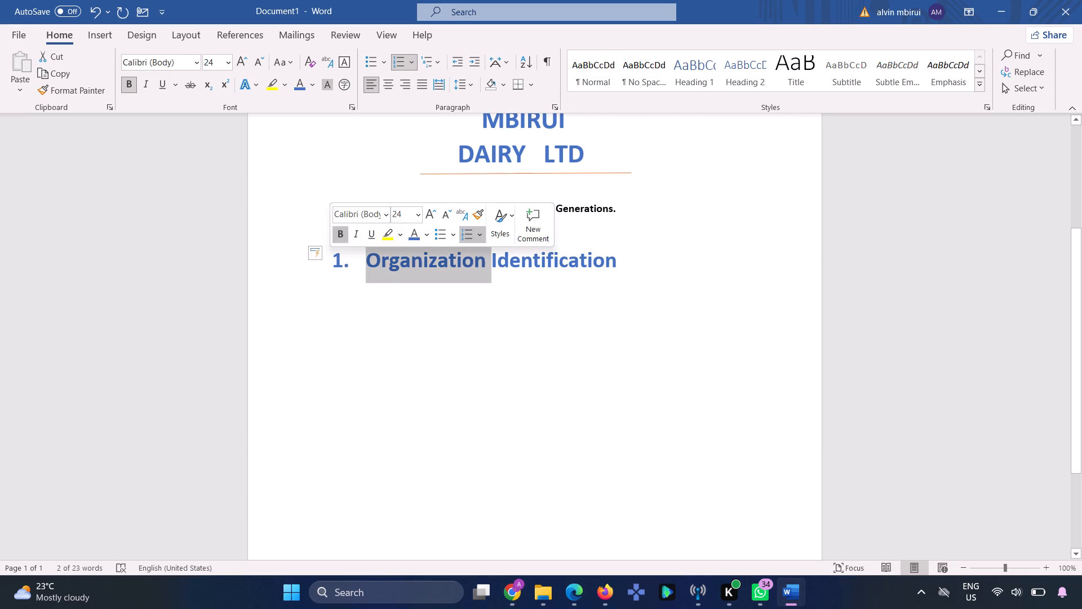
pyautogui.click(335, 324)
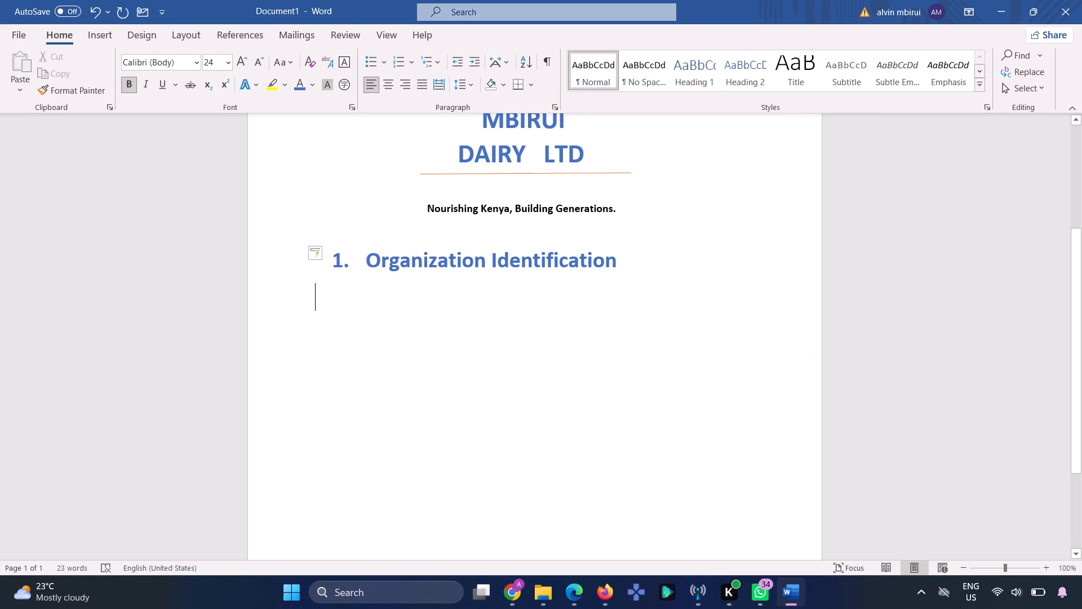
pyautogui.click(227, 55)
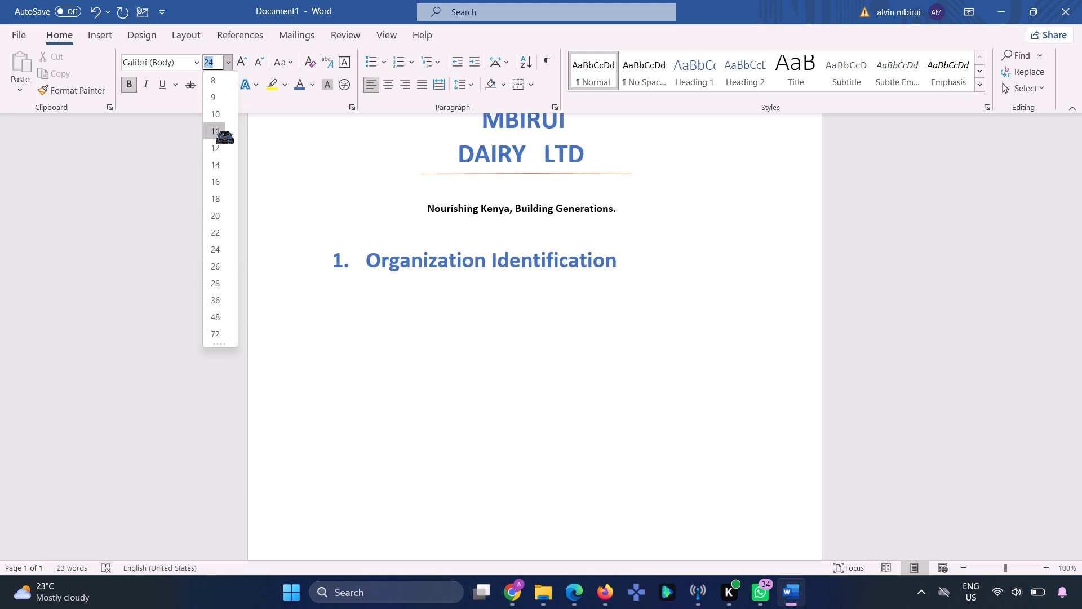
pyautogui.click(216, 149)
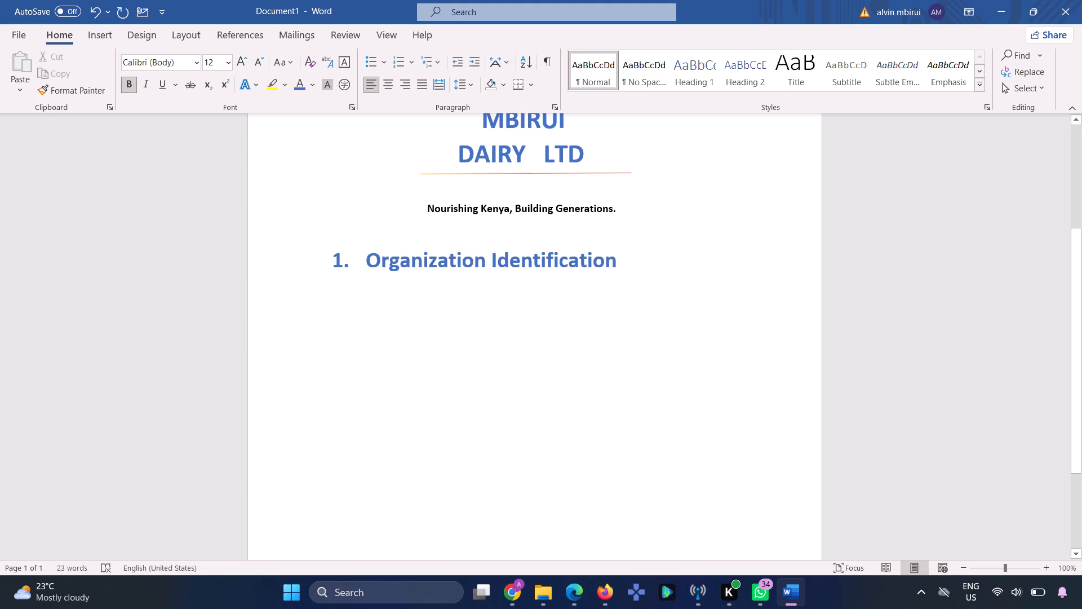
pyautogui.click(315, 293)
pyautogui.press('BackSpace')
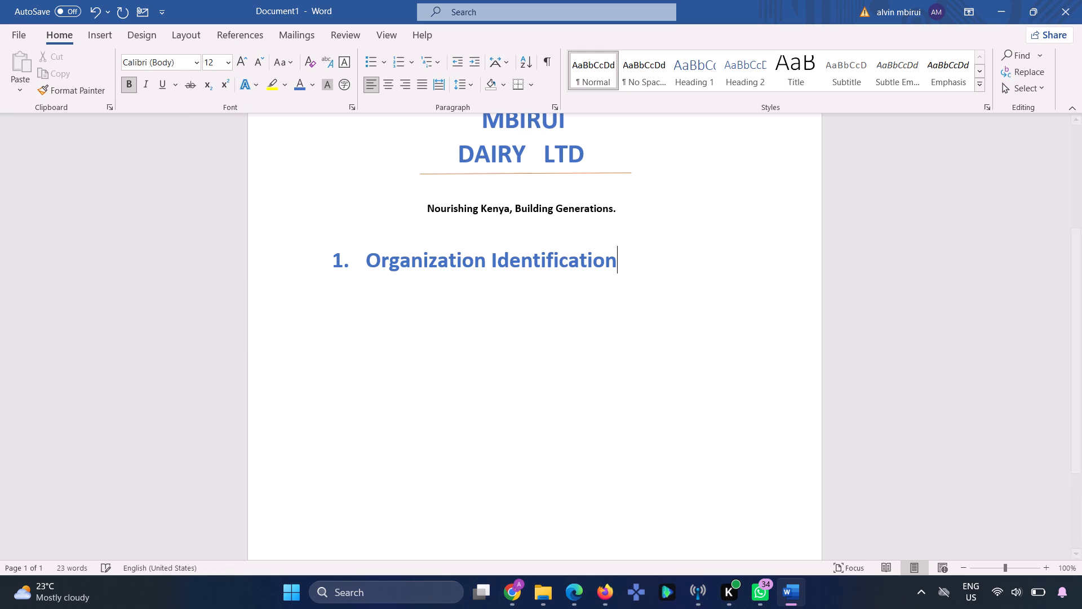
# Start an unnumbered body line below the Organization Identification heading, indented in line with its number.
pyautogui.press('Return')
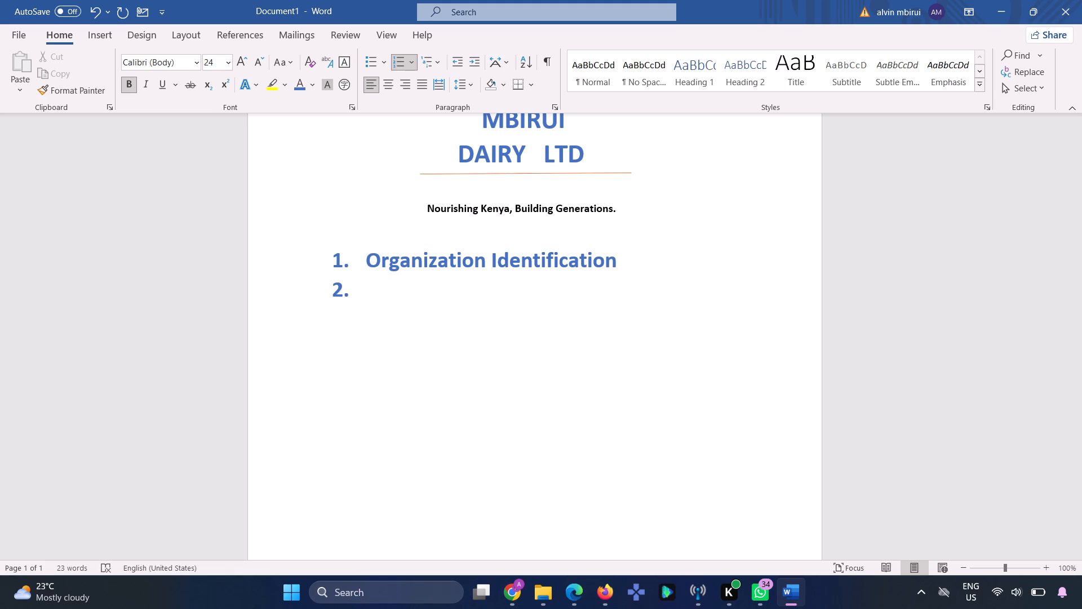
pyautogui.press('BackSpace')
pyautogui.press('BackSpace')
pyautogui.press('BackSpace')
pyautogui.press('BackSpace')
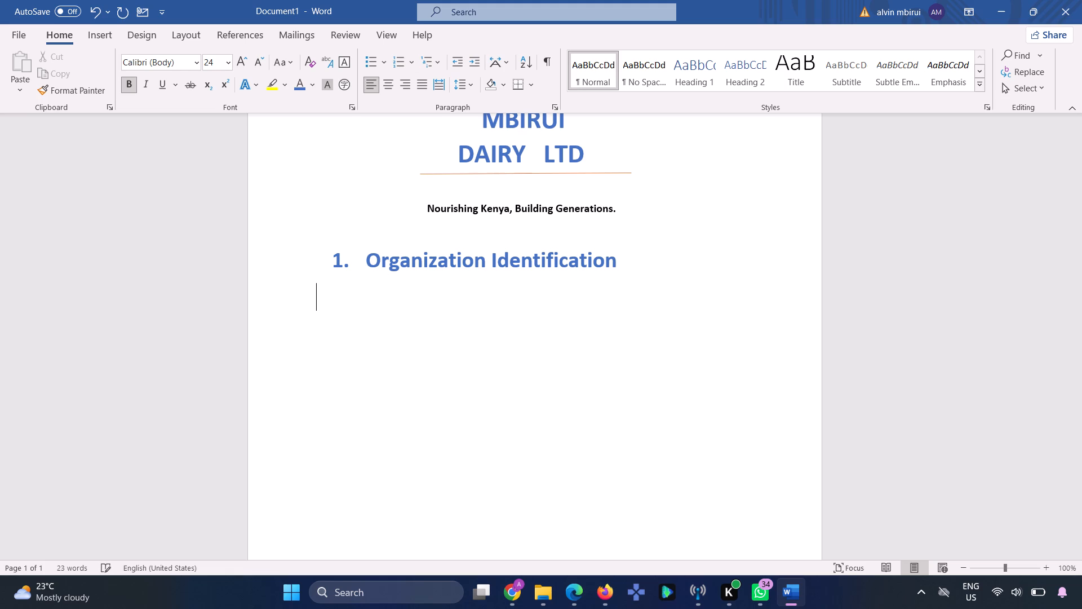
pyautogui.press('Return')
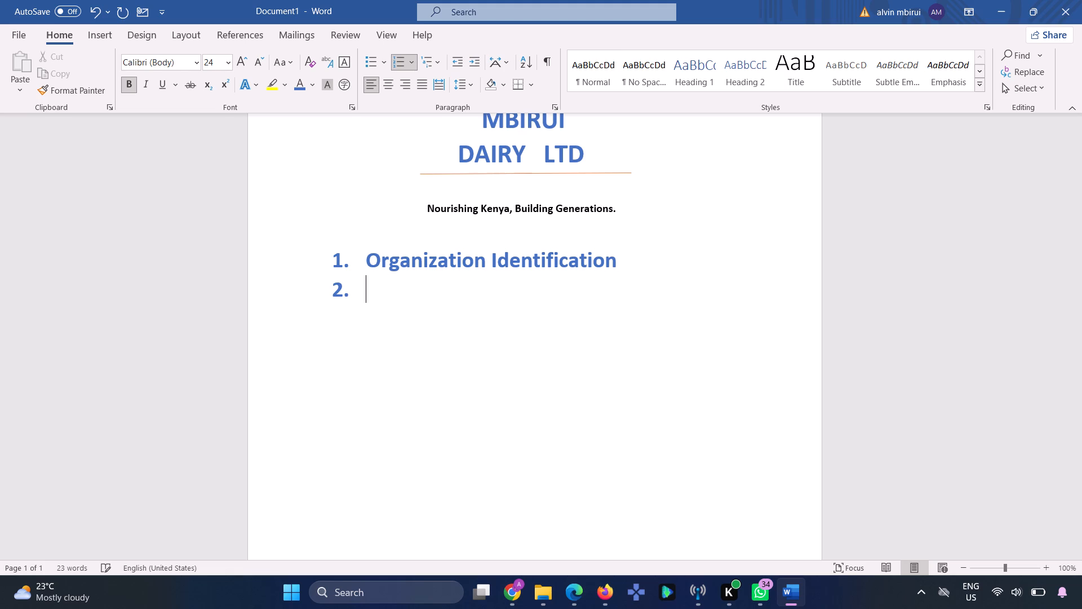
pyautogui.press('BackSpace')
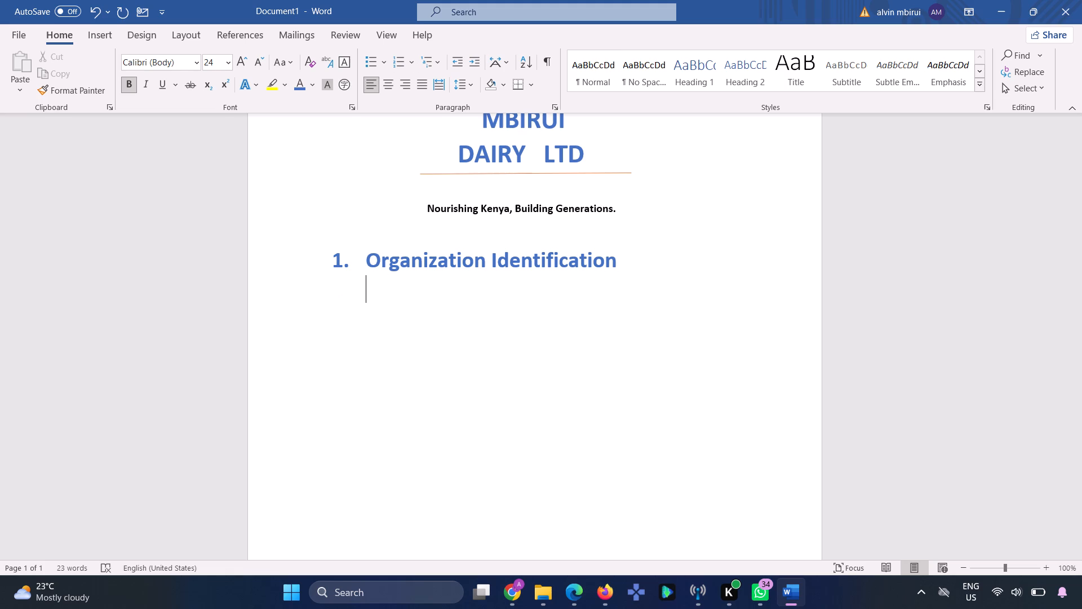
pyautogui.press('BackSpace')
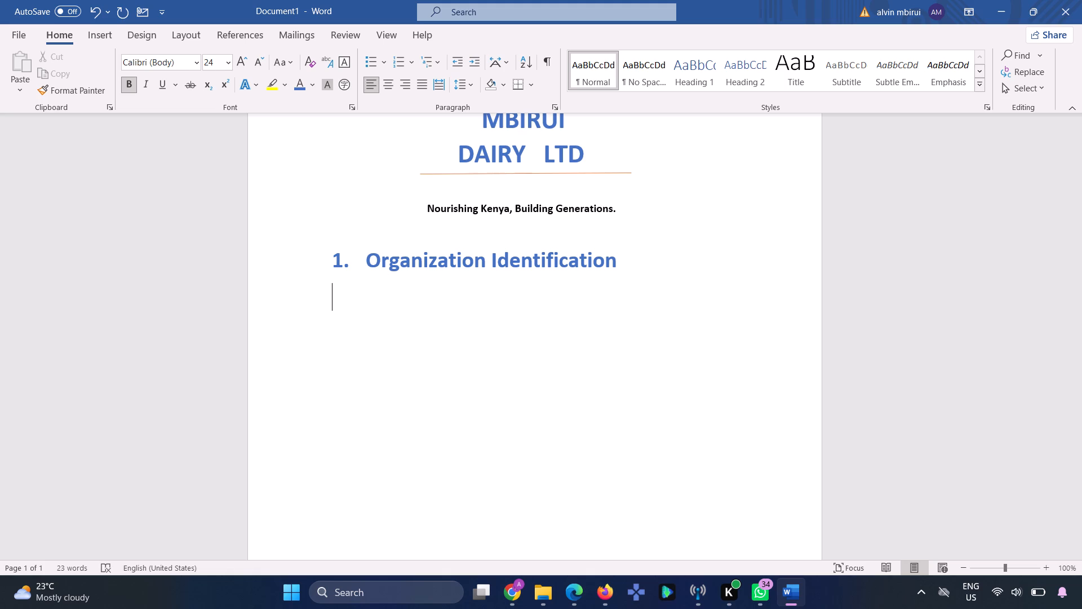
pyautogui.write('th')
pyautogui.press('BackSpace')
pyautogui.press('BackSpace')
# Format the body line below the heading as non-bold, size 11 and black.
pyautogui.click(129, 85)
pyautogui.click(221, 67)
pyautogui.click(225, 65)
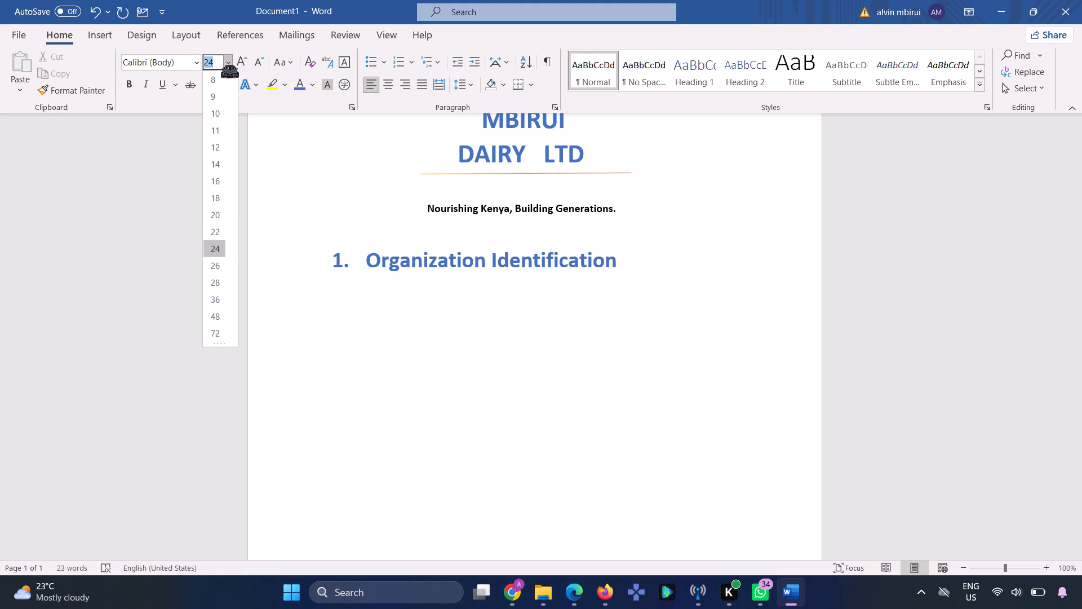
pyautogui.click(218, 127)
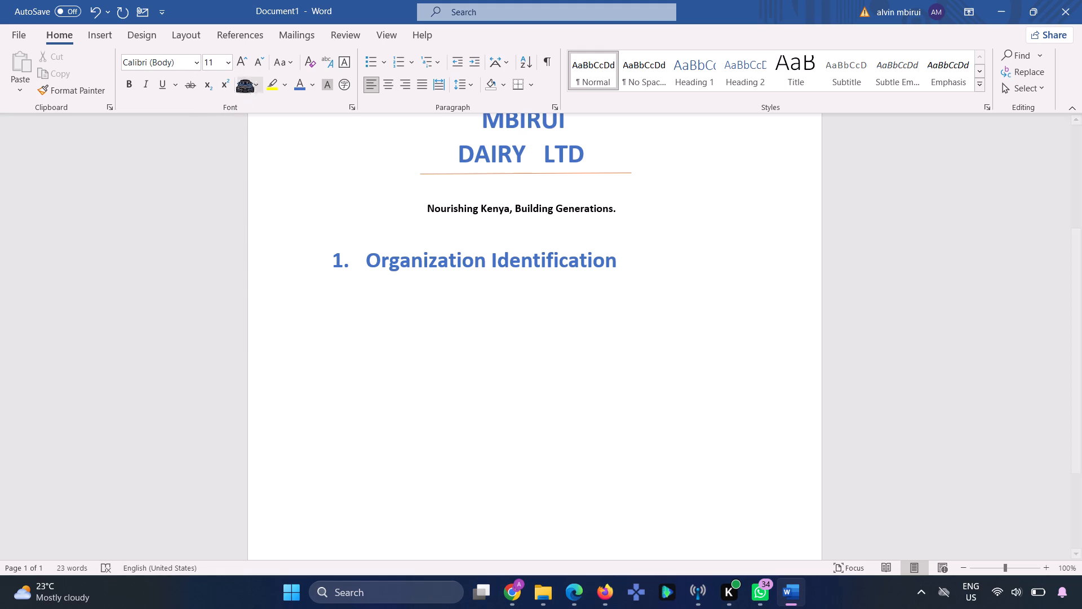
pyautogui.click(311, 85)
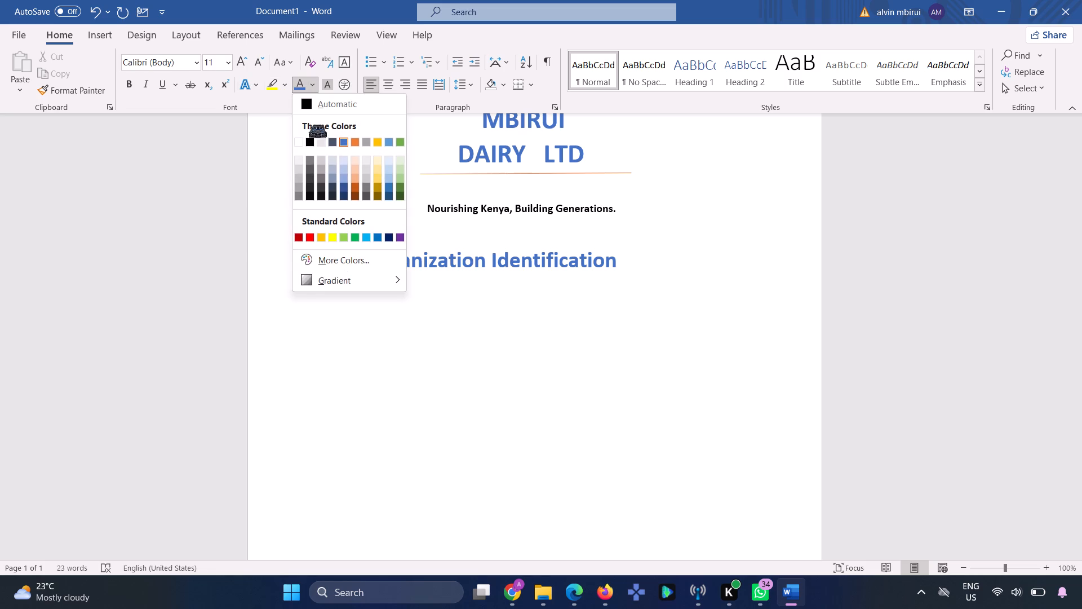
pyautogui.click(312, 134)
pyautogui.click(310, 143)
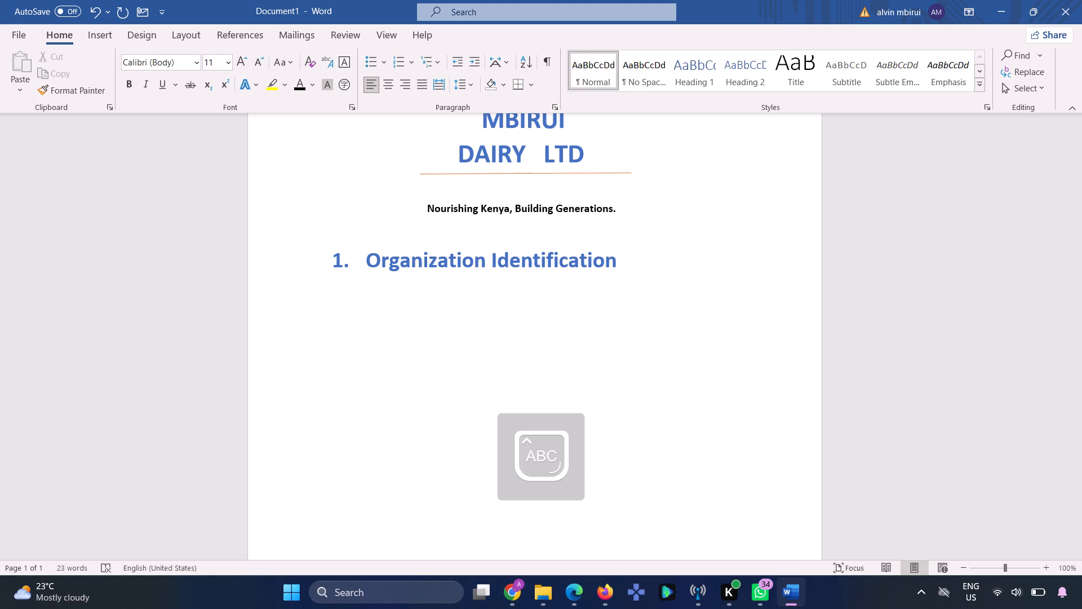
# Begin the Organization Identification paragraph with "Mbirui Dairy Ltd is".
pyautogui.press('m')
pyautogui.press('b')
pyautogui.write('irui')
pyautogui.press('space')
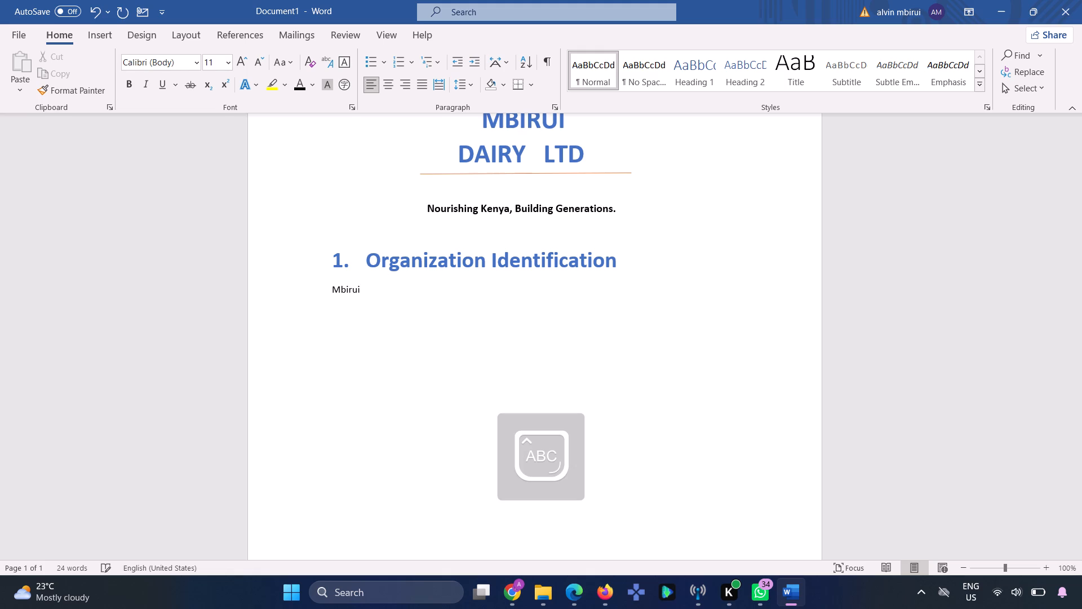
pyautogui.write('airy')
pyautogui.press('space')
pyautogui.write('td i')
pyautogui.press('space')
pyautogui.press('BackSpace')
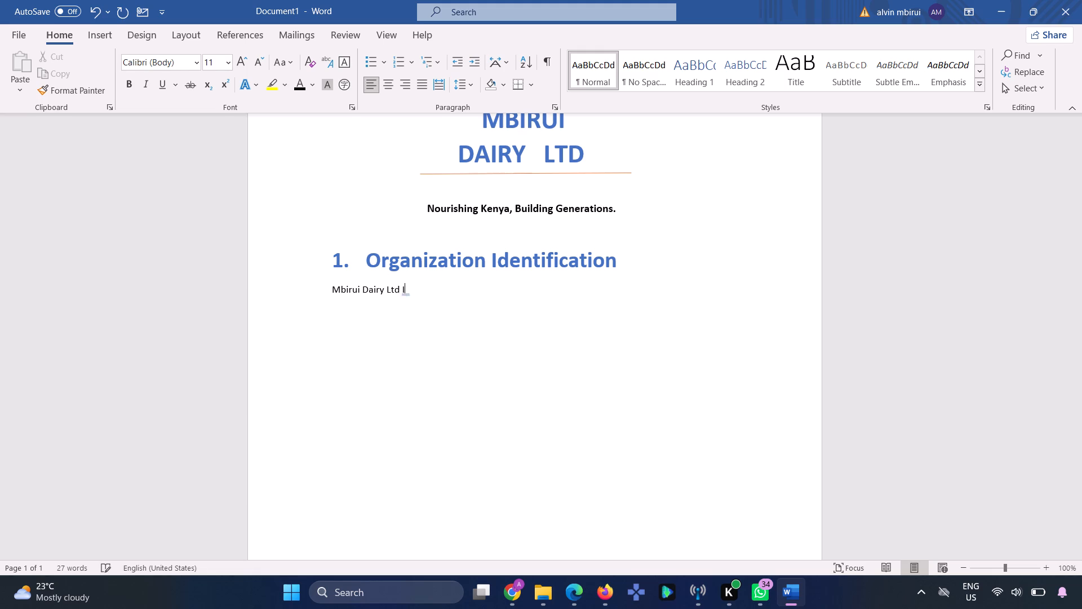
pyautogui.press('BackSpace')
pyautogui.write('id')
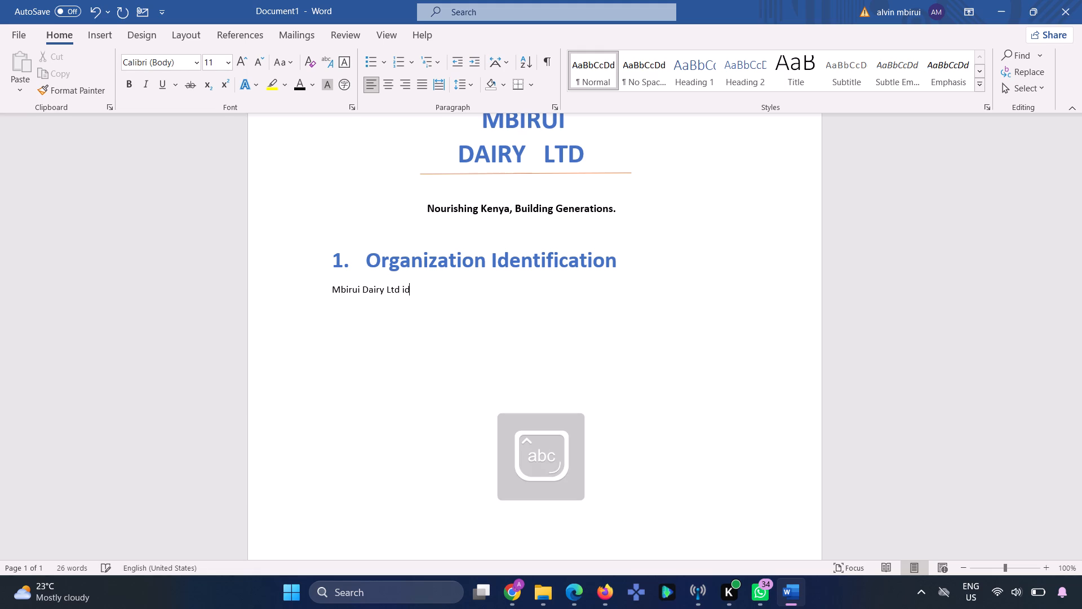
pyautogui.press('BackSpace')
pyautogui.write('s')
pyautogui.press('space')
# Continue the Organization Identification sentence after "Mbirui Dairy Ltd is" with "a privately owned company".
pyautogui.write('a private')
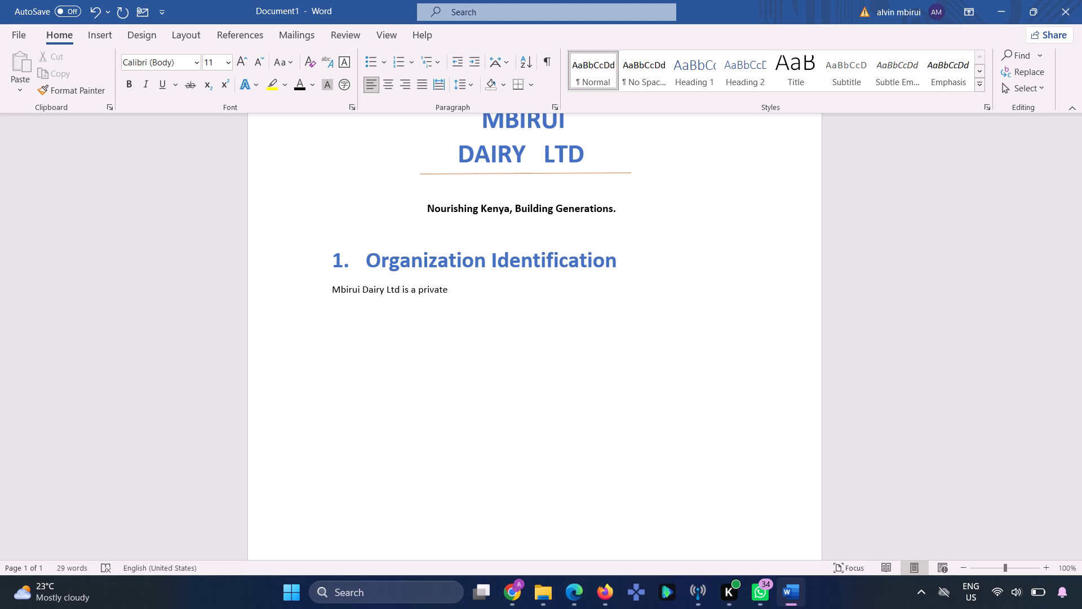
pyautogui.write('ly owne')
pyautogui.write('d comap')
pyautogui.press('BackSpace')
pyautogui.press('BackSpace')
pyautogui.write('pan')
pyautogui.press('y')
pyautogui.press('space')
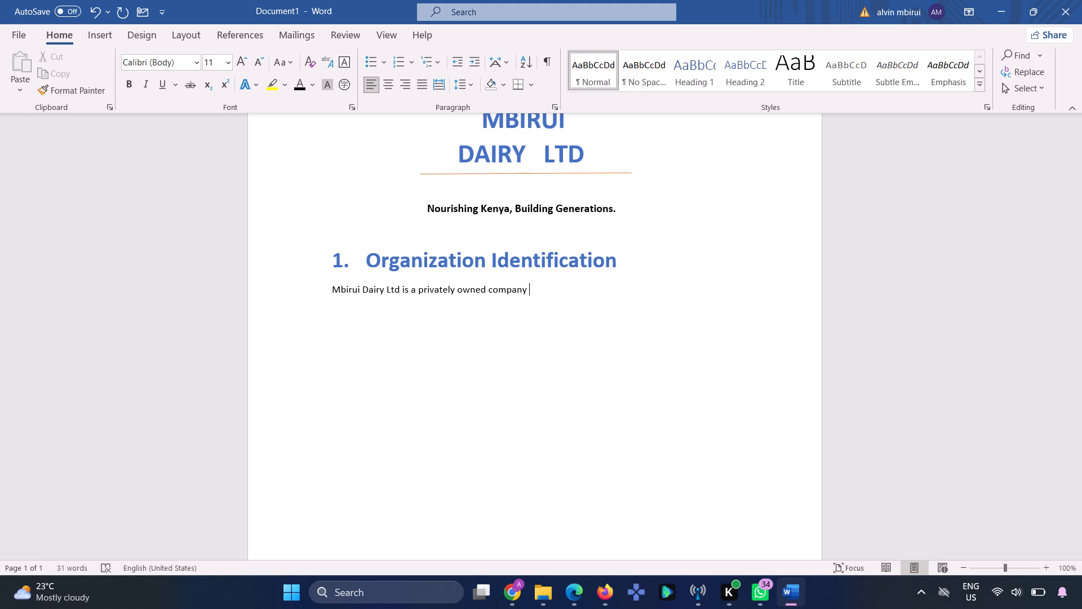
# Replace the word "company" at the end of the sentence with "dairy processing company".
pyautogui.press('BackSpace')
pyautogui.press('BackSpace')
pyautogui.press('BackSpace')
pyautogui.press('BackSpace')
pyautogui.press('BackSpace')
pyautogui.press('BackSpace')
pyautogui.press('BackSpace')
pyautogui.press('BackSpace')
pyautogui.write('dairy')
pyautogui.press('space')
pyautogui.press('p')
pyautogui.write('roc')
pyautogui.write('essing')
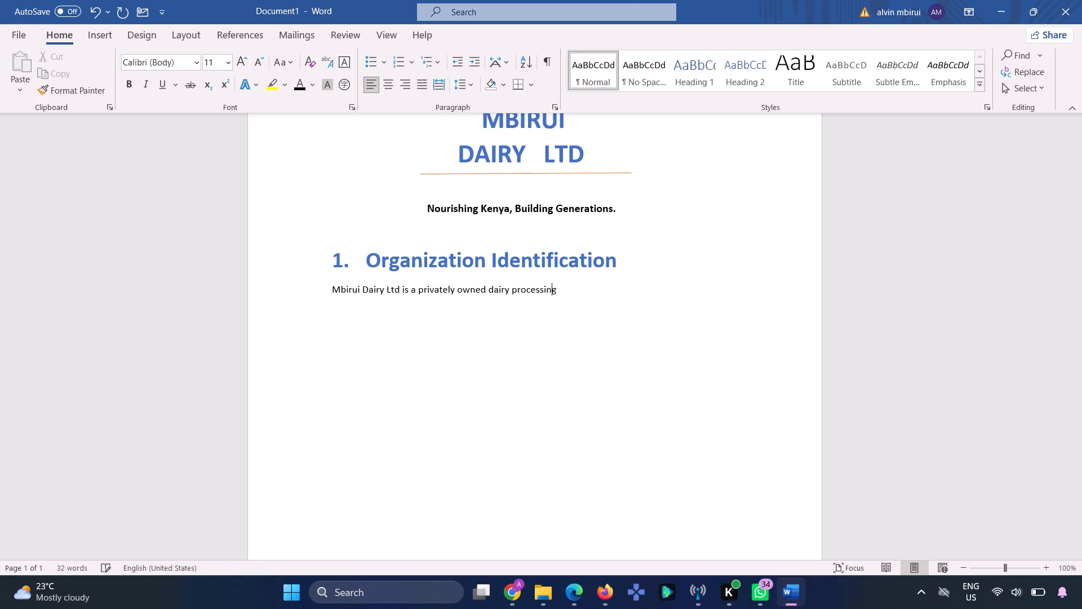
pyautogui.press('space')
pyautogui.write('company')
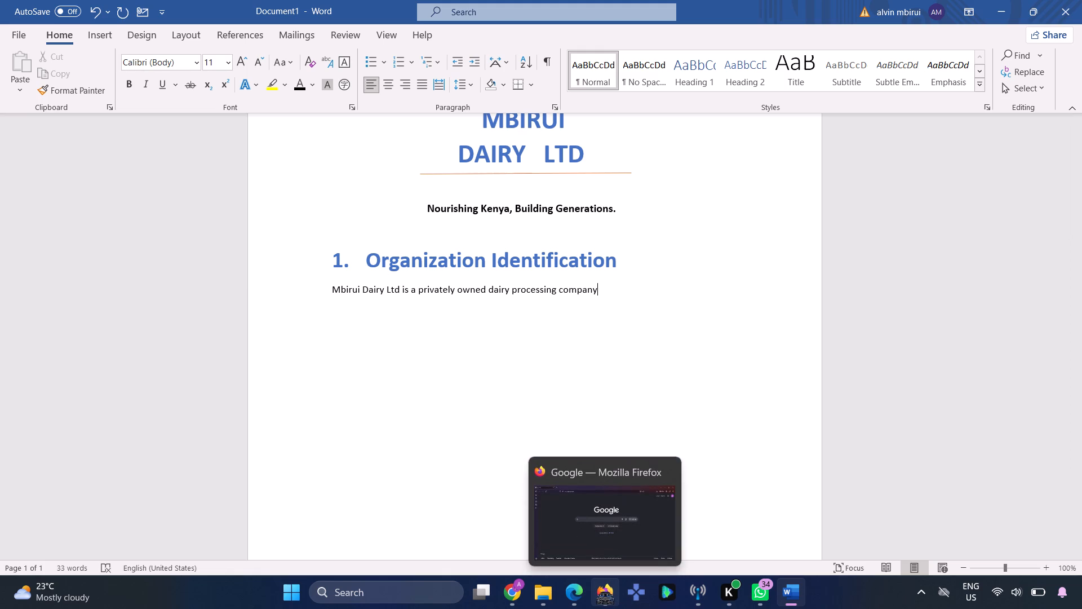
# Check the identification section of the Mbirui Dairy profile in Edge and of the Fortune Sacco profile in Chrome.
pyautogui.click(567, 561)
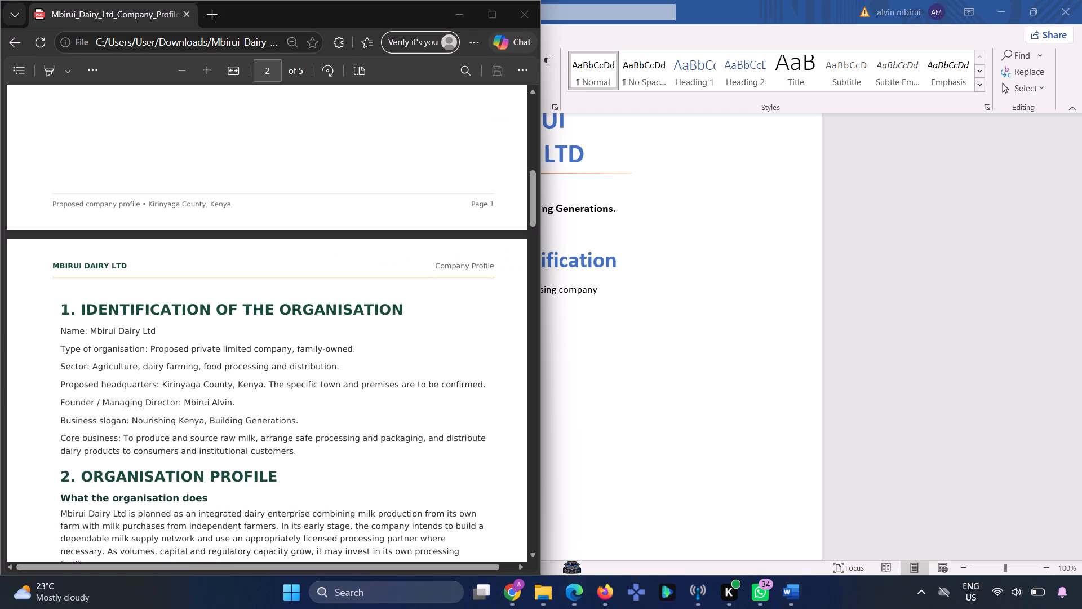
pyautogui.click(575, 595)
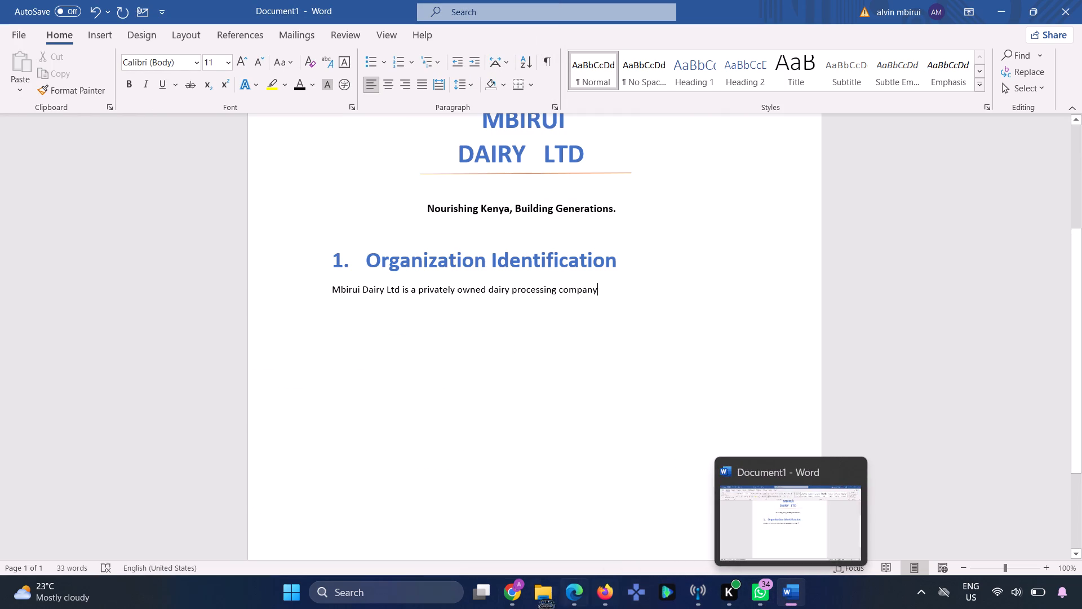
pyautogui.click(514, 589)
pyautogui.click(581, 548)
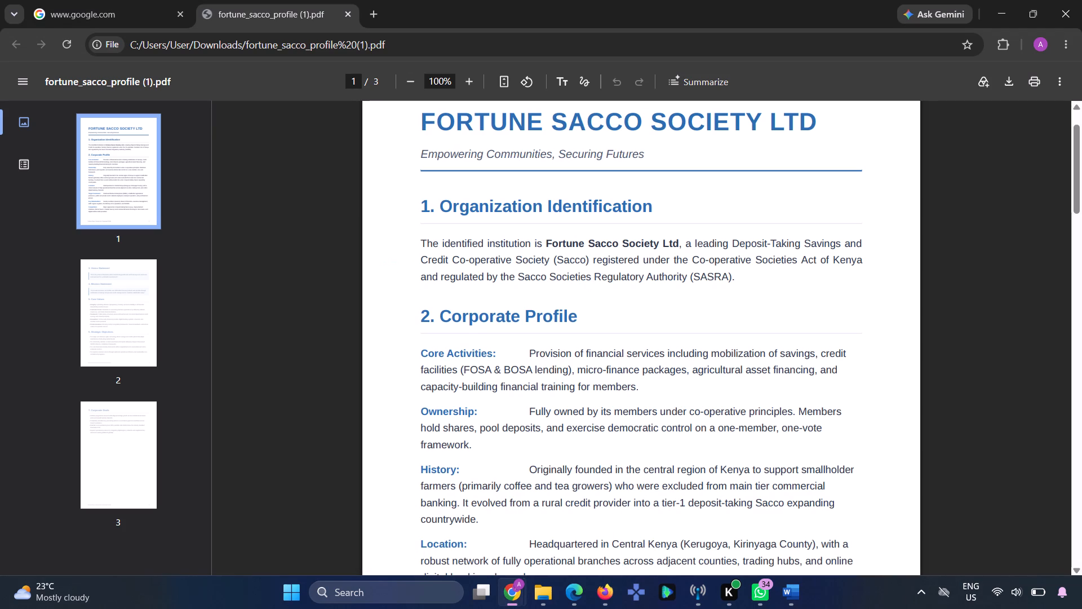
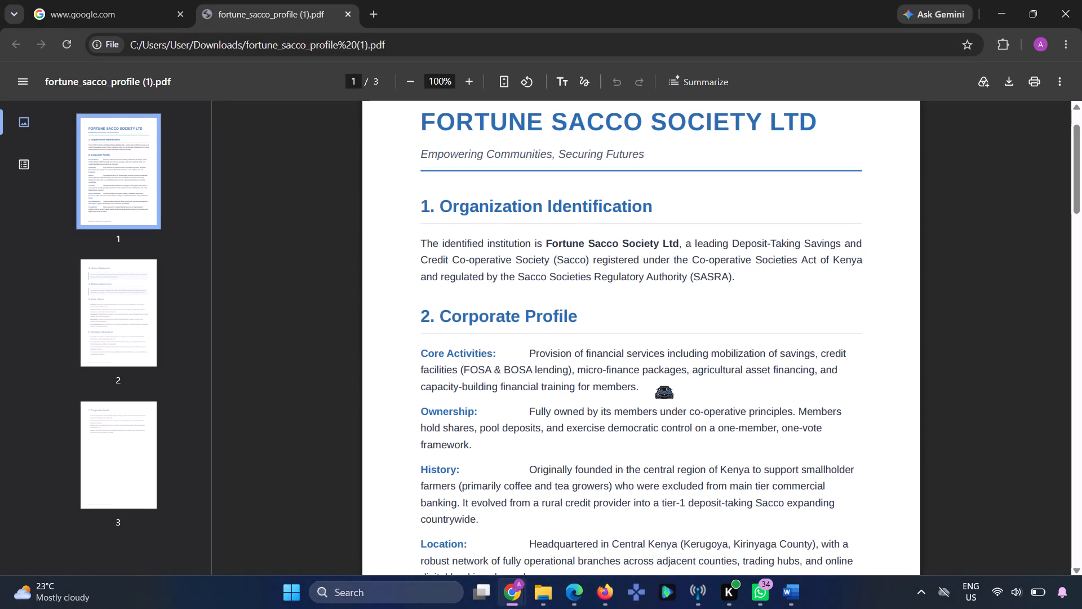
# Switch to Word and complete the first Organization Identification sentence with "based in Kirinyaga County,Kenya.".
pyautogui.click(788, 593)
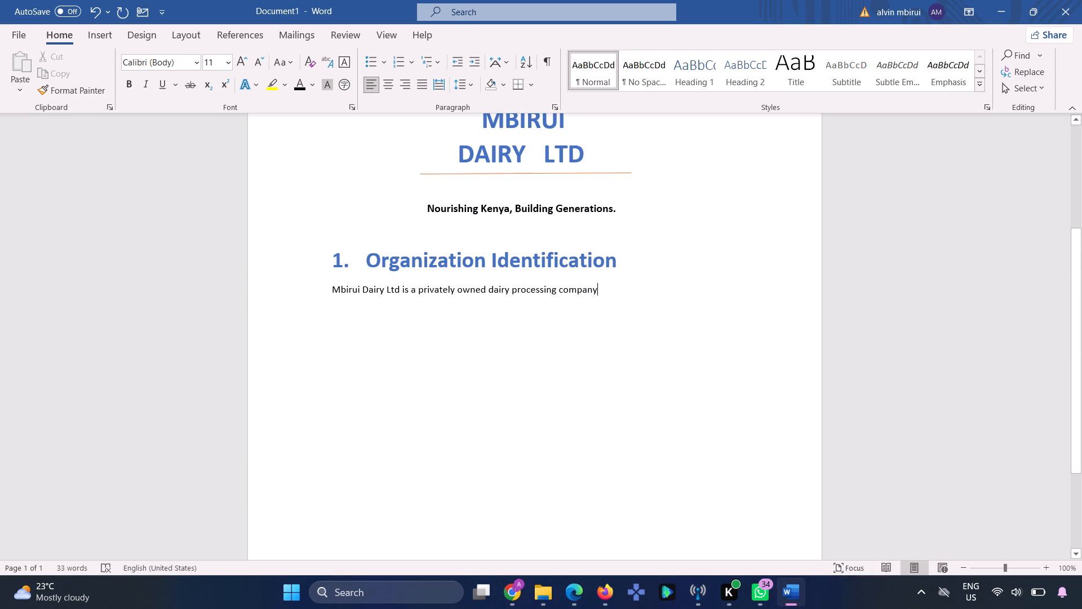
pyautogui.press('space')
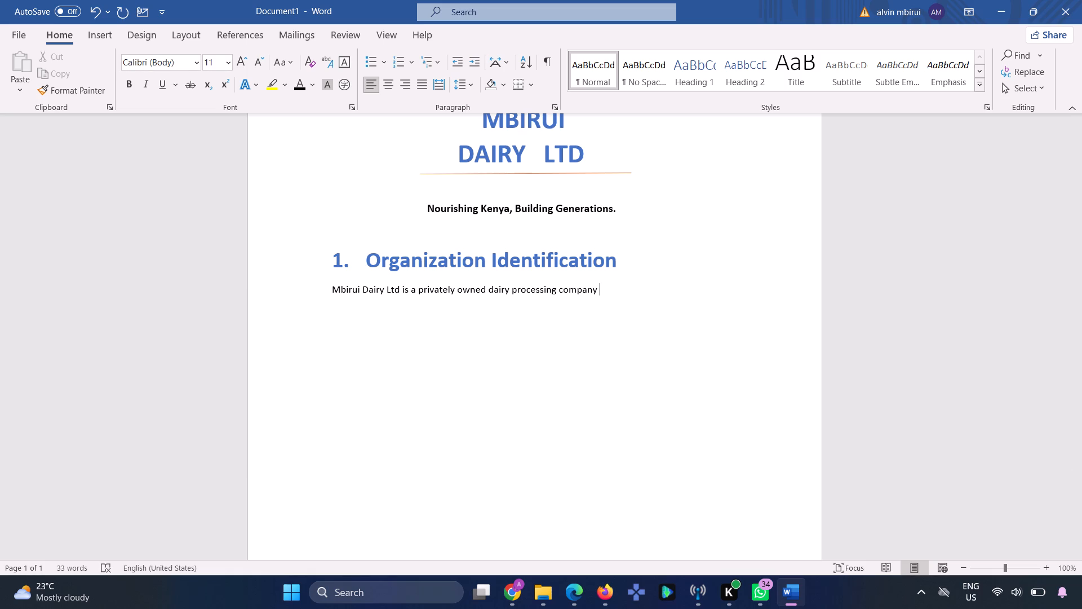
pyautogui.write('based')
pyautogui.press('space')
pyautogui.write('in')
pyautogui.press('space')
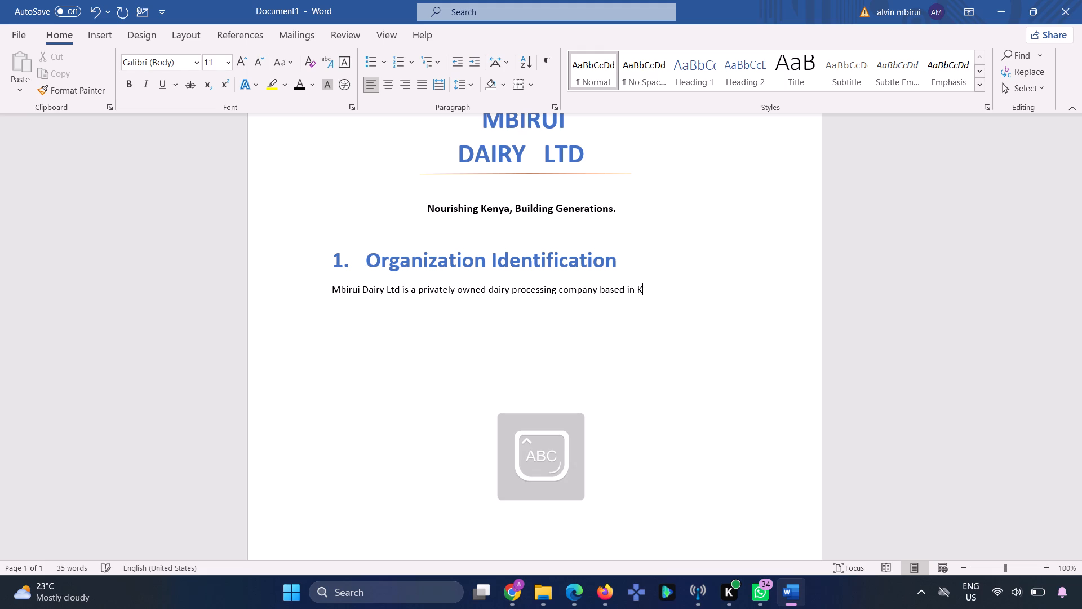
pyautogui.write('irinyaga')
pyautogui.press('space')
pyautogui.write('ounty')
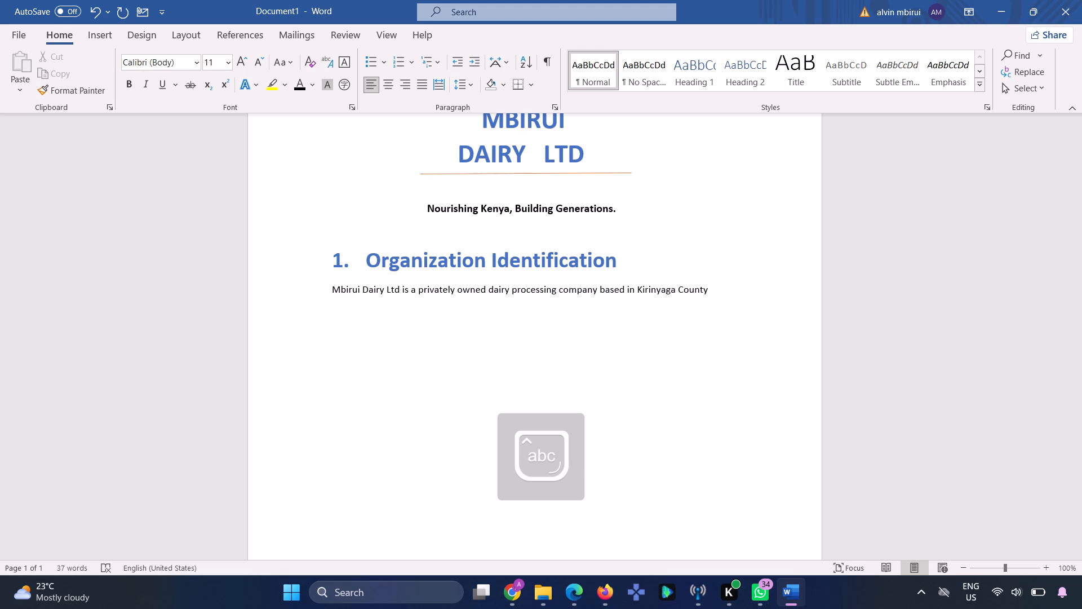
pyautogui.press(',')
pyautogui.write('enya')
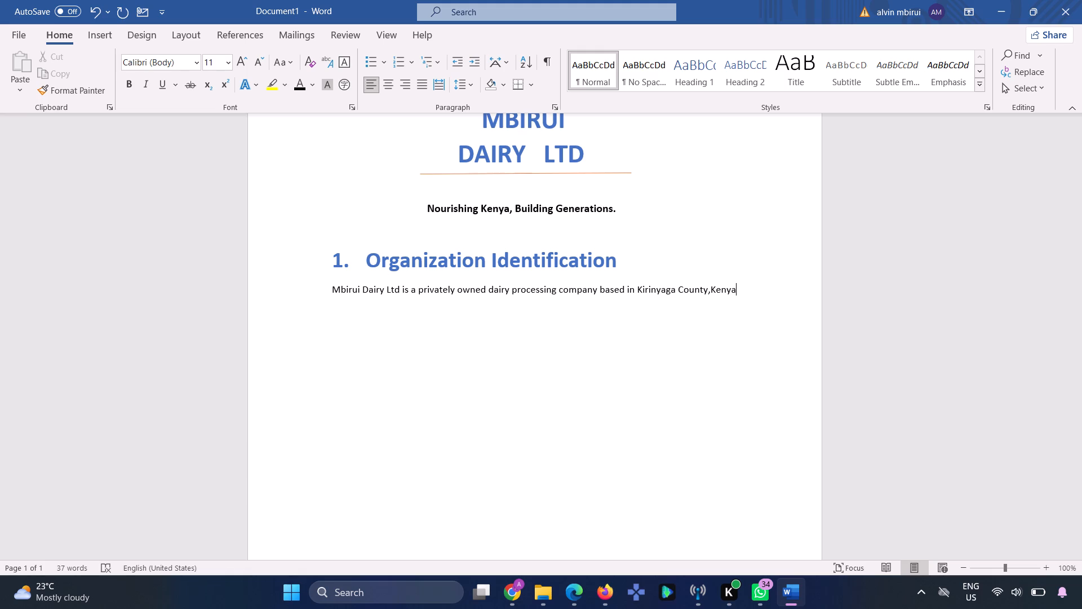
pyautogui.press('.')
# Start the second sentence with "The" and insert the missing spaces before "The" and before "Kenya".
pyautogui.write('he')
pyautogui.press('space')
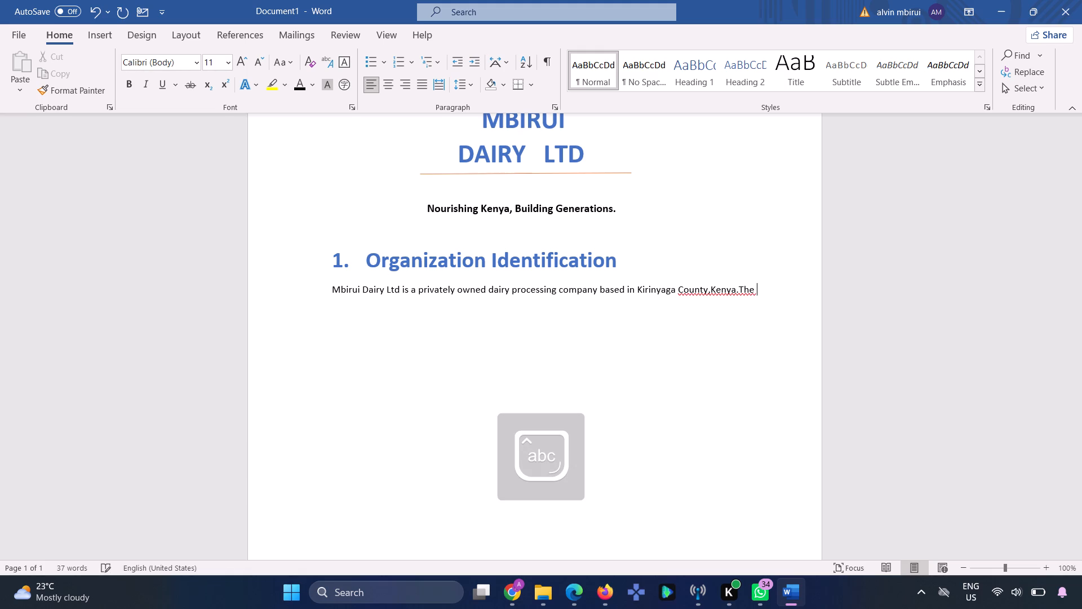
pyautogui.click(739, 292)
pyautogui.press('space')
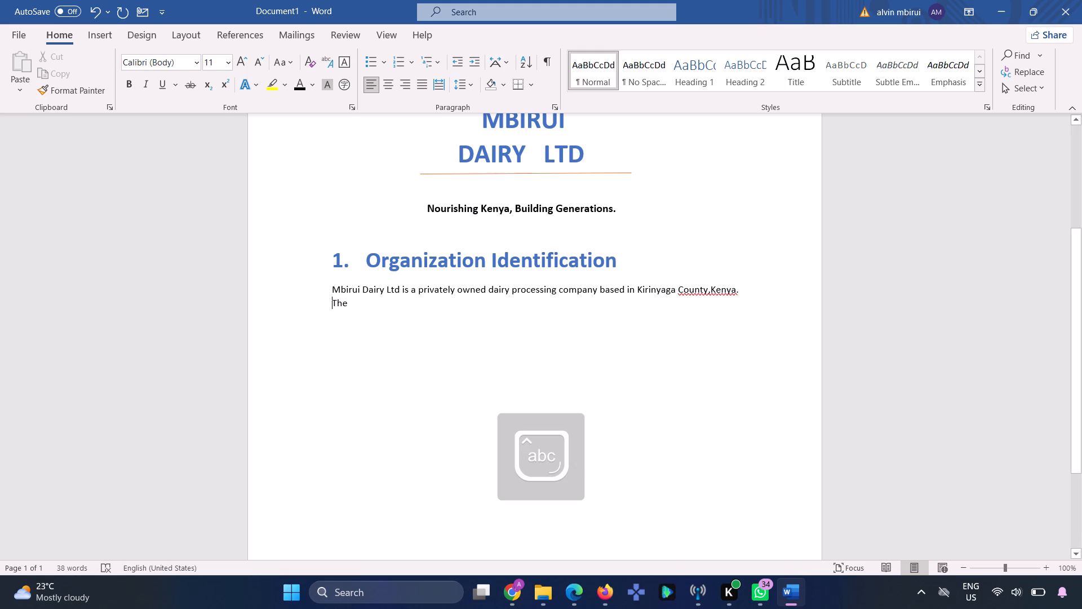
pyautogui.click(711, 289)
pyautogui.press('space')
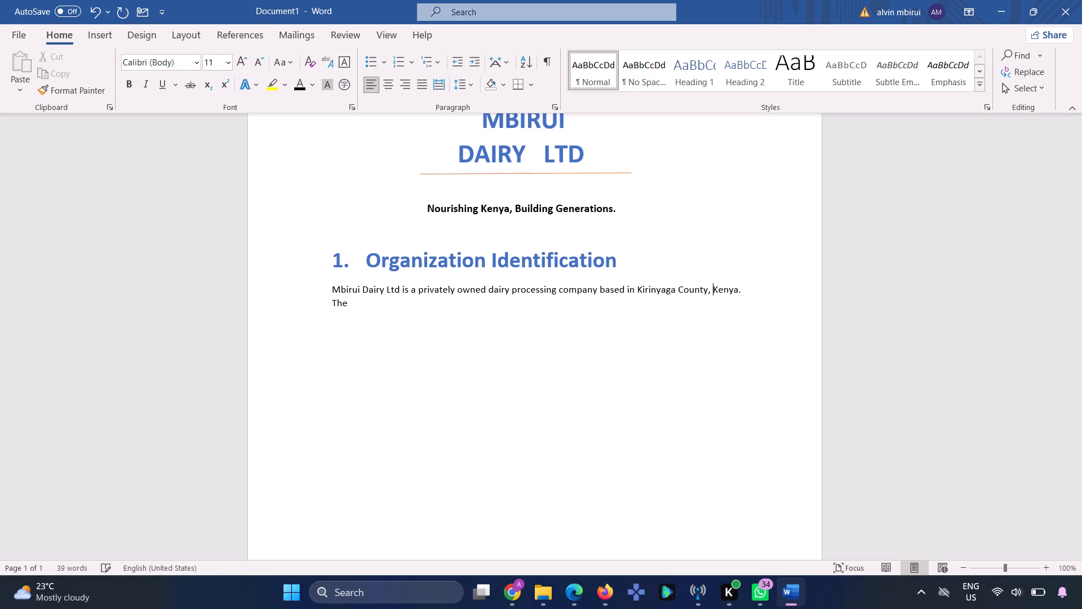
# Continue the second sentence after "The" with "company is registered as".
pyautogui.click(354, 309)
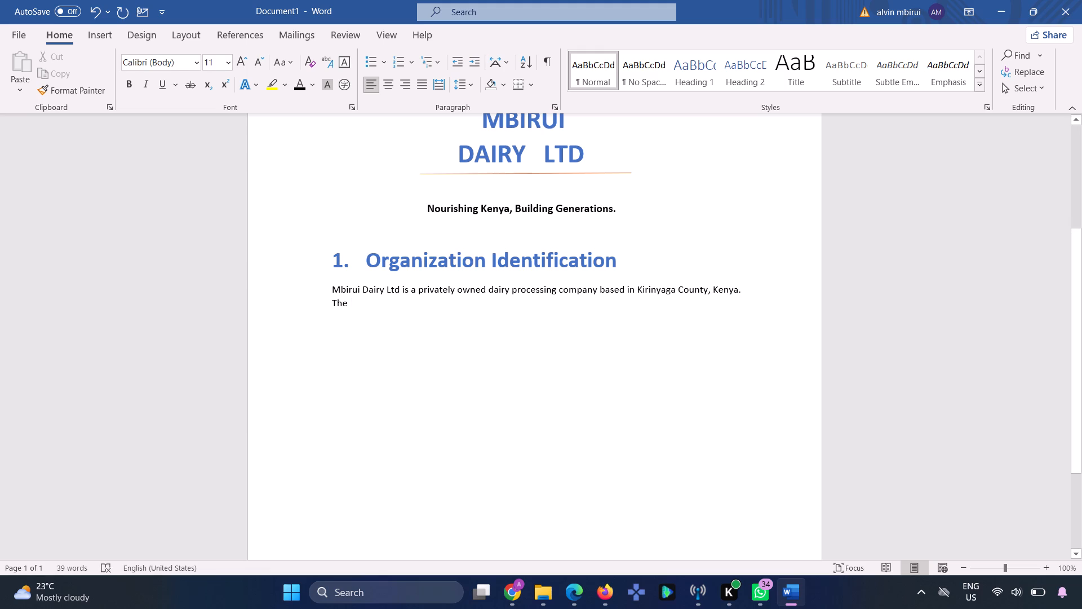
pyautogui.write('coma')
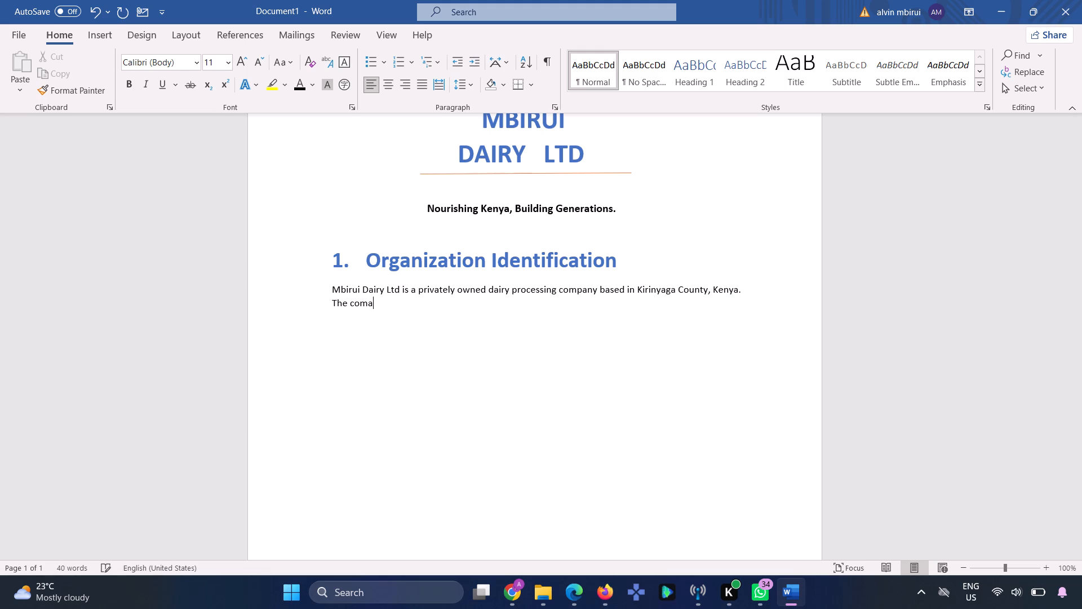
pyautogui.press('BackSpace')
pyautogui.write('pany')
pyautogui.press('space')
pyautogui.write('is re')
pyautogui.press('BackSpace')
pyautogui.write('egi')
pyautogui.write('ste')
pyautogui.write('red')
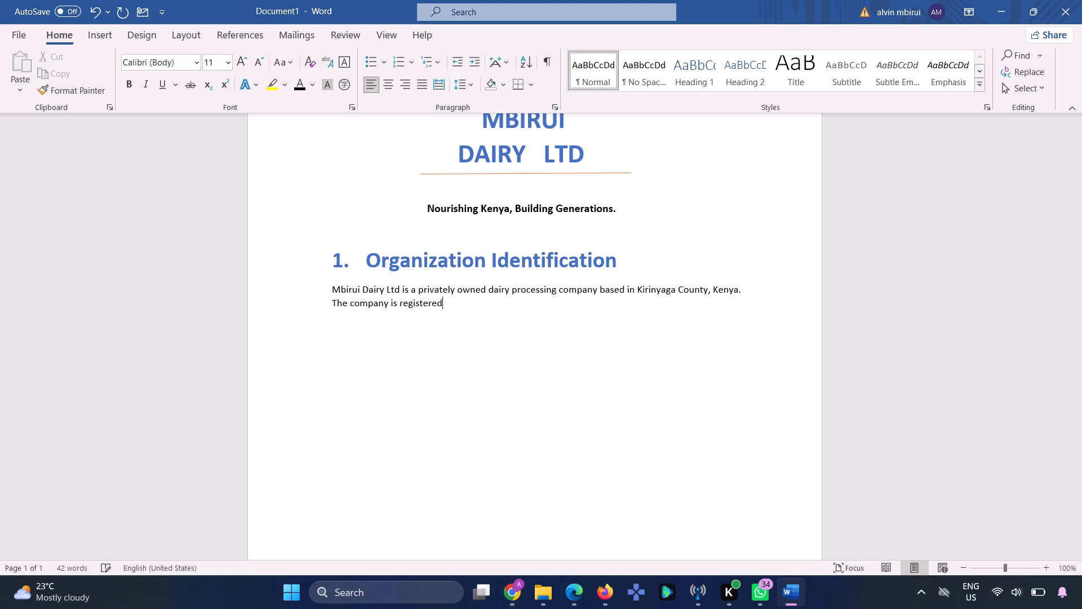
pyautogui.press('space')
pyautogui.write('as')
pyautogui.press('space')
# Continue the second sentence after "registered as" with "private limited liability company under".
pyautogui.write('pro')
pyautogui.press('BackSpace')
pyautogui.write('iva')
pyautogui.write('te')
pyautogui.press('space')
pyautogui.write('limited')
pyautogui.press('space')
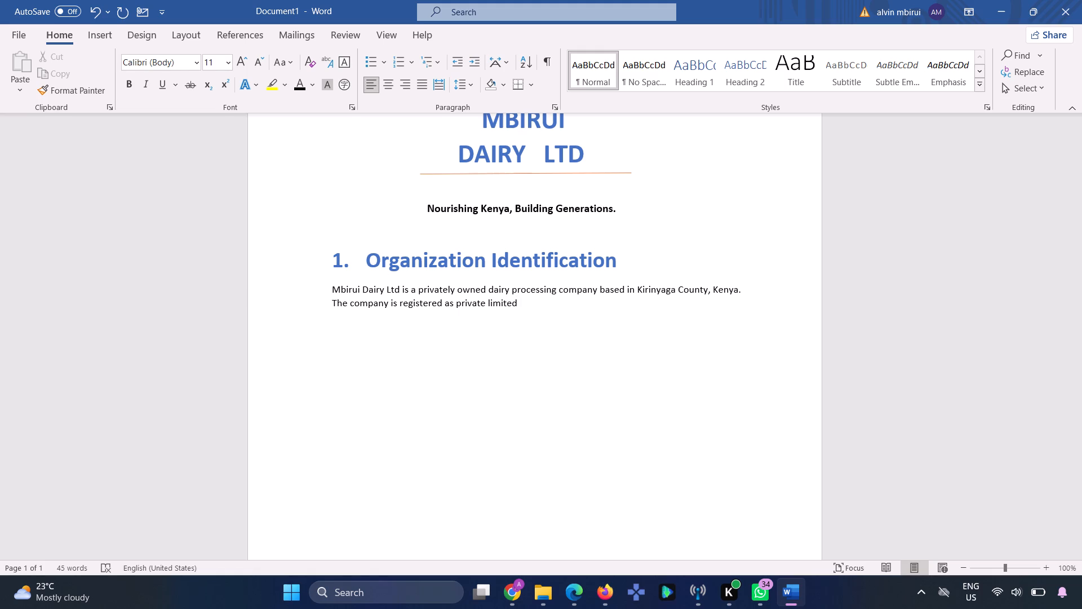
pyautogui.write('liability coma')
pyautogui.press('BackSpace')
pyautogui.write('pany')
pyautogui.press('space')
pyautogui.write('under')
pyautogui.press('space')
# Add "the companies" after "private limited liability company under" in the second sentence.
pyautogui.write('the')
pyautogui.press('space')
pyautogui.write('compa')
pyautogui.write('nies')
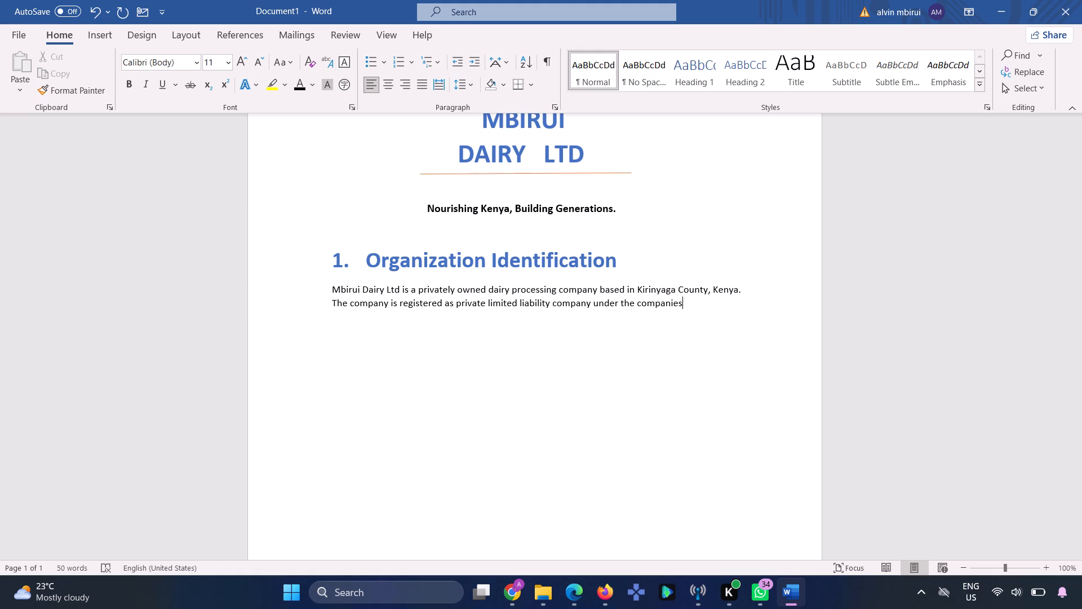
pyautogui.press('space')
pyautogui.press('a')
pyautogui.press('BackSpace')
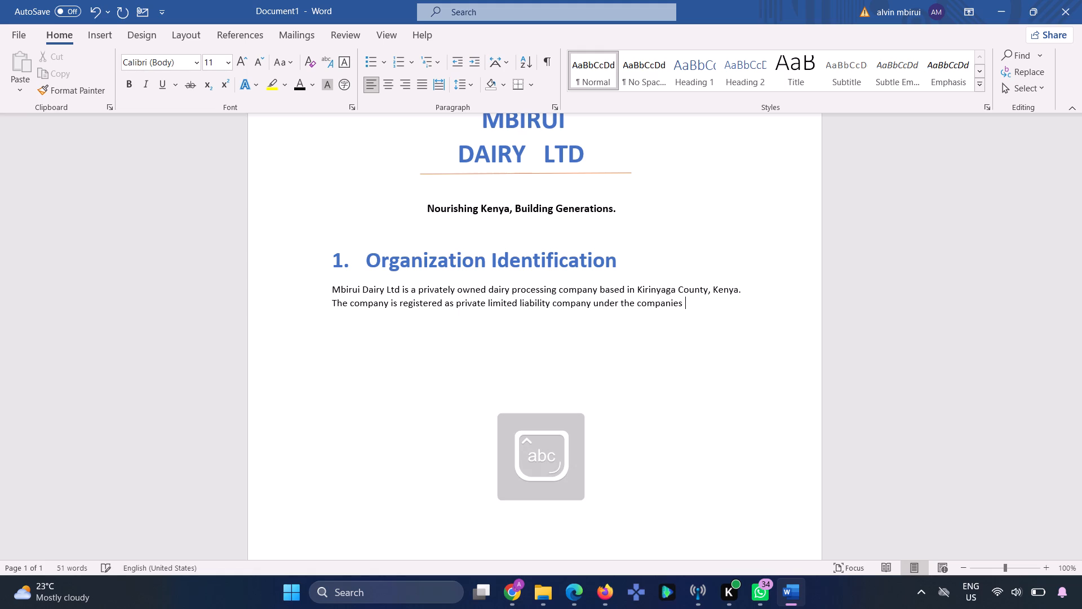
# Capitalize the first letter of "companies" in the second sentence so it reads "Companies".
pyautogui.click(640, 304)
pyautogui.press('BackSpace')
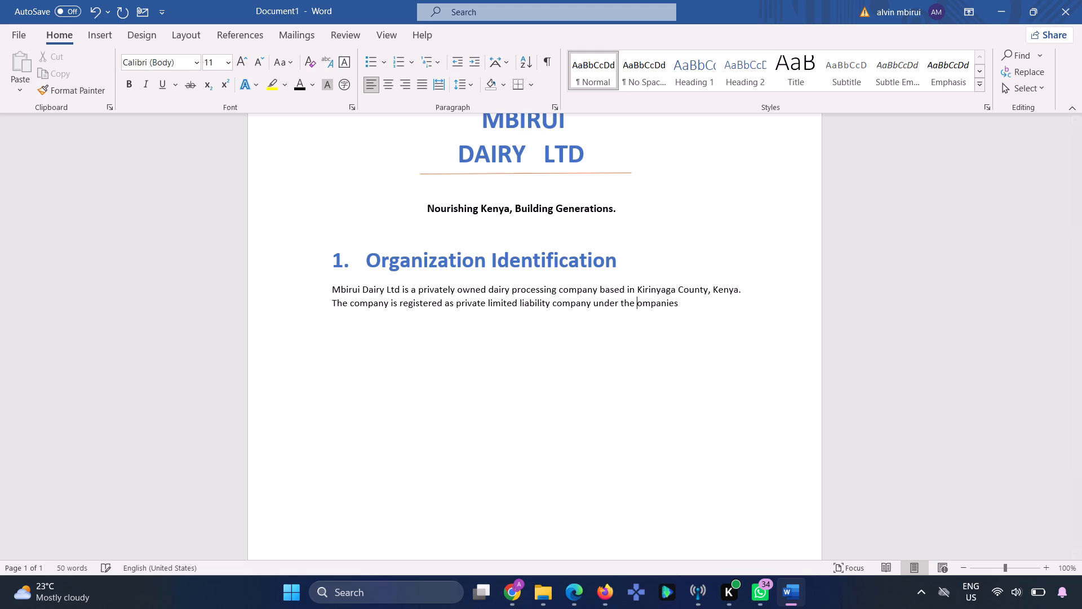
pyautogui.press('c')
pyautogui.write('C')
pyautogui.press('space')
pyautogui.press('BackSpace')
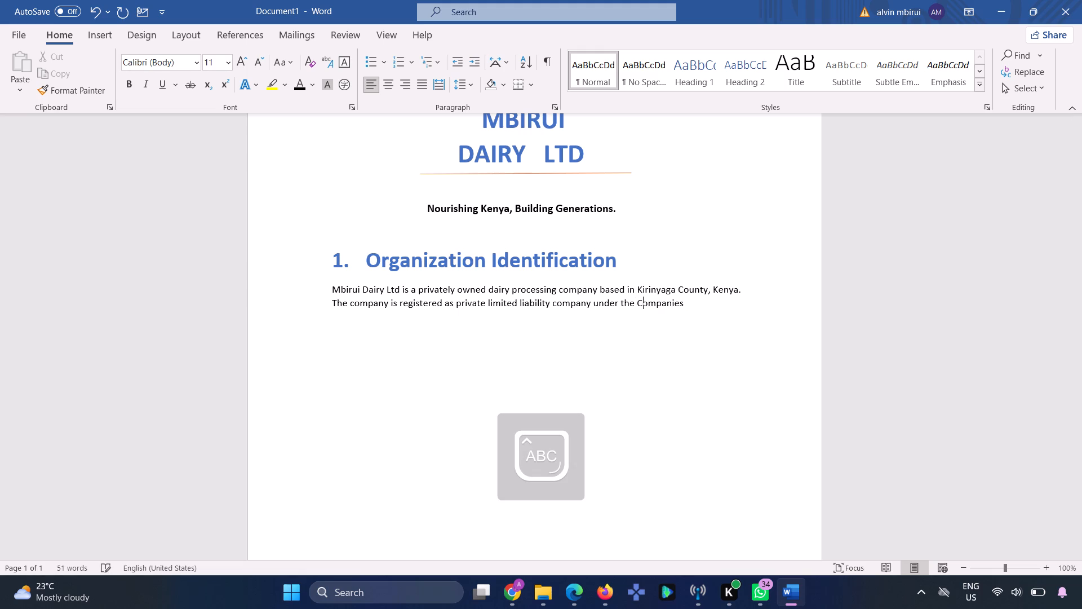
pyautogui.press('BackSpace')
pyautogui.press('space')
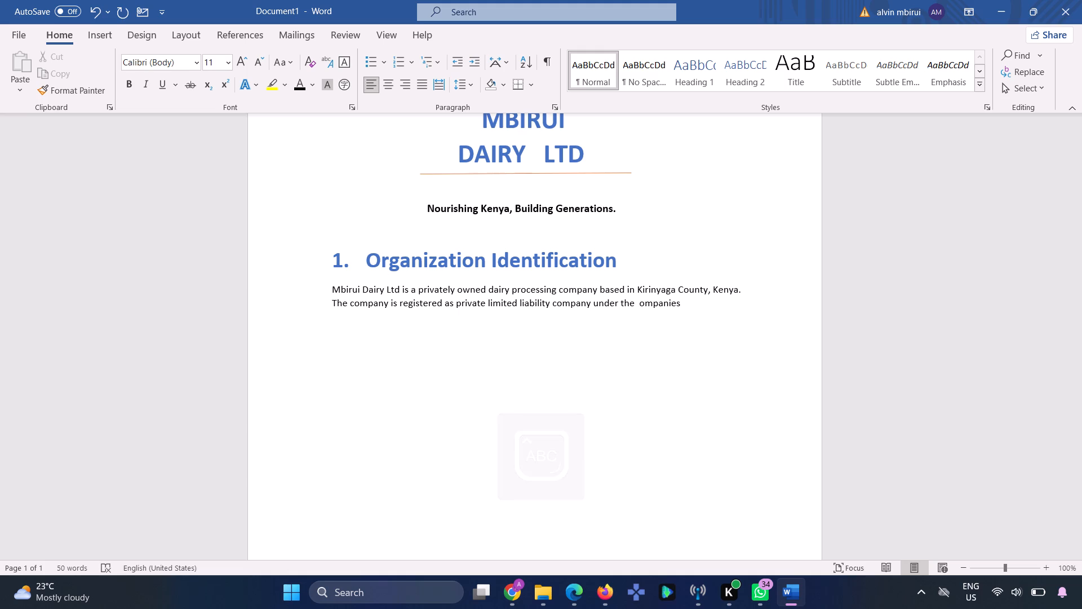
pyautogui.press('c')
# Finish the second sentence after "Companies" with "Act ,2015 of Kenya.".
pyautogui.click(694, 305)
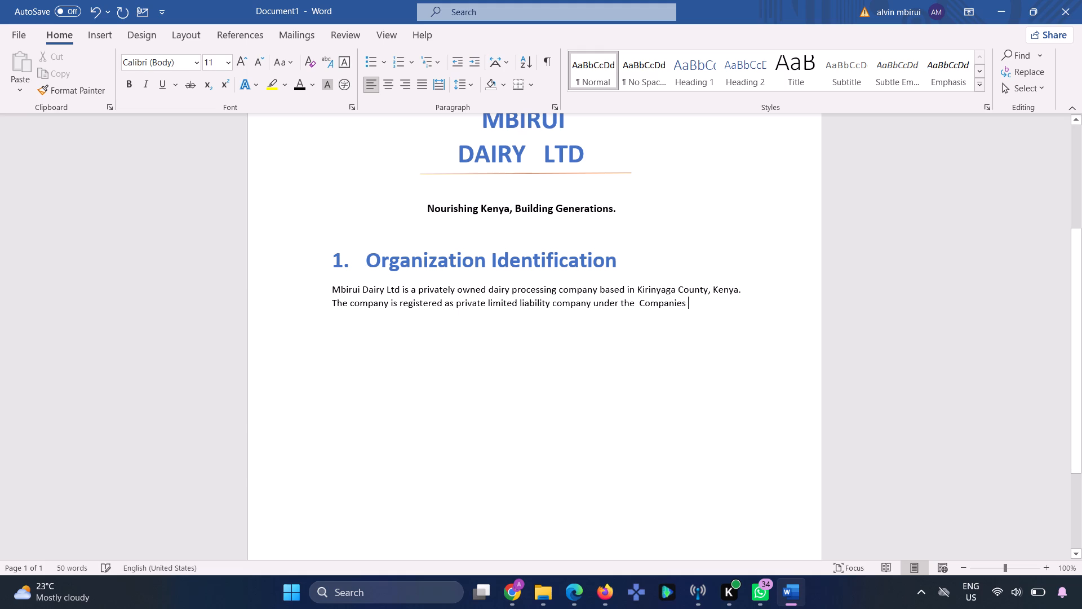
pyautogui.press('a')
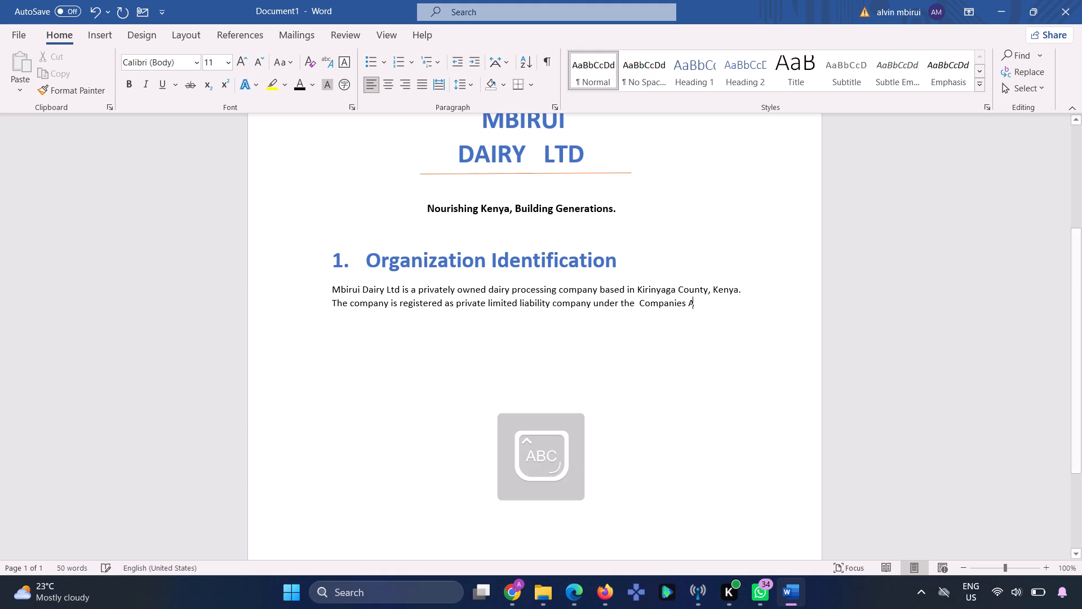
pyautogui.press('c')
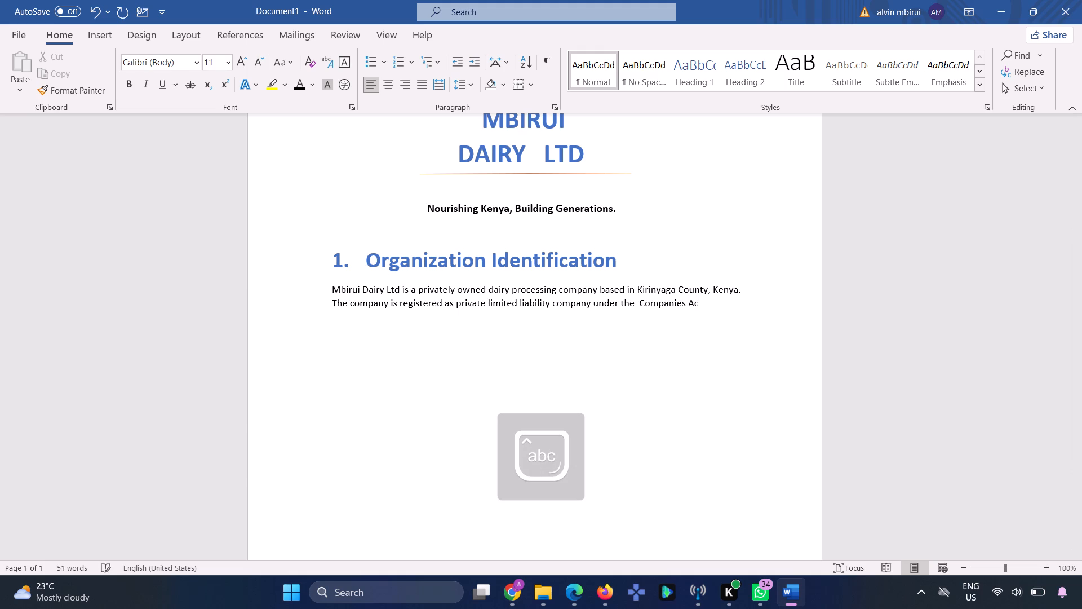
pyautogui.write('t')
pyautogui.press('space')
pyautogui.press(',')
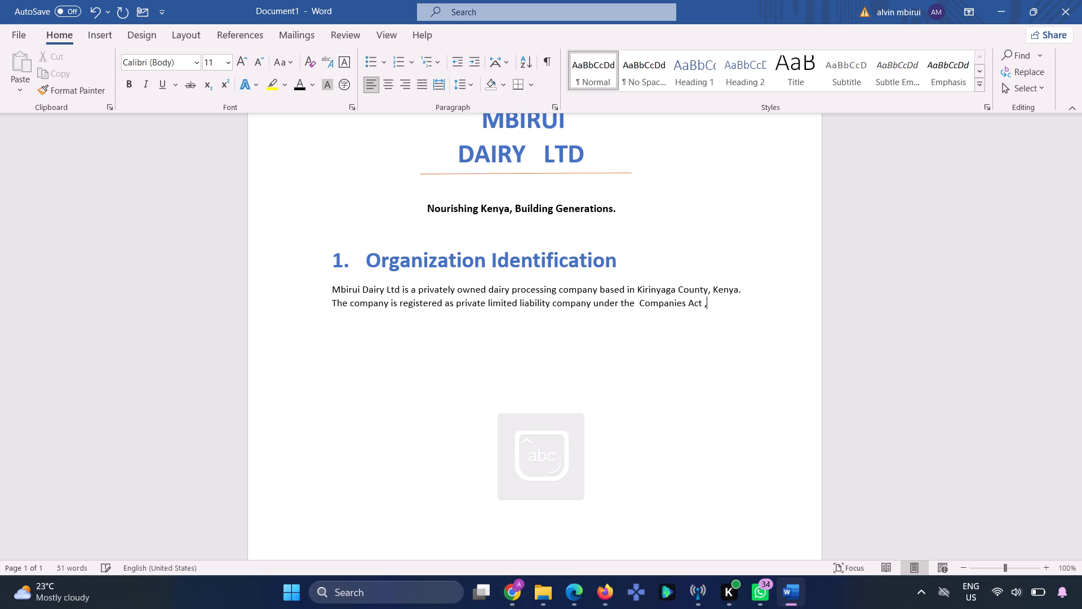
pyautogui.write('2015')
pyautogui.press('space')
pyautogui.write('of')
pyautogui.press('space')
pyautogui.write('enya')
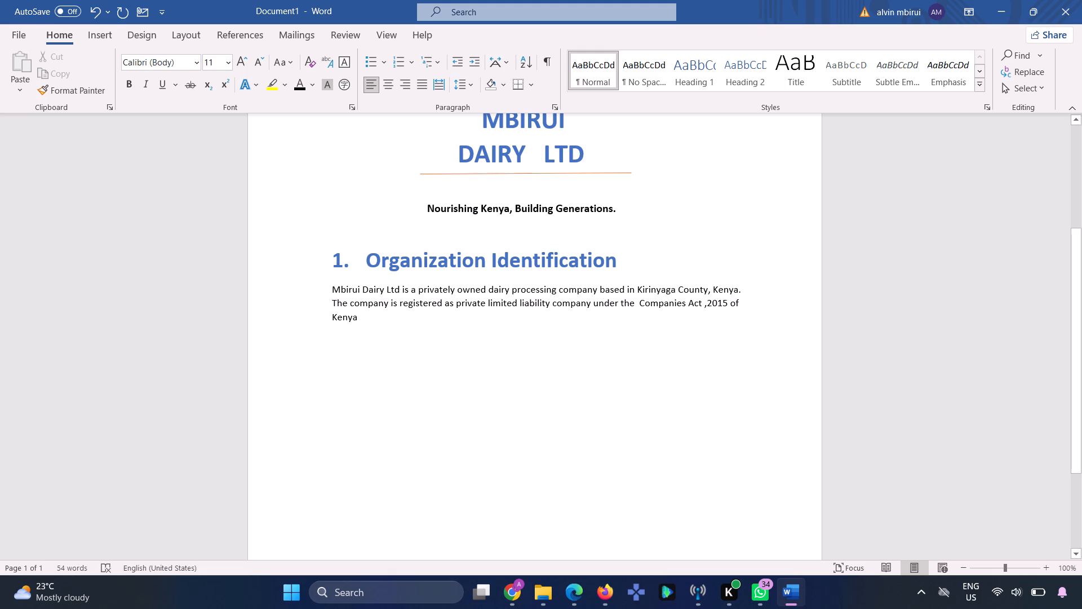
pyautogui.press('.')
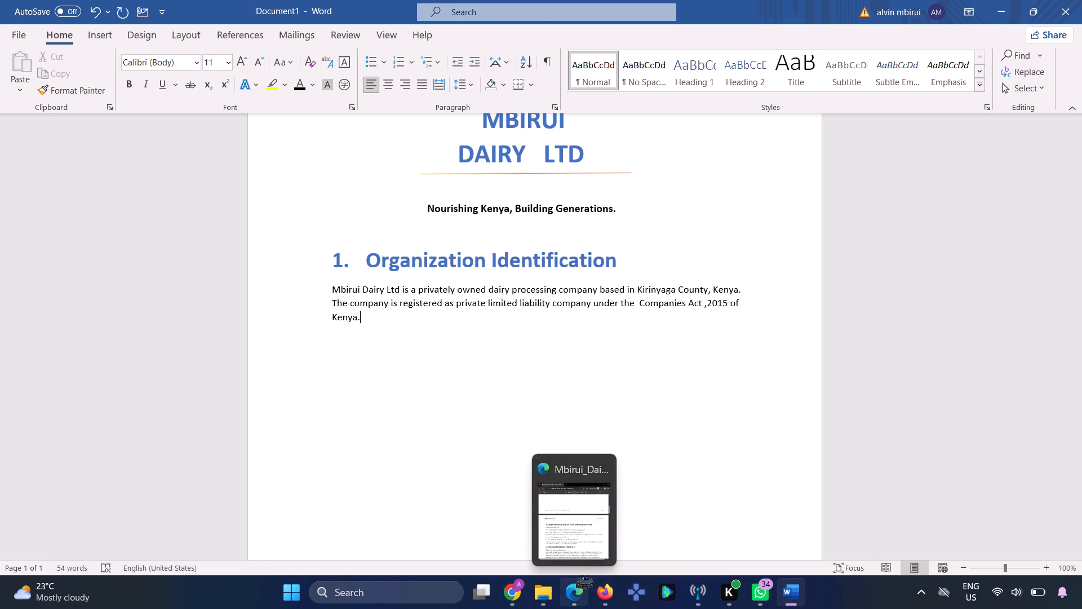
# Consult the Mbirui Dairy company profile in Edge and the Fortune Sacco profile in Chrome, then return to the Word document.
pyautogui.click(577, 533)
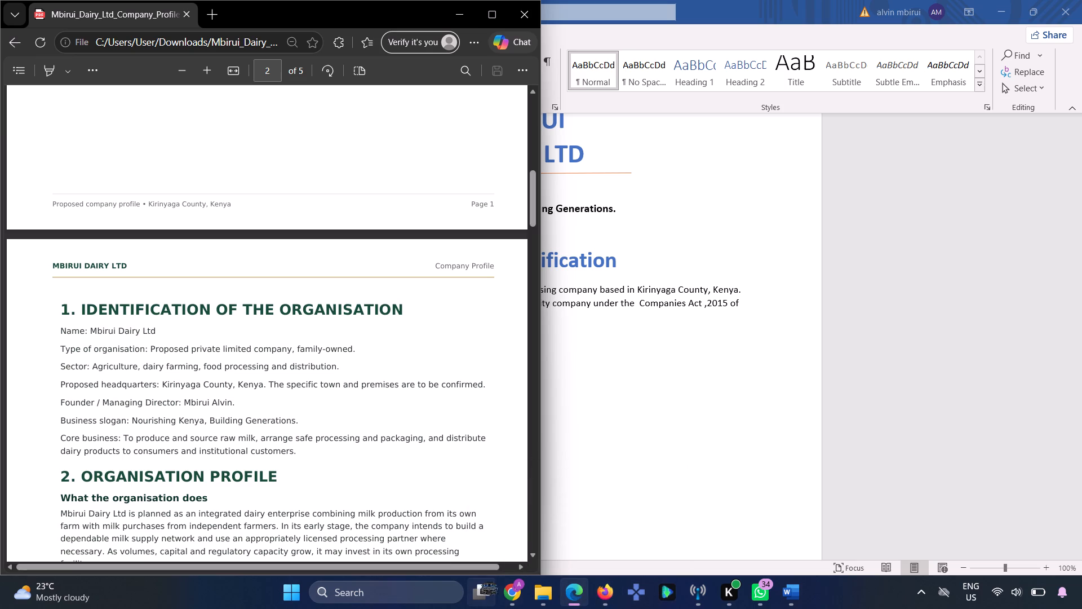
pyautogui.click(576, 558)
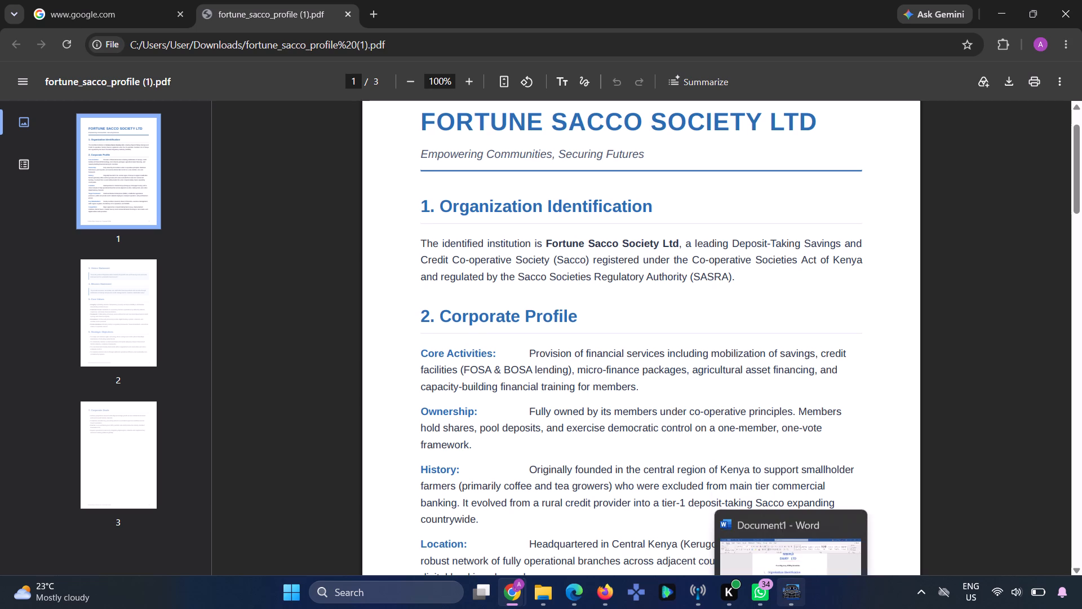
pyautogui.click(787, 535)
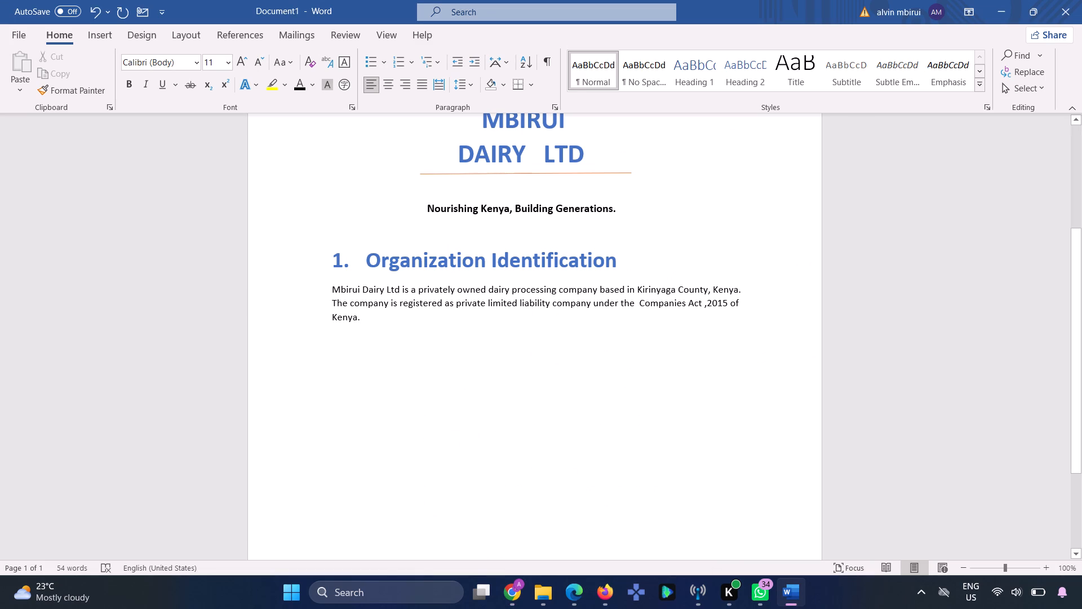
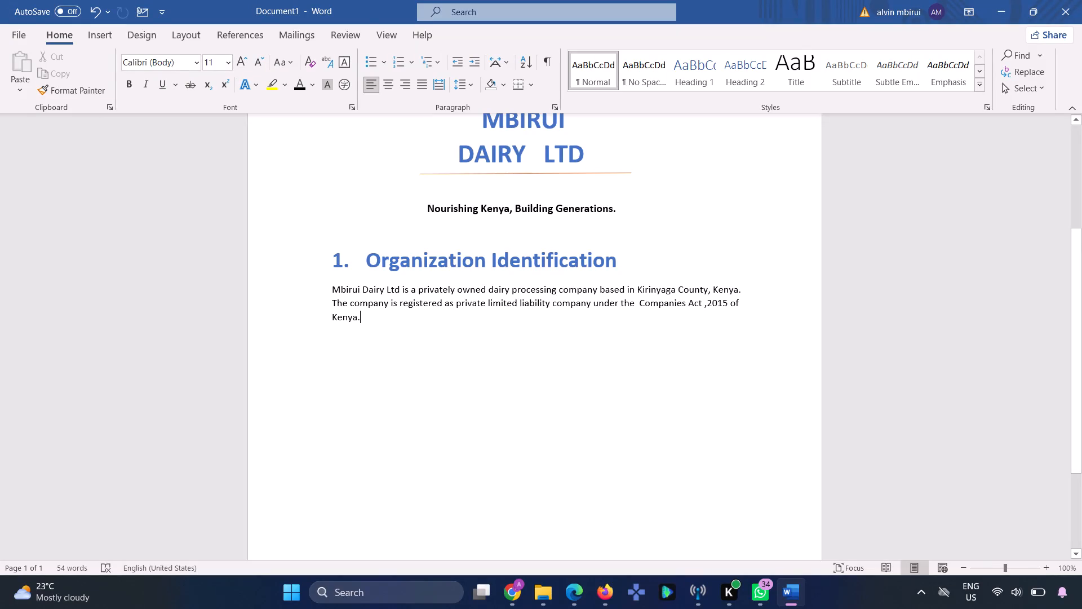
# Replace "as" after "The company is registered" with "under the companies" in the second sentence.
pyautogui.click(453, 302)
pyautogui.press('BackSpace')
pyautogui.press('BackSpace')
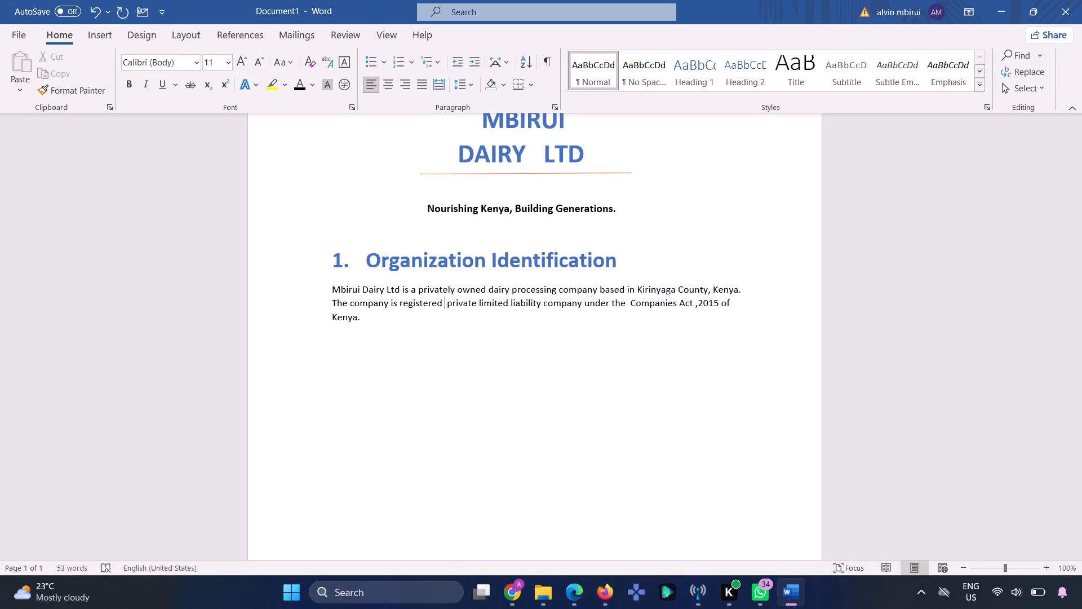
pyautogui.write('un')
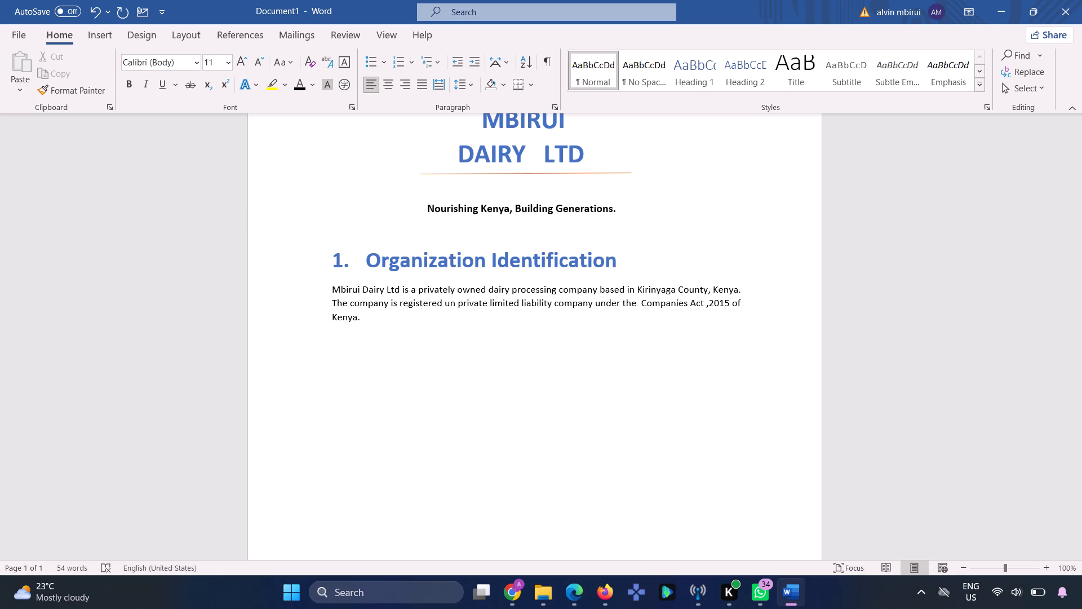
pyautogui.write('der')
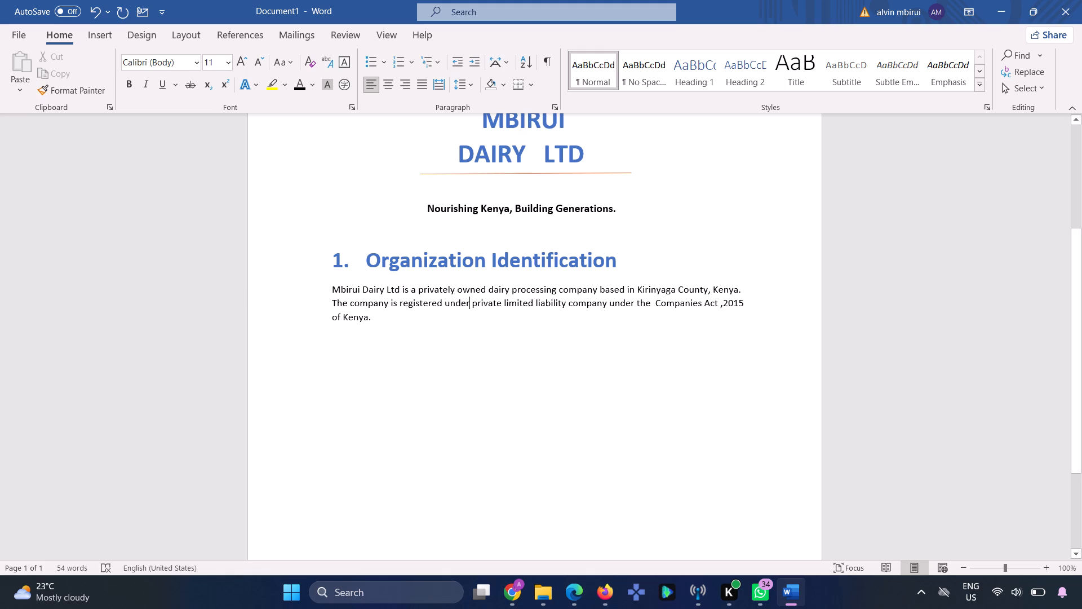
pyautogui.write('the')
pyautogui.press('space')
pyautogui.press('BackSpace')
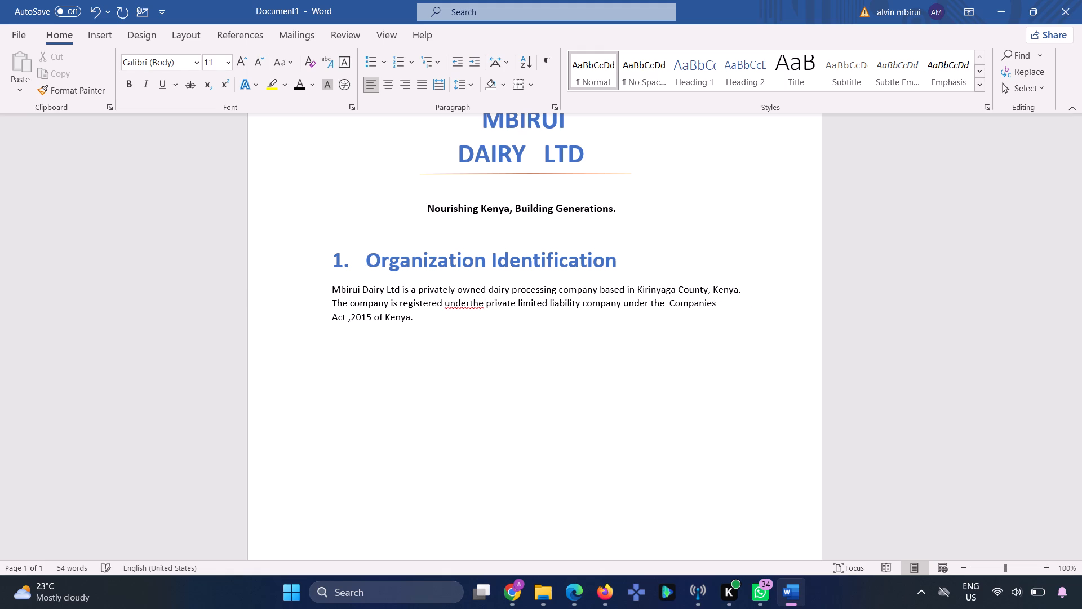
pyautogui.press('BackSpace')
pyautogui.press('BackSpace')
pyautogui.press('BackSpace')
pyautogui.press('space')
pyautogui.write('the compa')
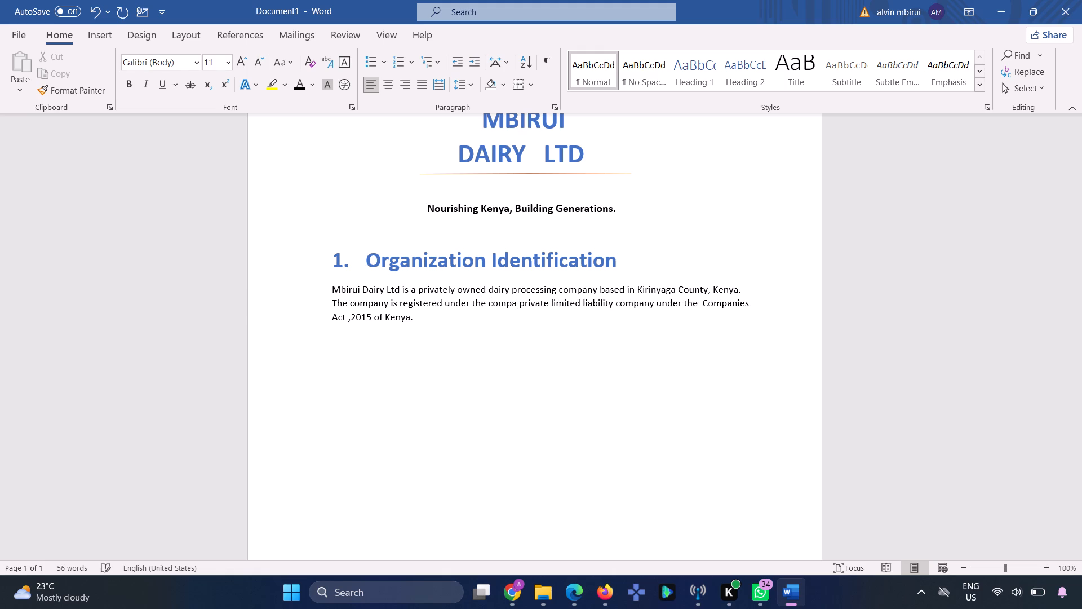
pyautogui.write('nies')
pyautogui.press('space')
pyautogui.press('a')
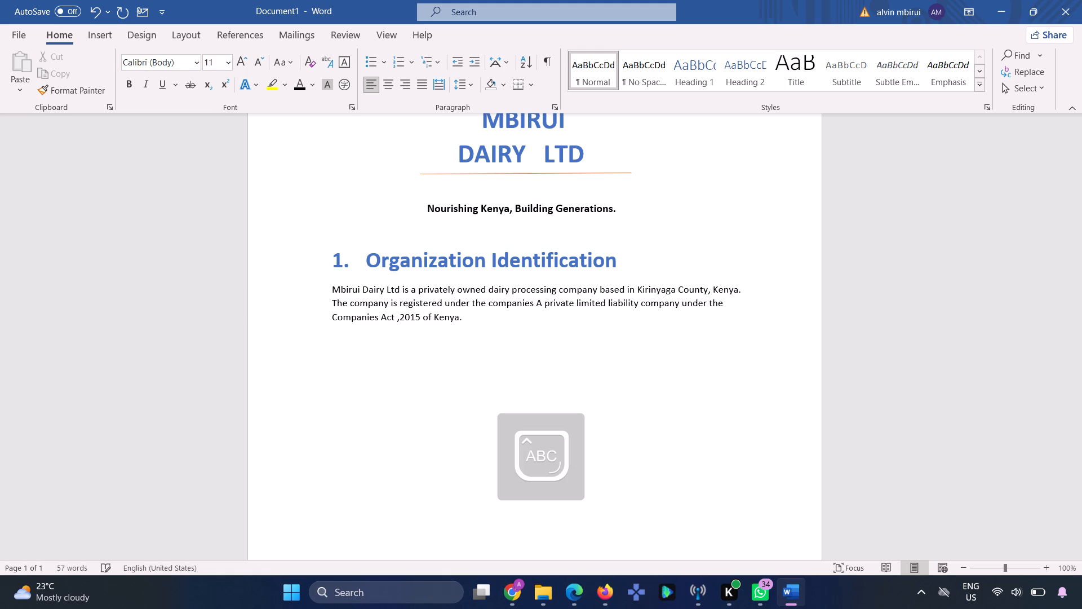
pyautogui.press('BackSpace')
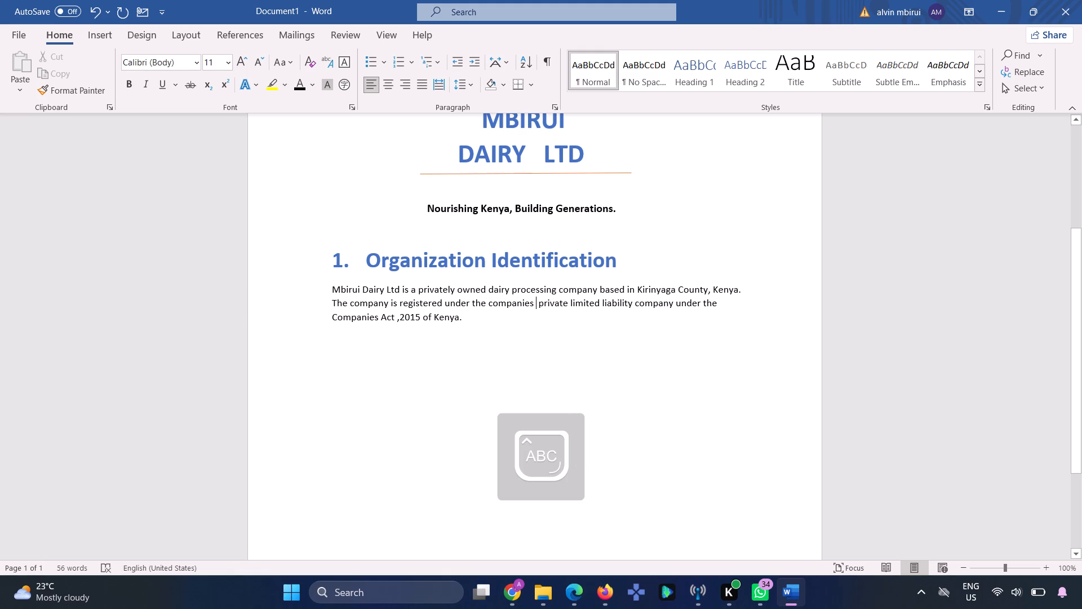
# Capitalize the first letter of the newly added "companies" after "registered under the" so it reads "Companies".
pyautogui.click(494, 302)
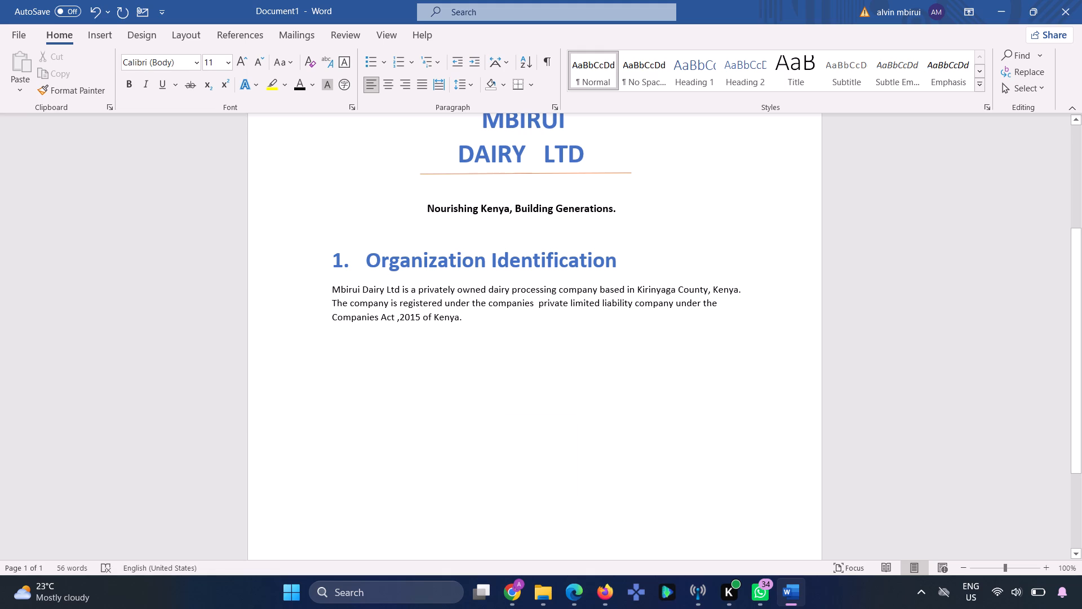
pyautogui.press('BackSpace')
pyautogui.press('c')
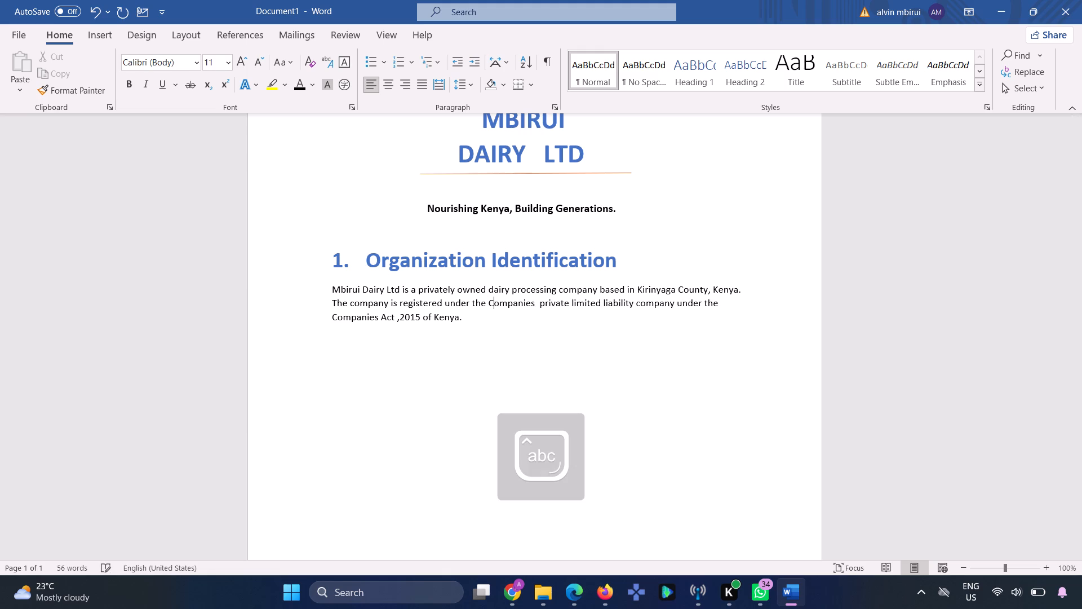
pyautogui.press('space')
pyautogui.press('BackSpace')
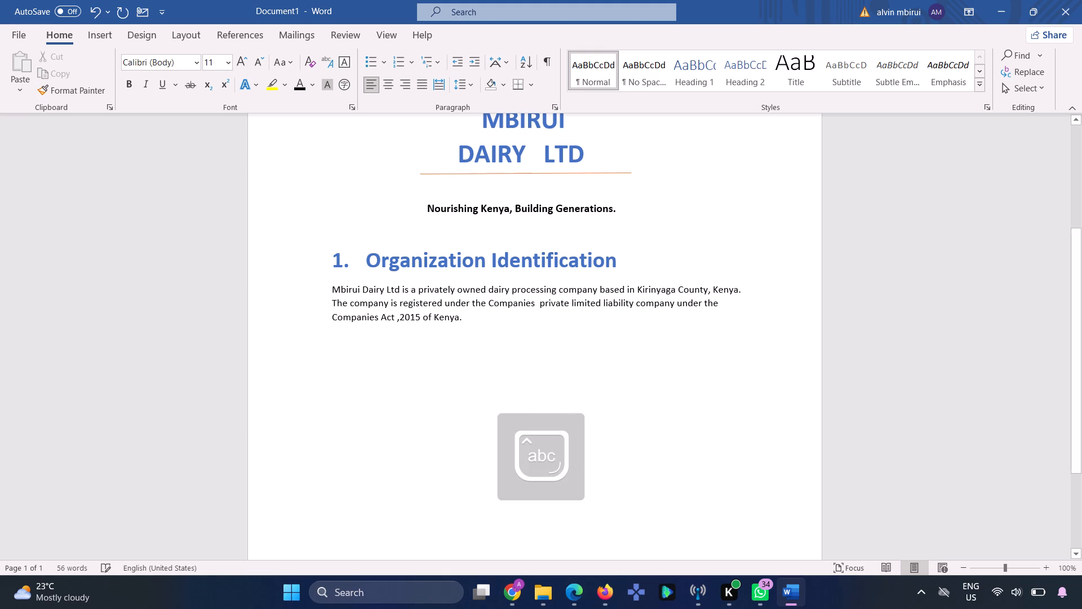
# Insert "Act, 2015" after "registered under the Companies" in the second sentence.
pyautogui.click(536, 302)
pyautogui.press('space')
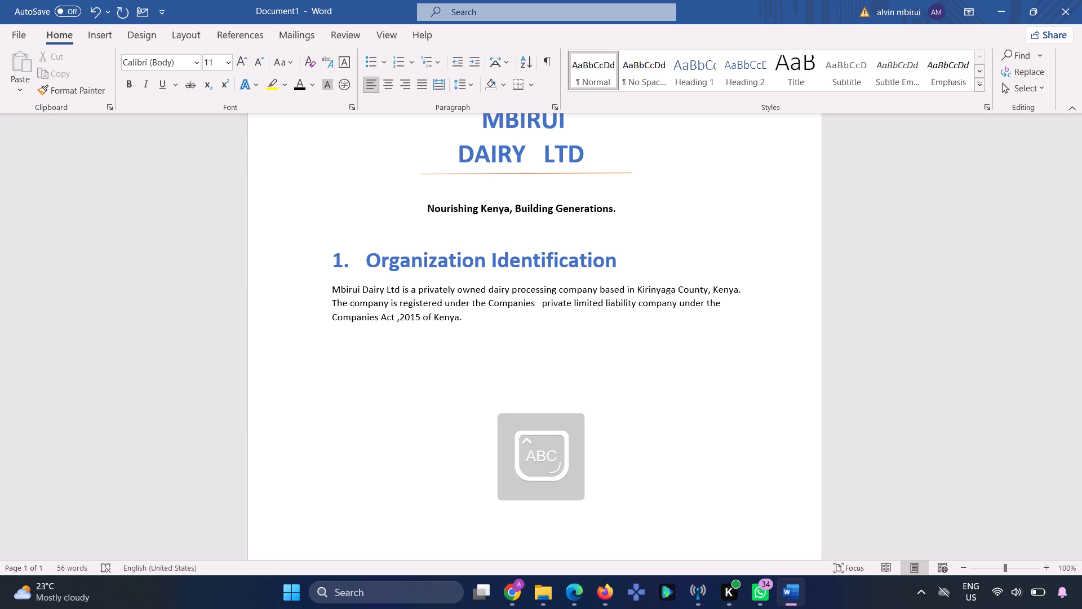
pyautogui.press('a')
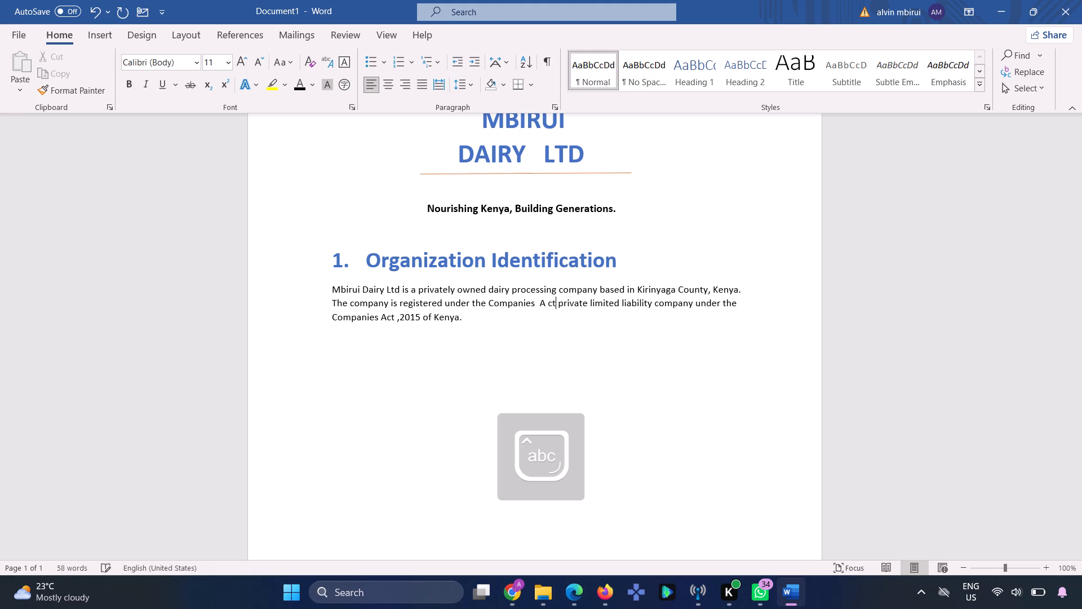
pyautogui.press(',')
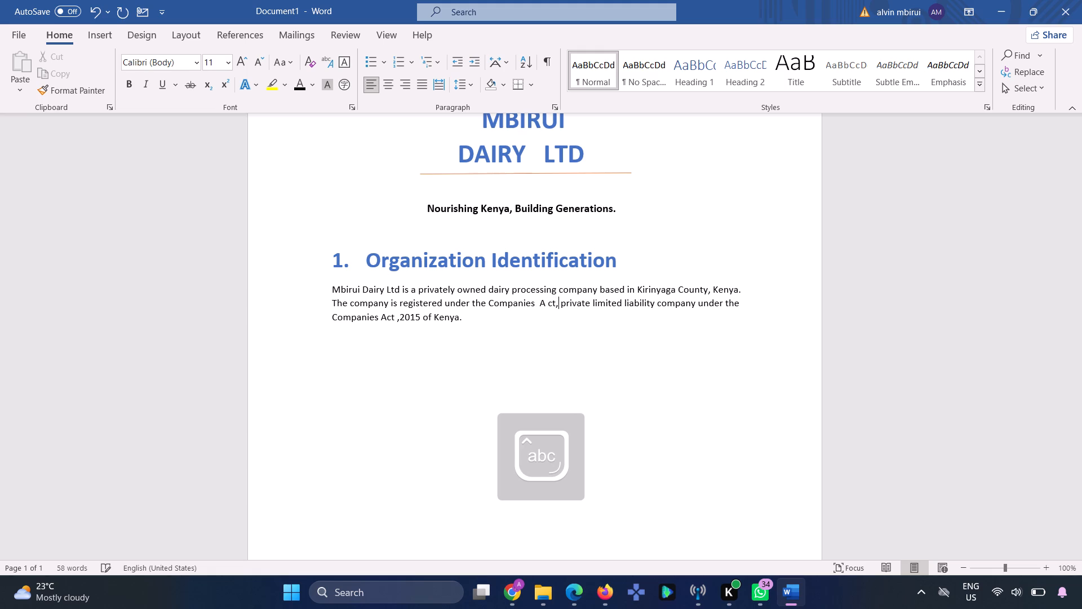
pyautogui.press('BackSpace')
pyautogui.press('BackSpace')
pyautogui.press('BackSpace')
pyautogui.press('BackSpace')
pyautogui.press('BackSpace')
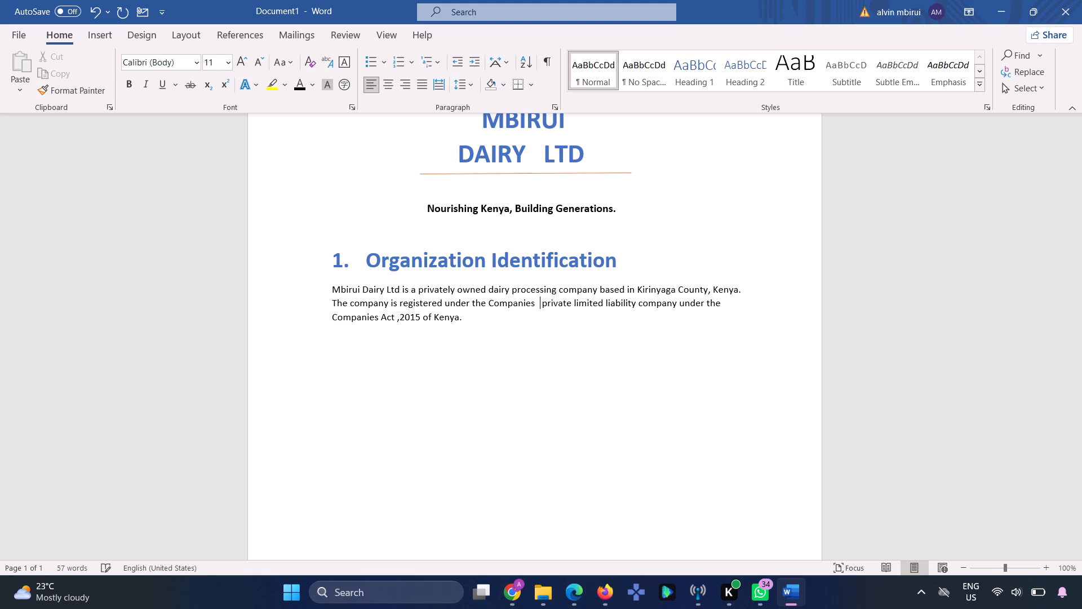
pyautogui.write('ct')
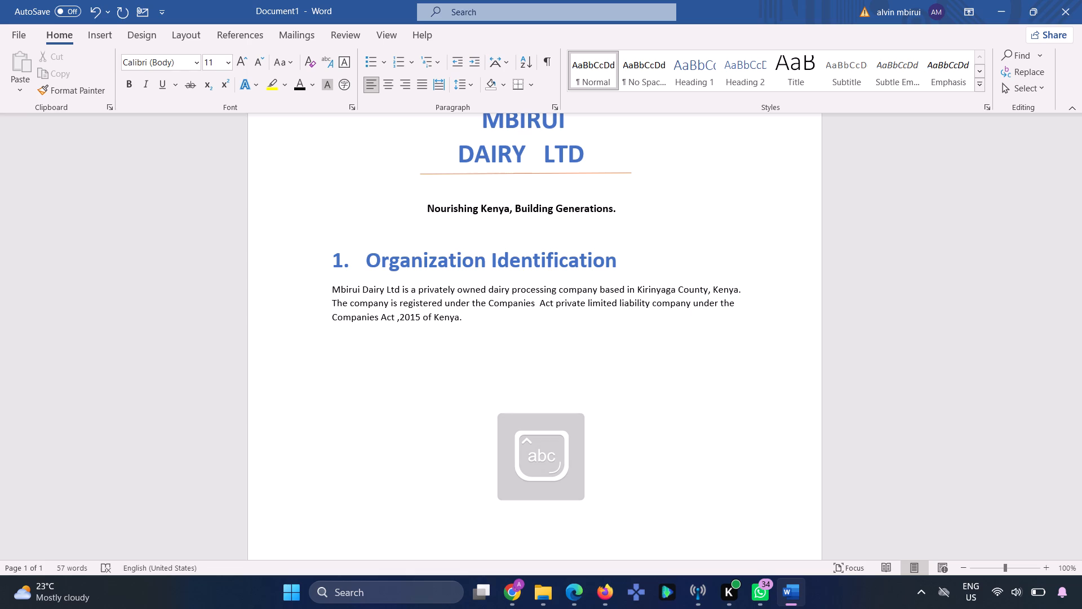
pyautogui.write(',')
pyautogui.press('space')
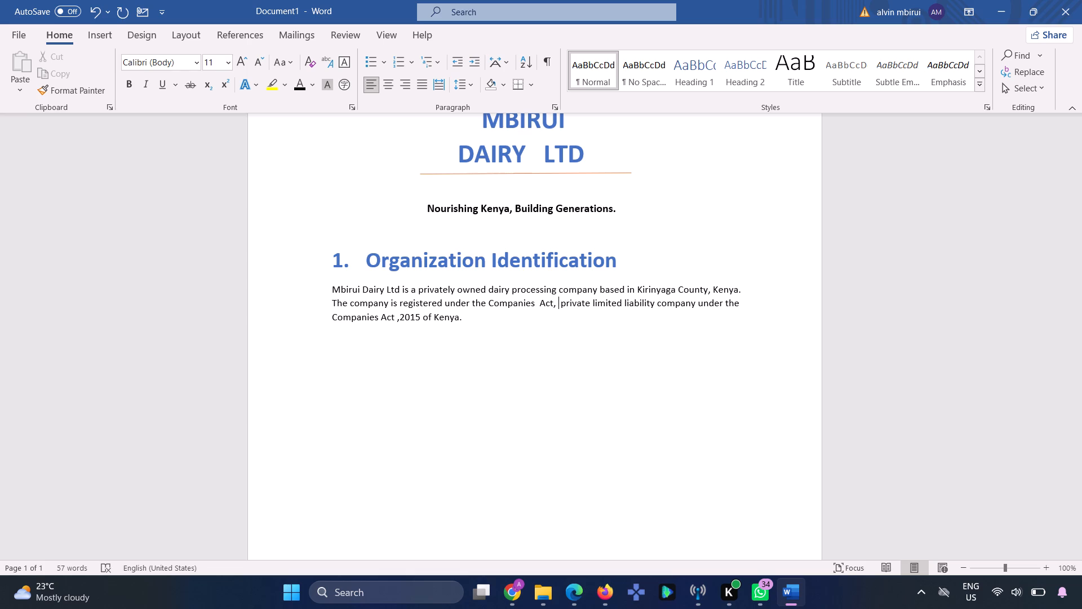
pyautogui.write('20')
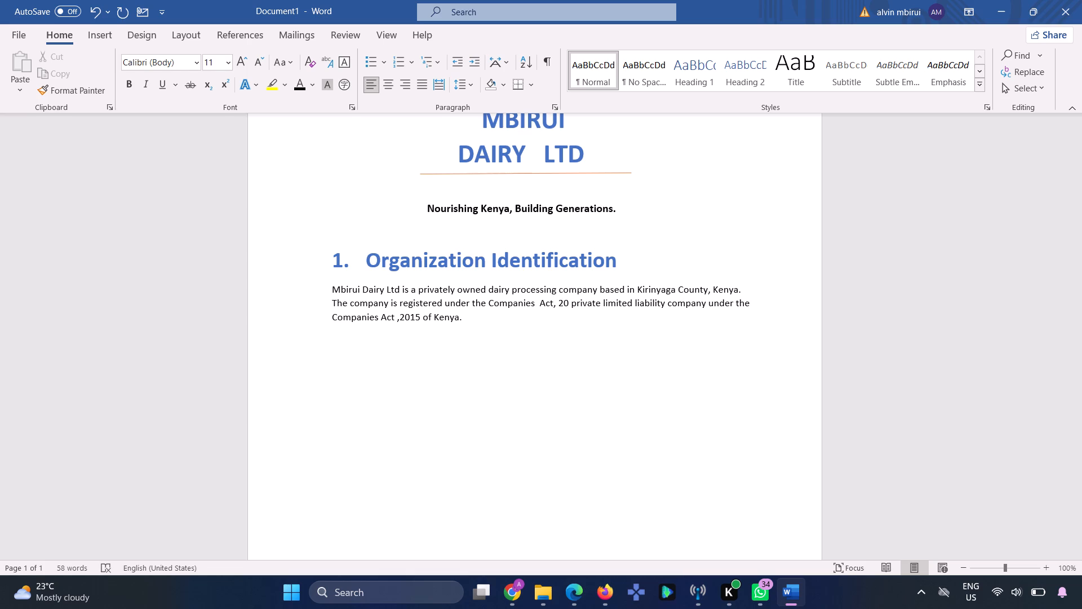
pyautogui.write('15')
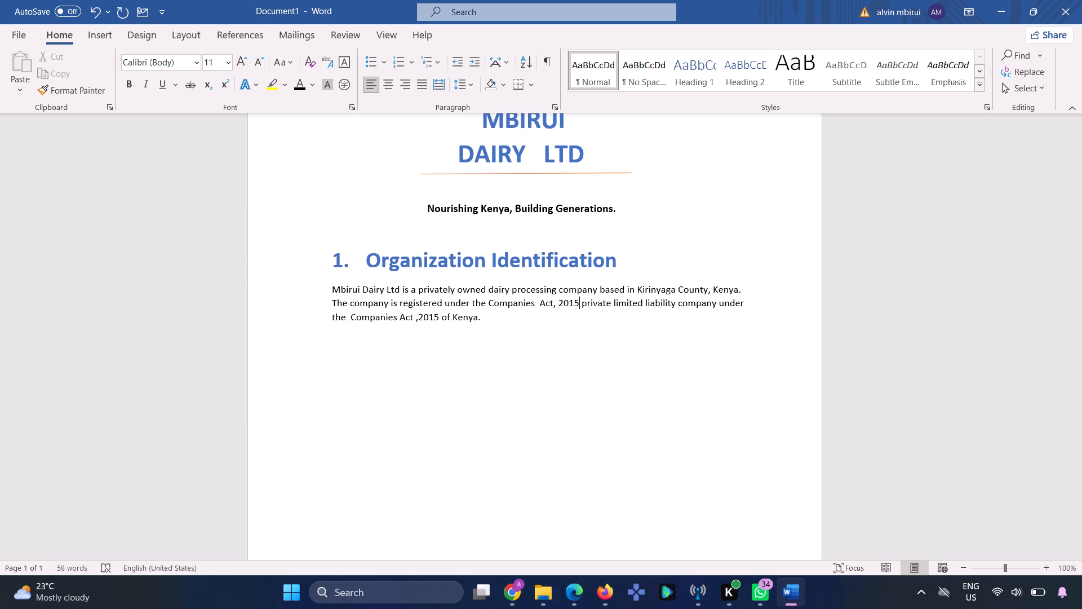
# Insert "of Kenya as a" after "Act, 2015", ahead of "private limited liability".
pyautogui.press('space')
pyautogui.press('o')
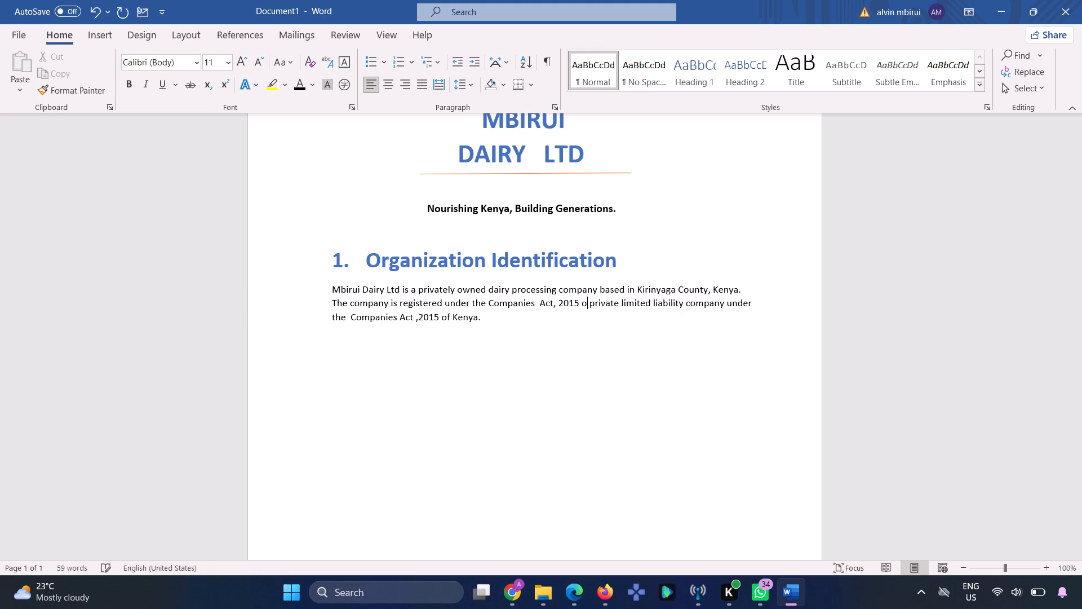
pyautogui.write('f ke')
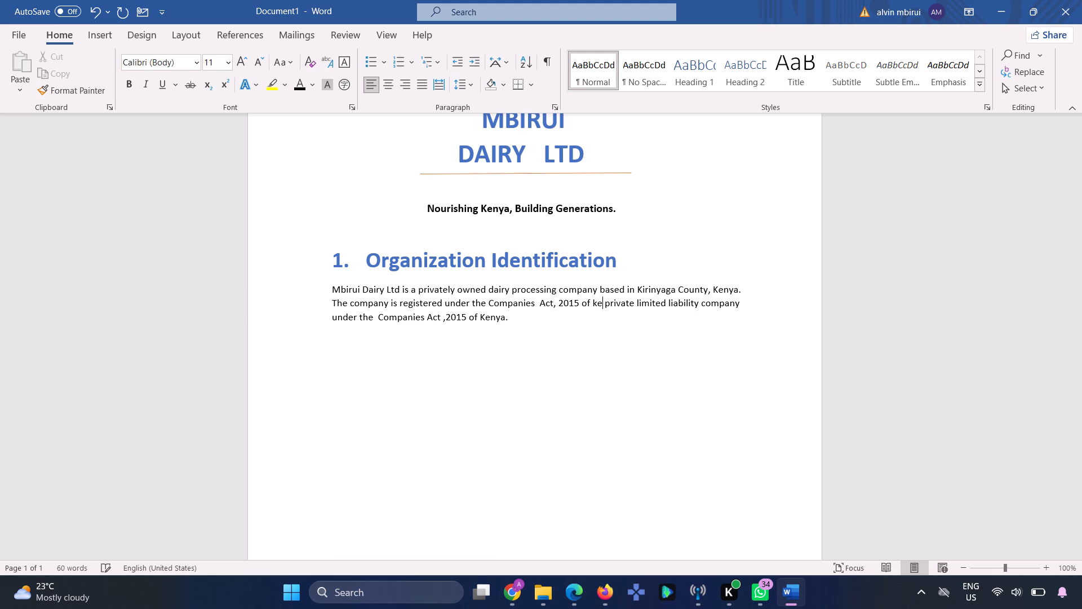
pyautogui.press('BackSpace')
pyautogui.press('BackSpace')
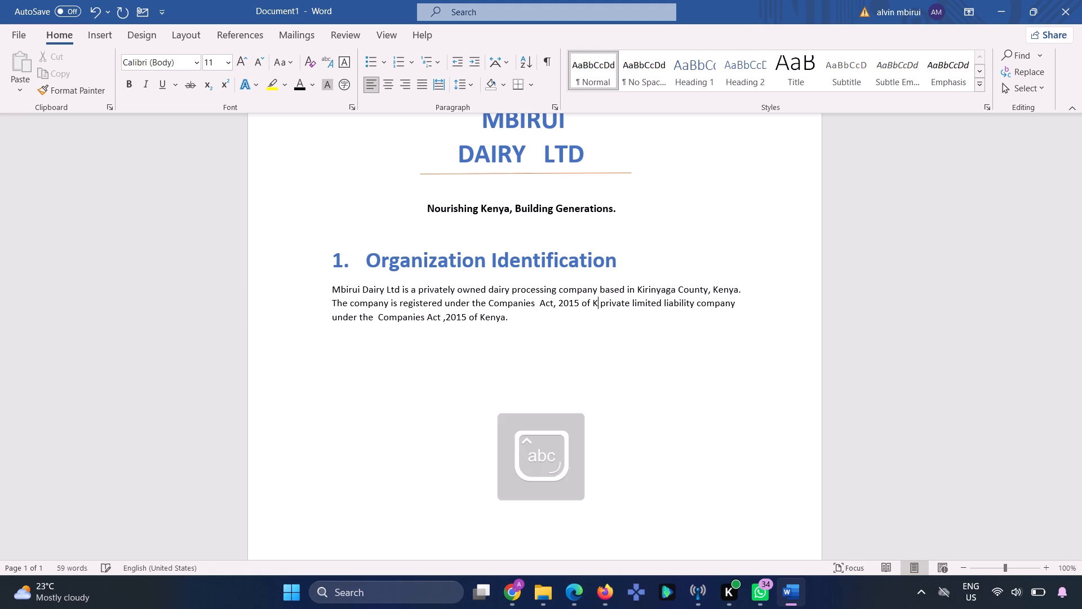
pyautogui.write('enya')
pyautogui.press('space')
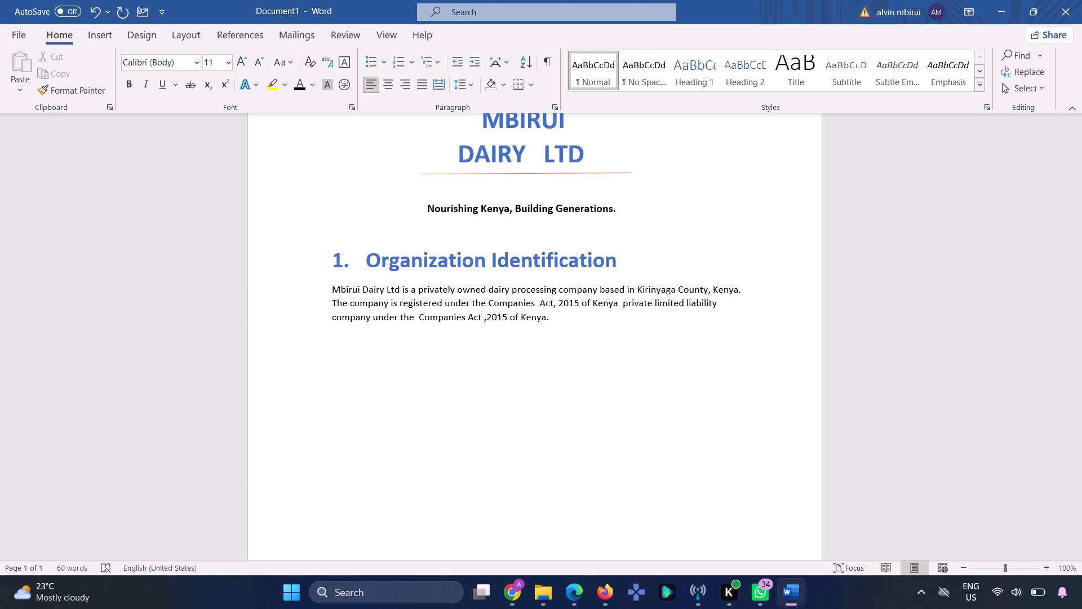
pyautogui.write('as a')
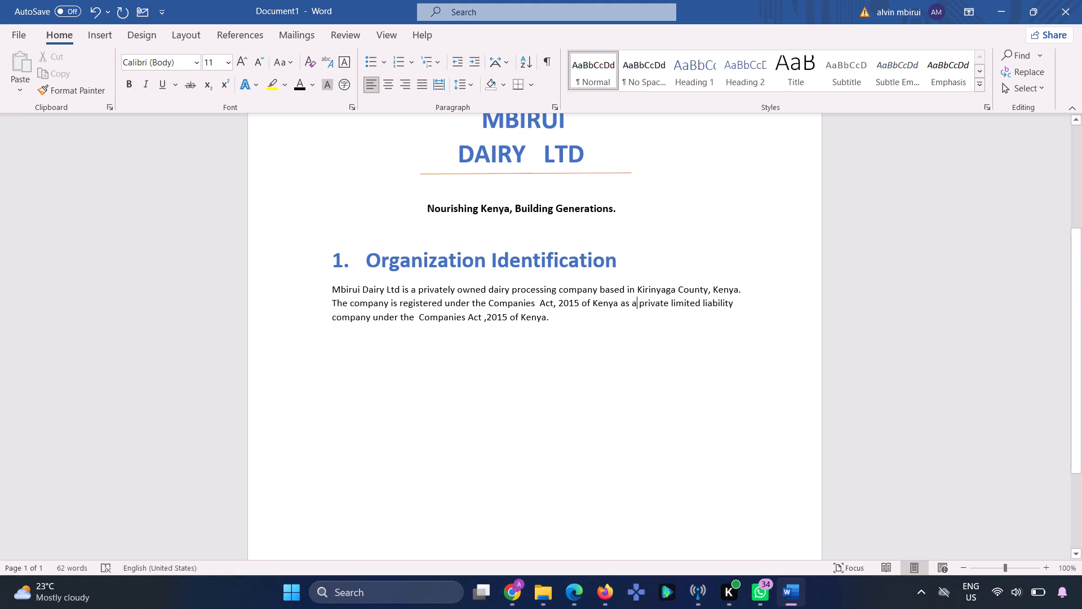
# Delete the redundant "company under the Companies Act ,2015 of Kenya" after "private limited liability", keeping the closing full stop.
pyautogui.click(331, 316)
pyautogui.press('Delete')
pyautogui.press('Delete')
pyautogui.press('Delete')
pyautogui.press('Delete')
pyautogui.press('Delete')
pyautogui.press('Delete')
pyautogui.press('Delete')
pyautogui.press('Delete')
pyautogui.press('Delete')
pyautogui.press('Delete')
pyautogui.press('Delete')
pyautogui.press('Delete')
pyautogui.press('Delete')
pyautogui.press('Delete')
pyautogui.press('Delete')
pyautogui.press('Delete')
pyautogui.press('Delete')
pyautogui.press('Delete')
pyautogui.press('Delete')
pyautogui.press('Delete')
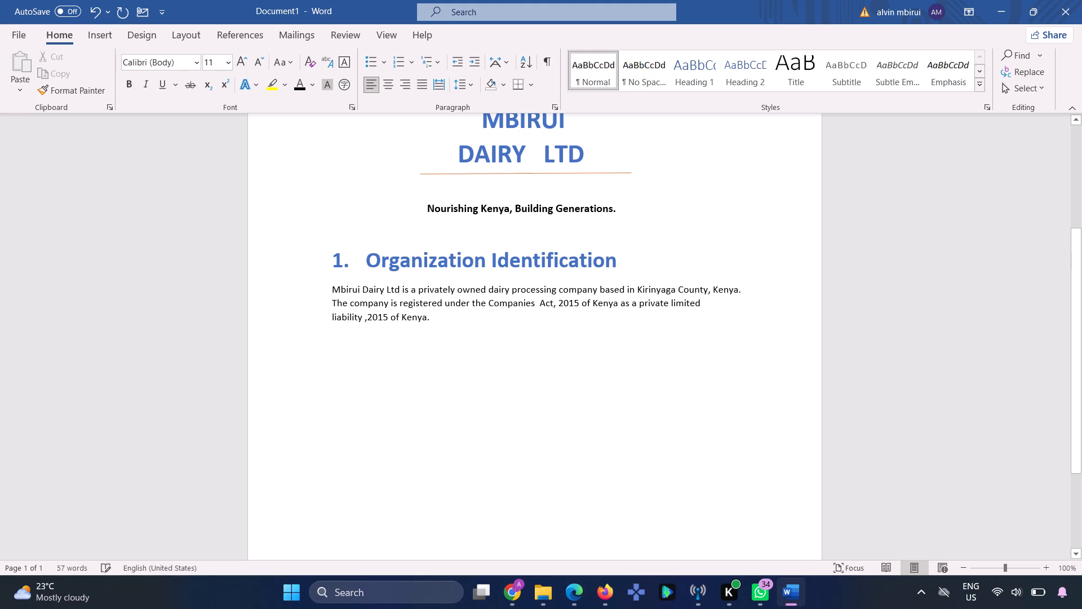
pyautogui.press('Delete')
pyautogui.press('Delete')
pyautogui.press('Delete')
pyautogui.press('Delete')
pyautogui.press('Delete')
pyautogui.press('Delete')
pyautogui.press('Delete')
pyautogui.press('Delete')
pyautogui.press('Delete')
pyautogui.press('Delete')
pyautogui.press('Delete')
pyautogui.press('Delete')
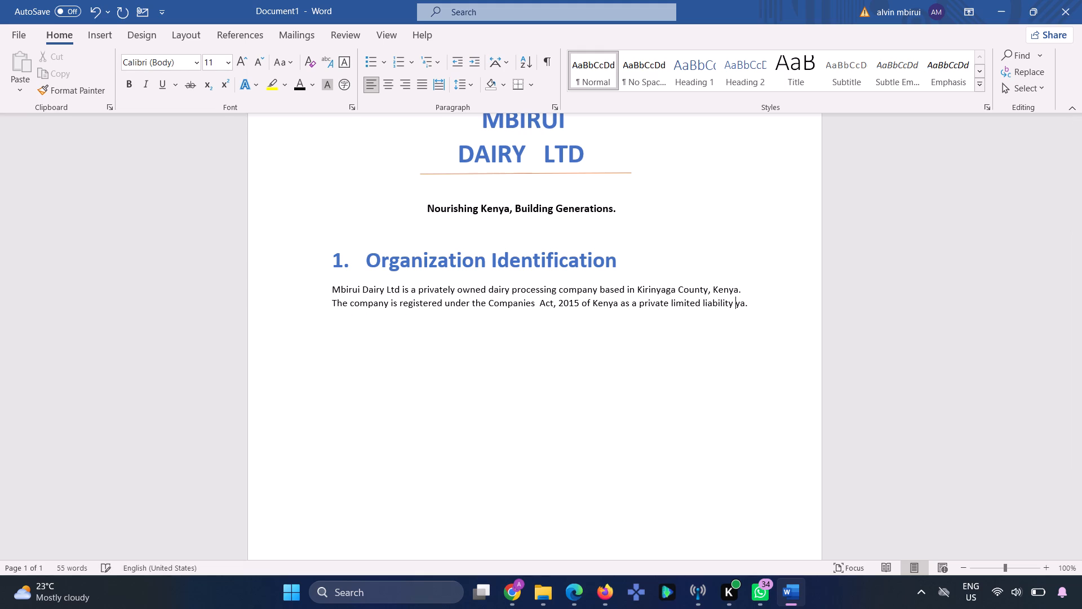
pyautogui.press('Delete')
pyautogui.press('Delete')
# Start a new paragraph after the second sentence.
pyautogui.click(741, 303)
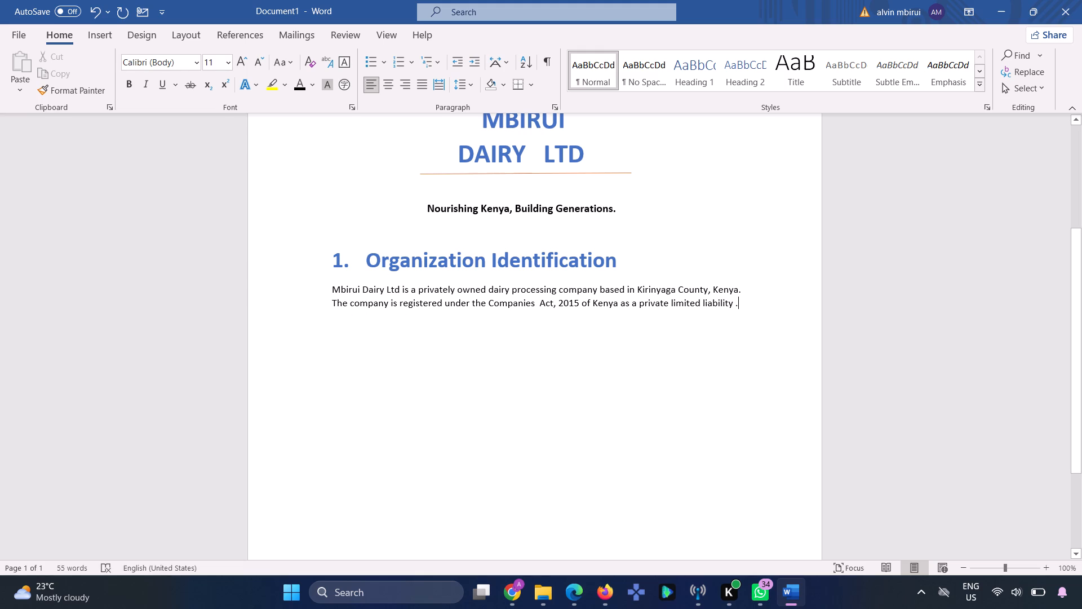
pyautogui.press('Return')
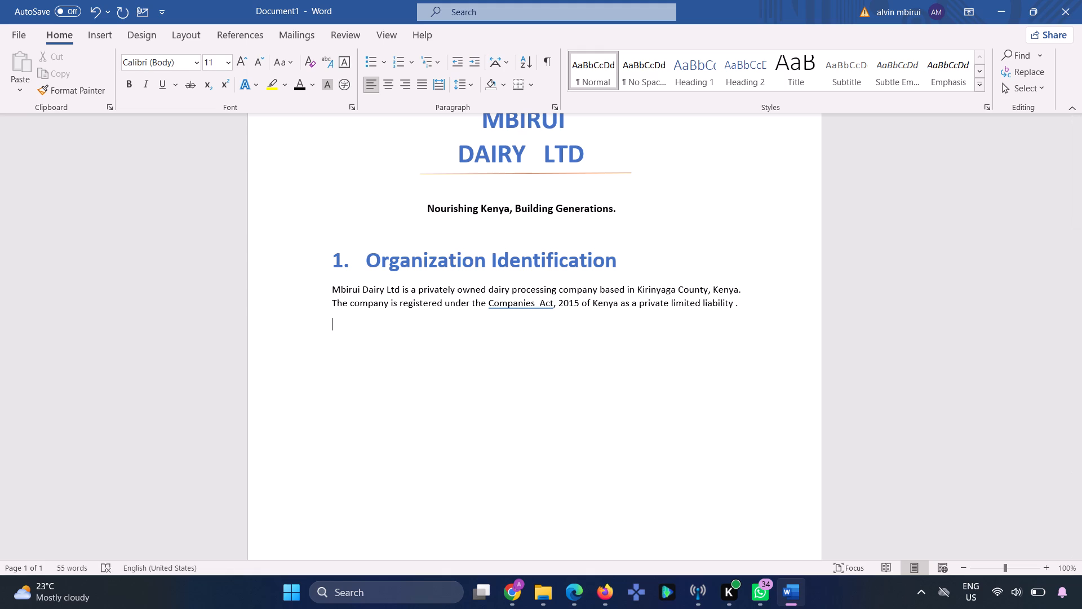
# Remove the extra space between "Companies" and "Act" in the second sentence, keeping "Act" capitalised.
pyautogui.click(535, 304)
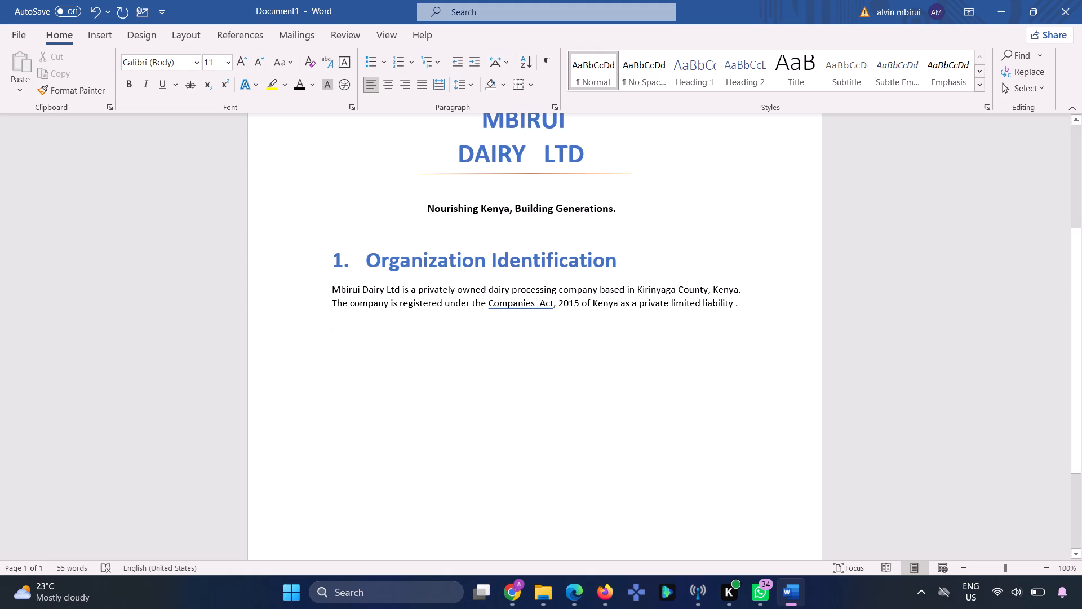
pyautogui.click(539, 304)
pyautogui.press('Delete')
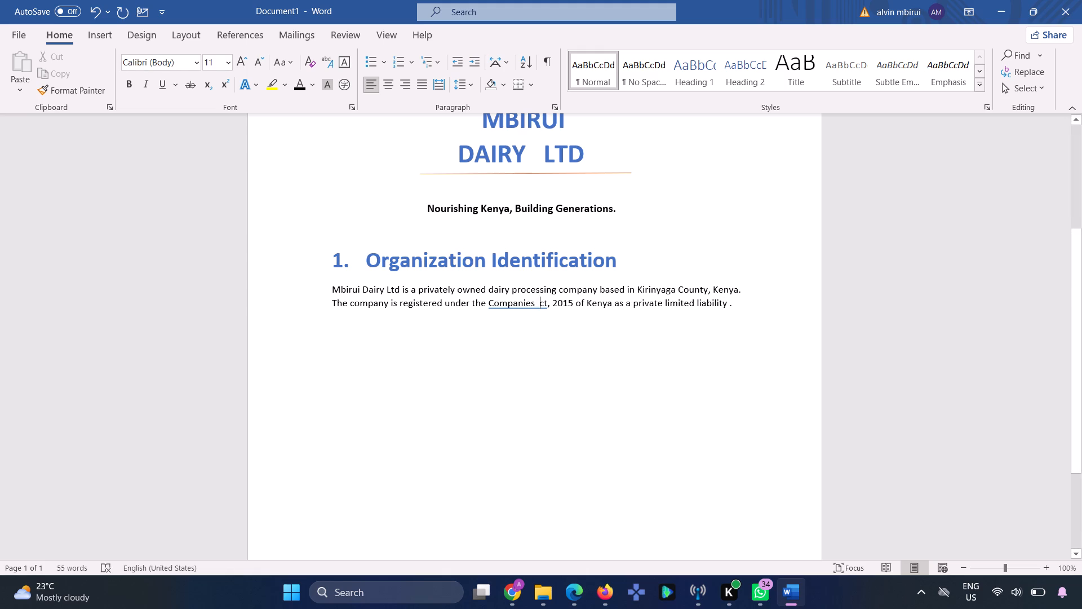
pyautogui.press('a')
pyautogui.press('Delete')
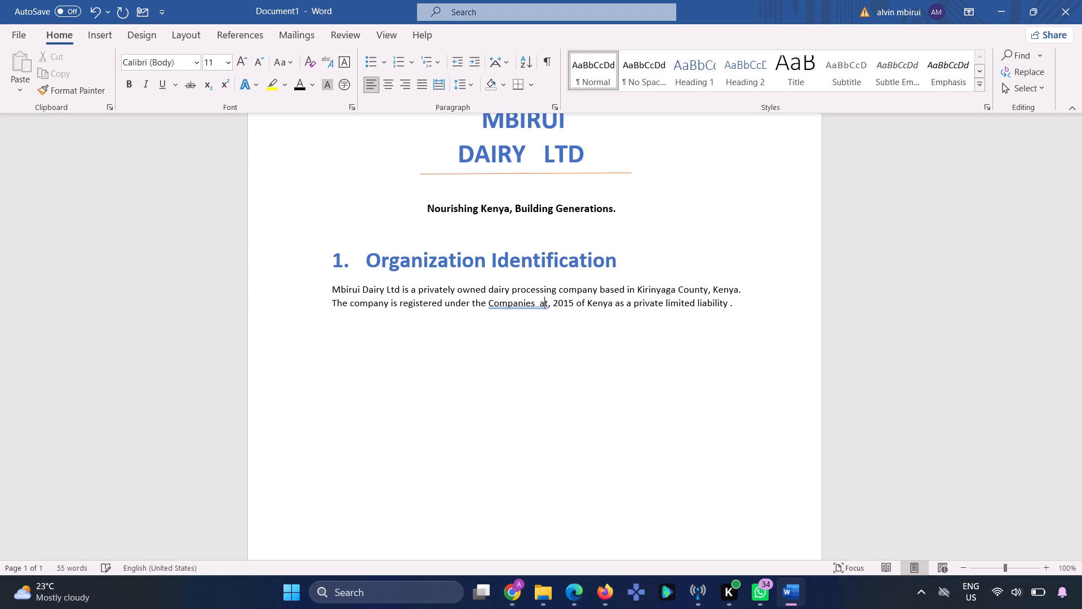
pyautogui.press('a')
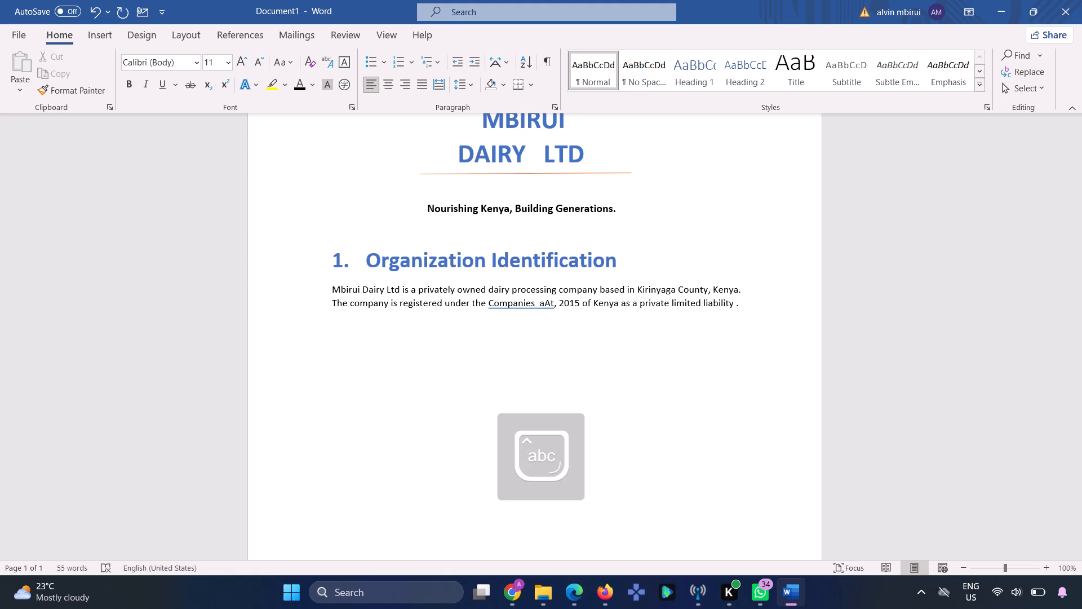
pyautogui.press('BackSpace')
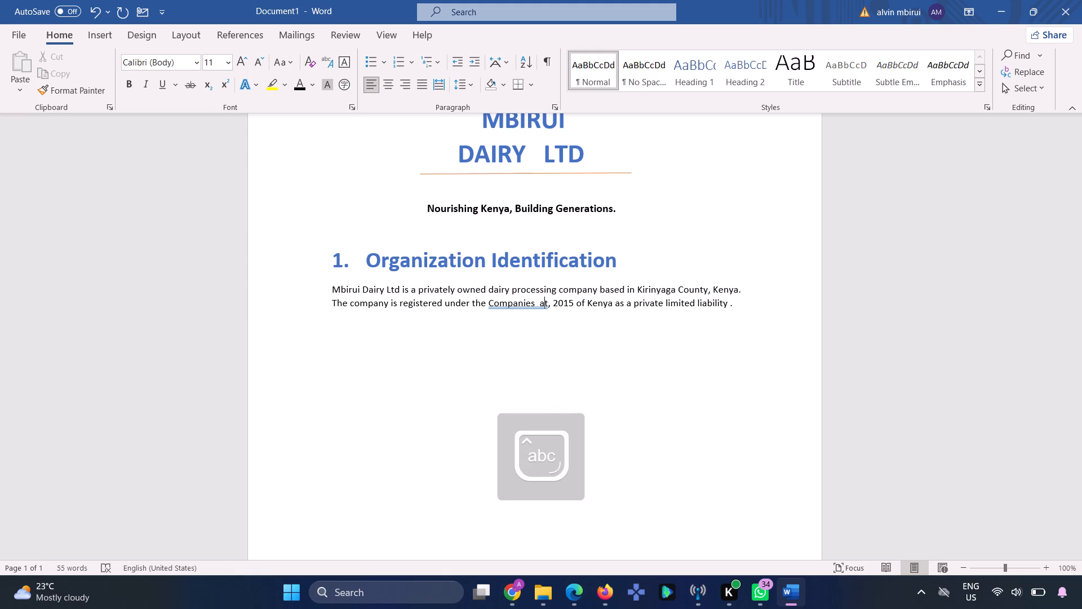
pyautogui.press('c')
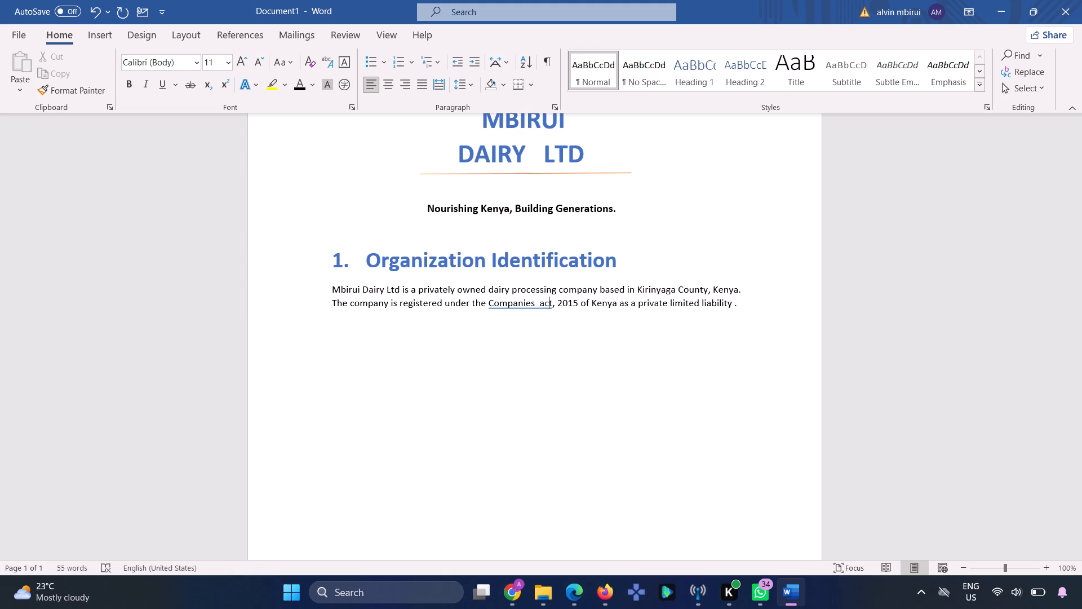
pyautogui.press('BackSpace')
pyautogui.press('BackSpace')
pyautogui.press('a')
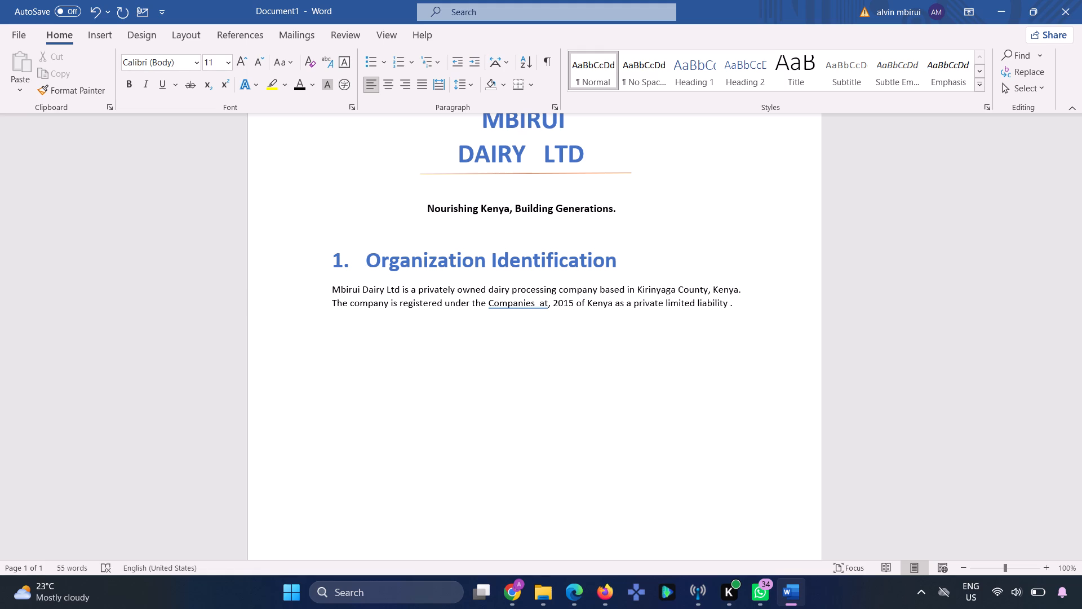
pyautogui.press('BackSpace')
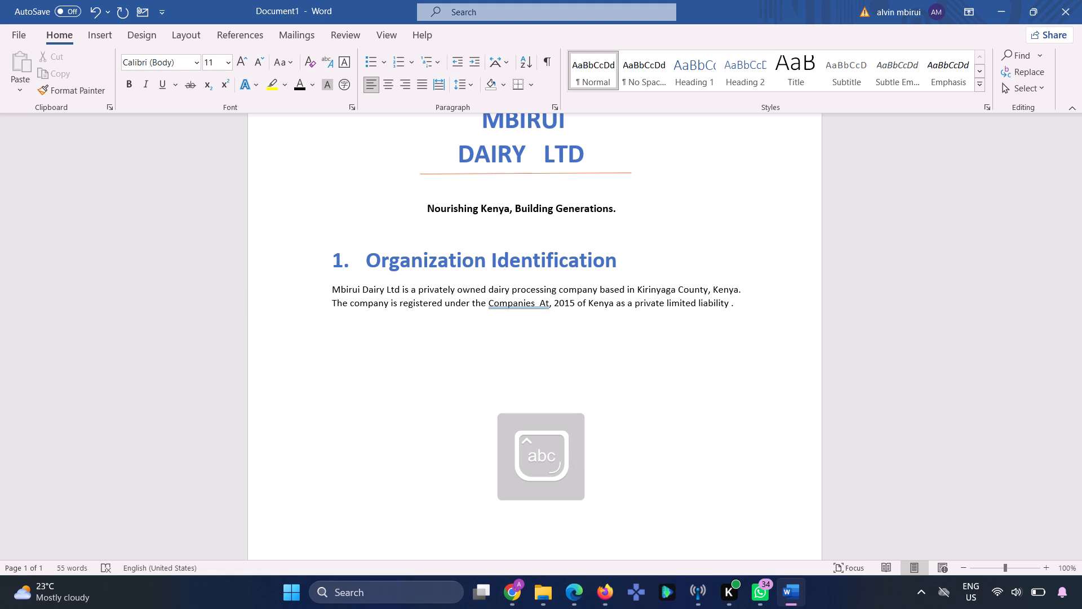
pyautogui.press('c')
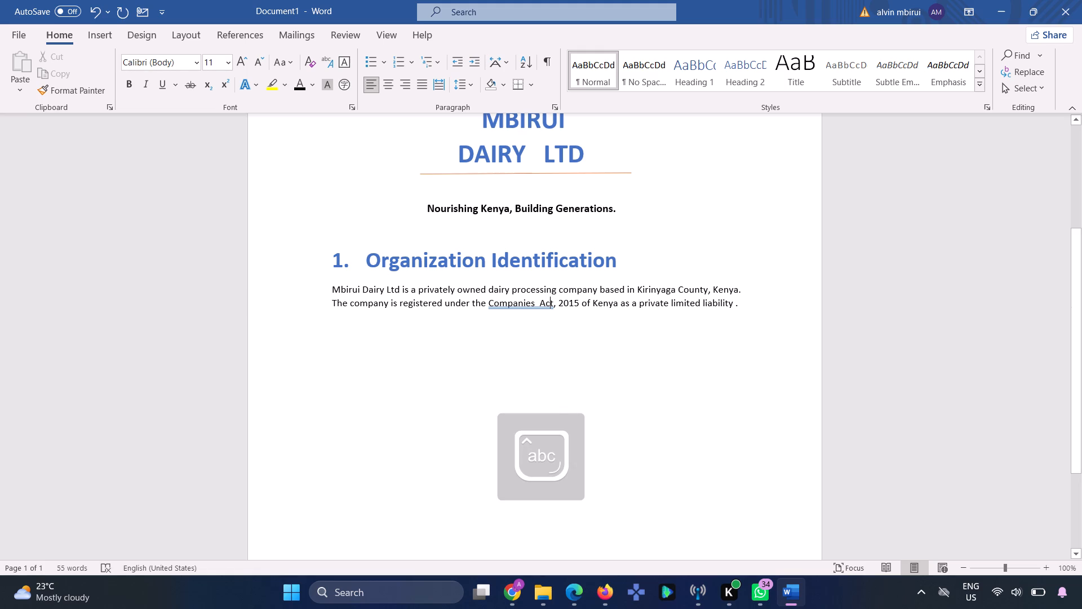
pyautogui.click(540, 302)
pyautogui.press('BackSpace')
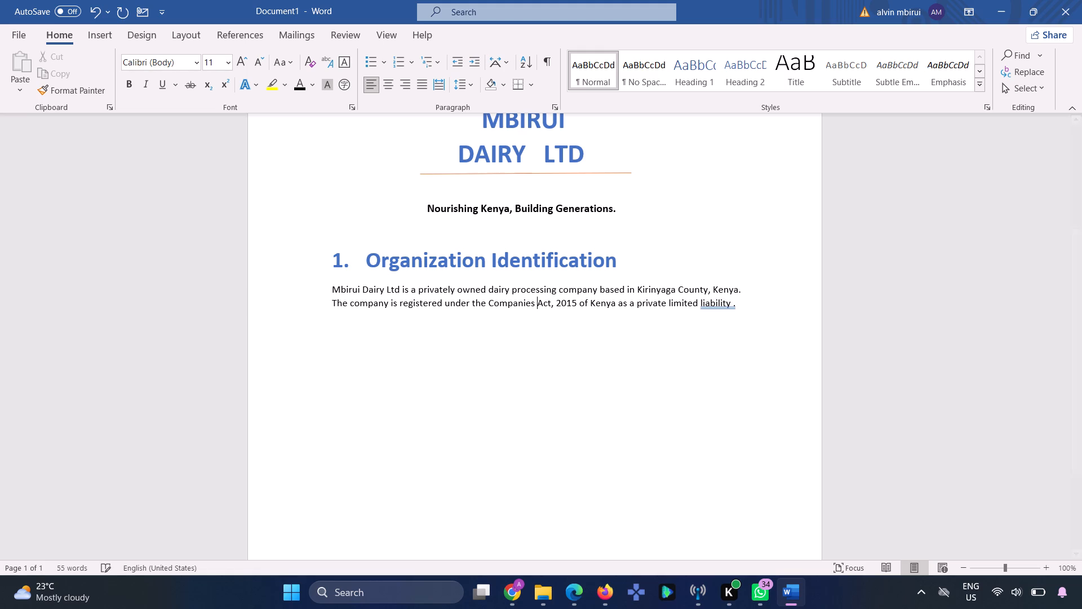
# Remove the space between "liability" and the full stop at the end of the second sentence.
pyautogui.click(646, 356)
pyautogui.click(733, 303)
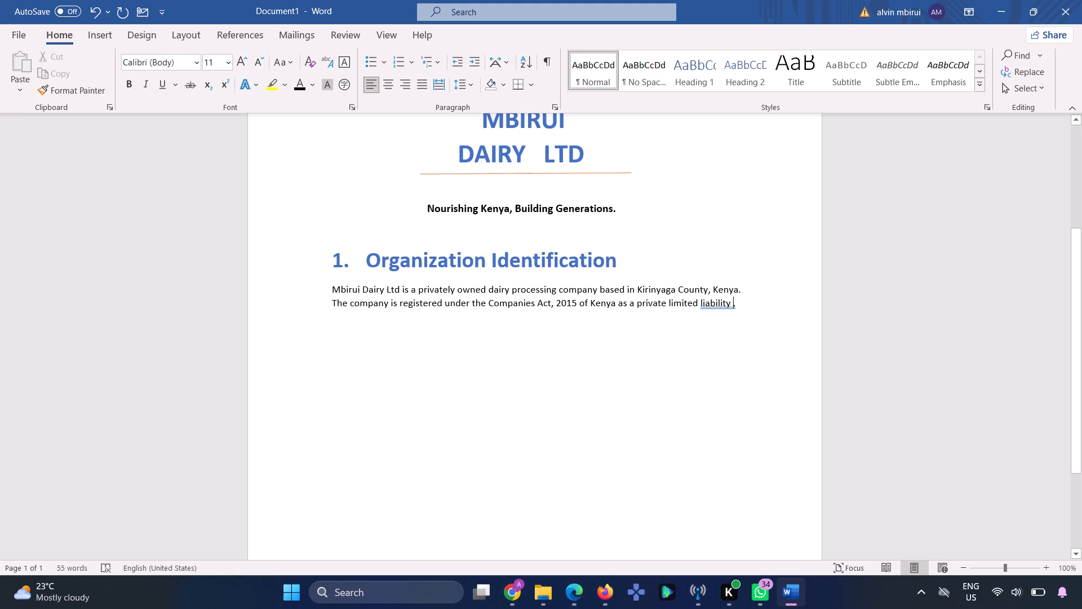
pyautogui.click(729, 308)
pyautogui.press('Delete')
# Add another empty paragraph after the second sentence.
pyautogui.click(743, 302)
pyautogui.press('Return')
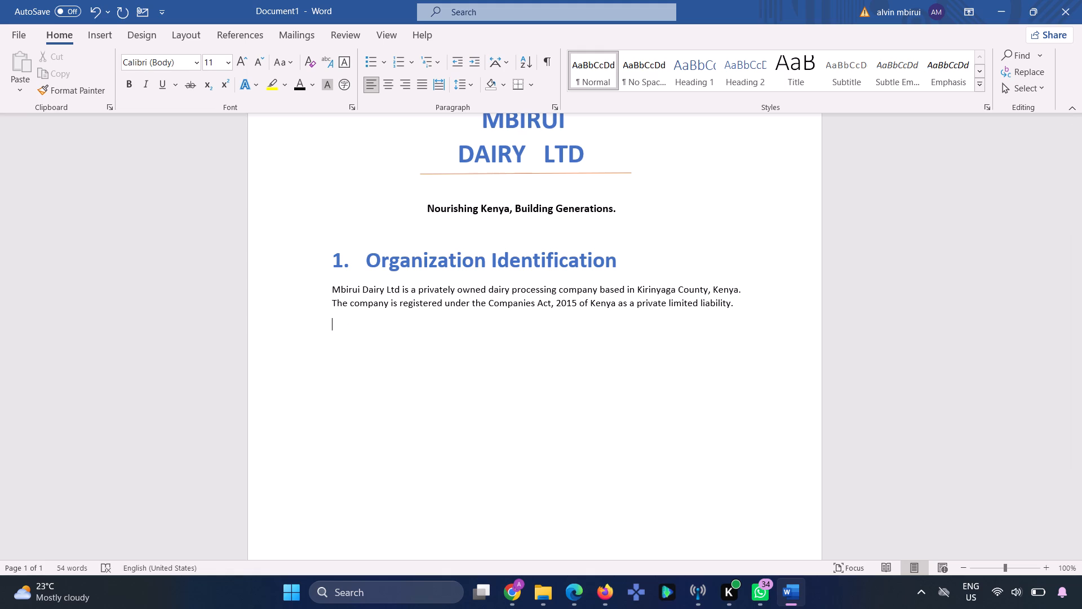
pyautogui.click(737, 345)
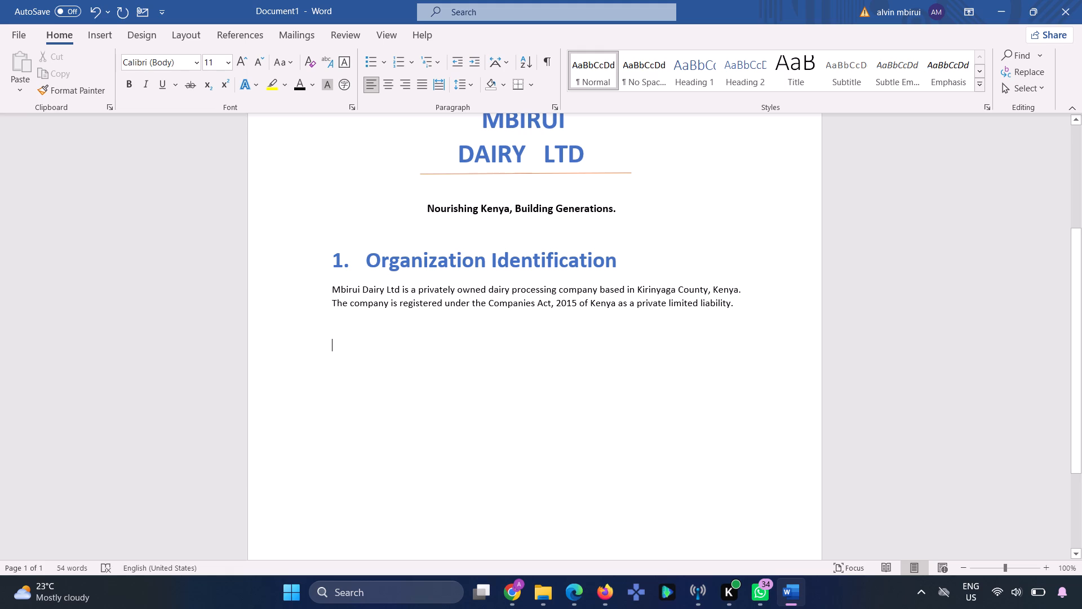
# Replace "liability" at the end of the second sentence with "Company".
pyautogui.click(701, 301)
pyautogui.press('Delete')
pyautogui.press('Delete')
pyautogui.press('Delete')
pyautogui.press('Delete')
pyautogui.press('Delete')
pyautogui.press('Delete')
pyautogui.press('Delete')
pyautogui.press('Delete')
pyautogui.press('Delete')
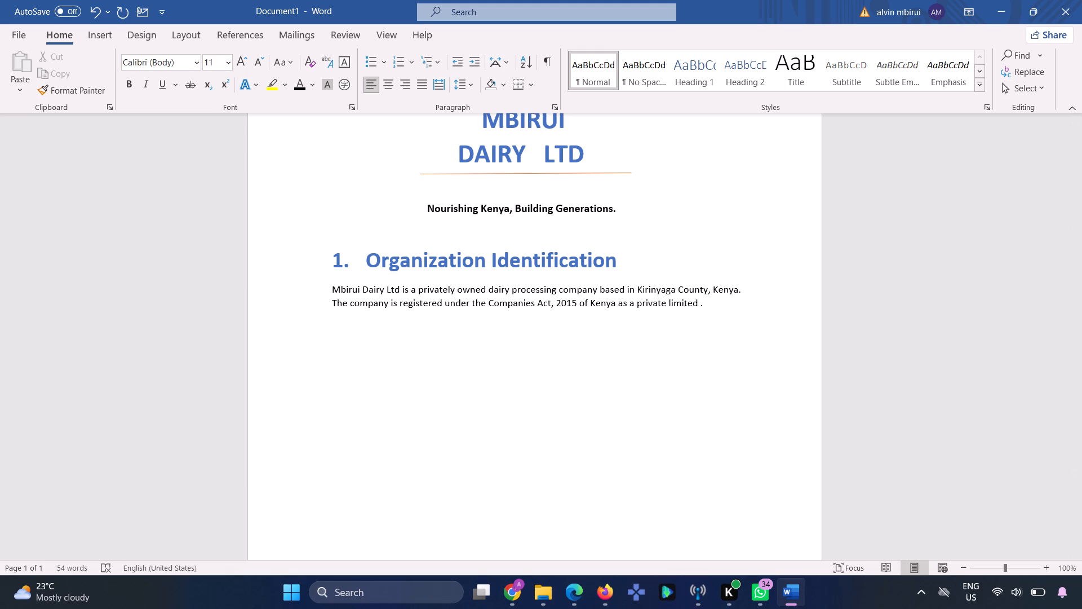
pyautogui.press('c')
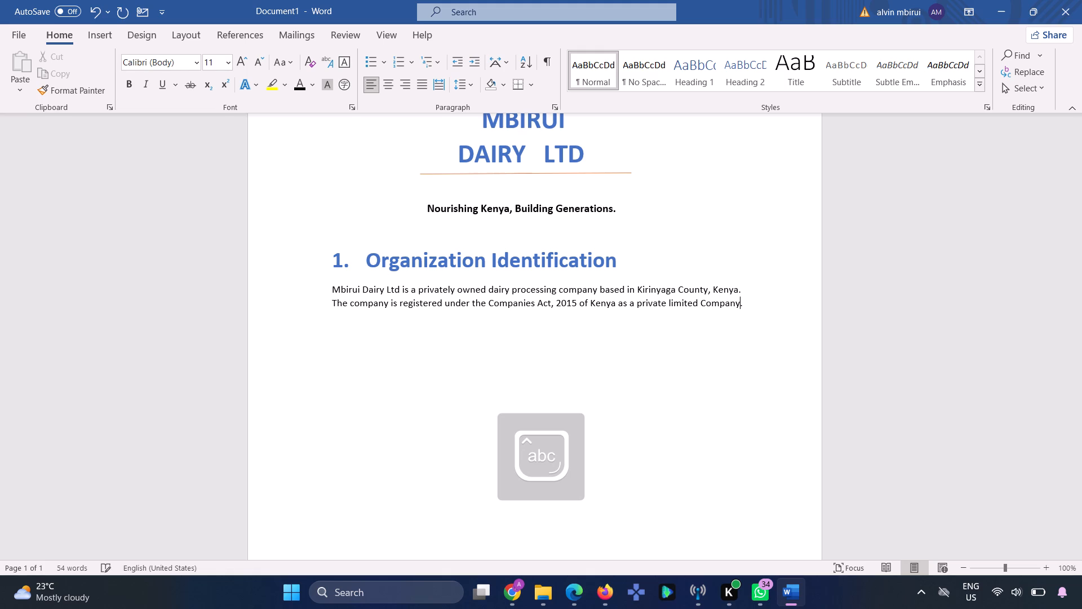
# Capitalise the first letters of "limited" and "private" so the company type reads "Private Limited Company".
pyautogui.click(669, 305)
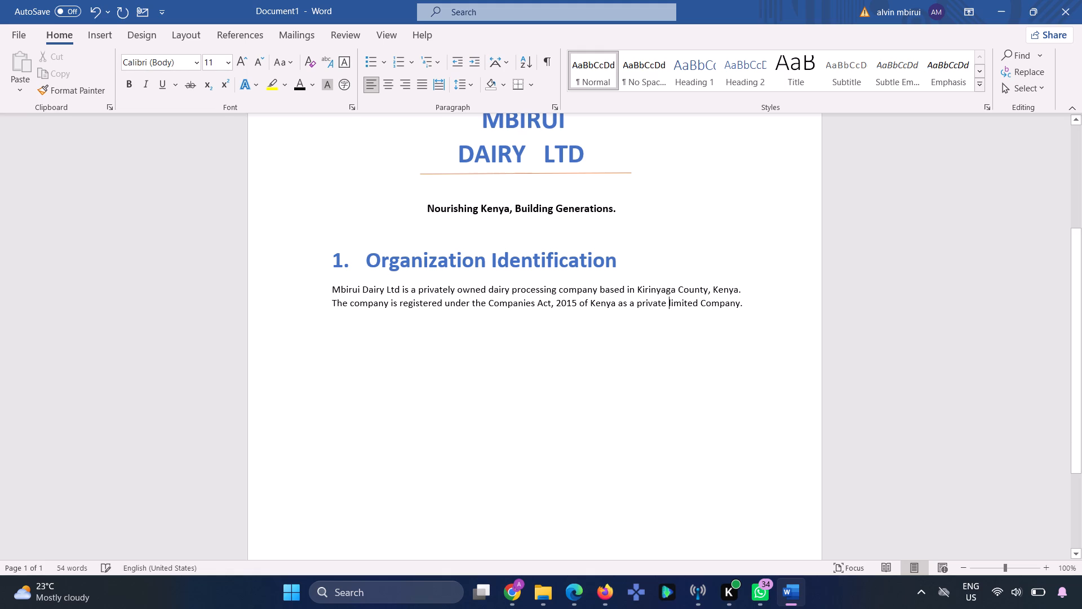
pyautogui.press('Delete')
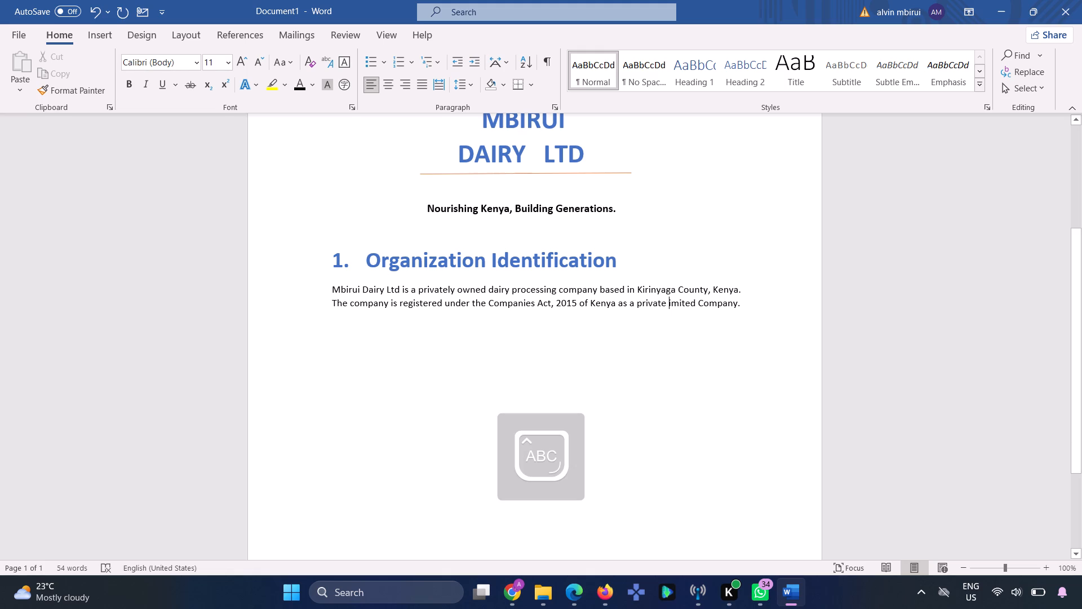
pyautogui.press('l')
pyautogui.click(637, 303)
pyautogui.press('Delete')
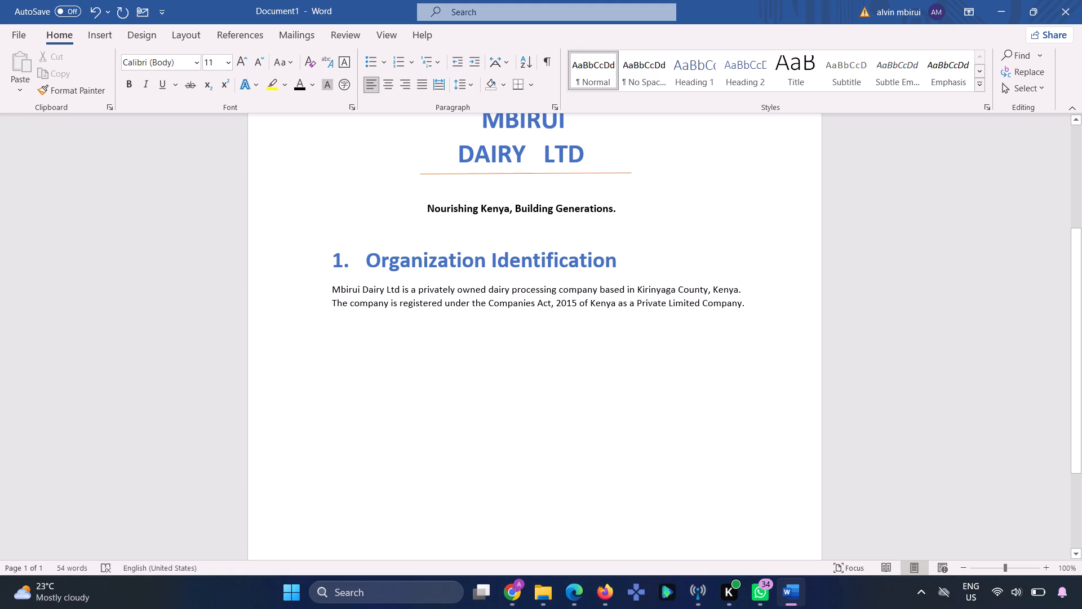
# Insert "(Ltd)" after "Private Limited Company", before the full stop.
pyautogui.click(740, 303)
pyautogui.press('space')
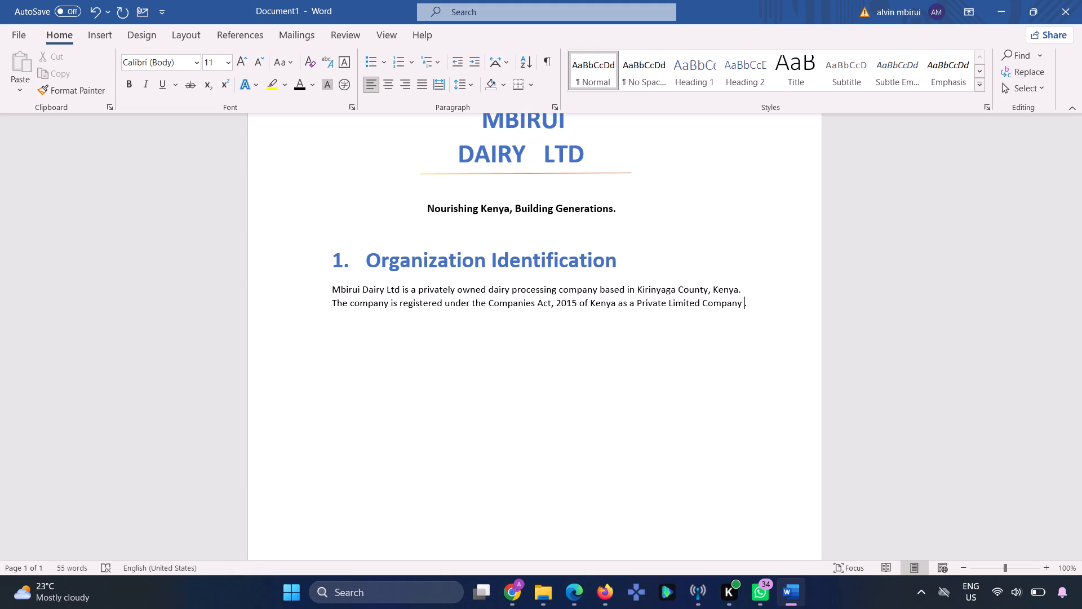
pyautogui.press('9')
pyautogui.press('BackSpace')
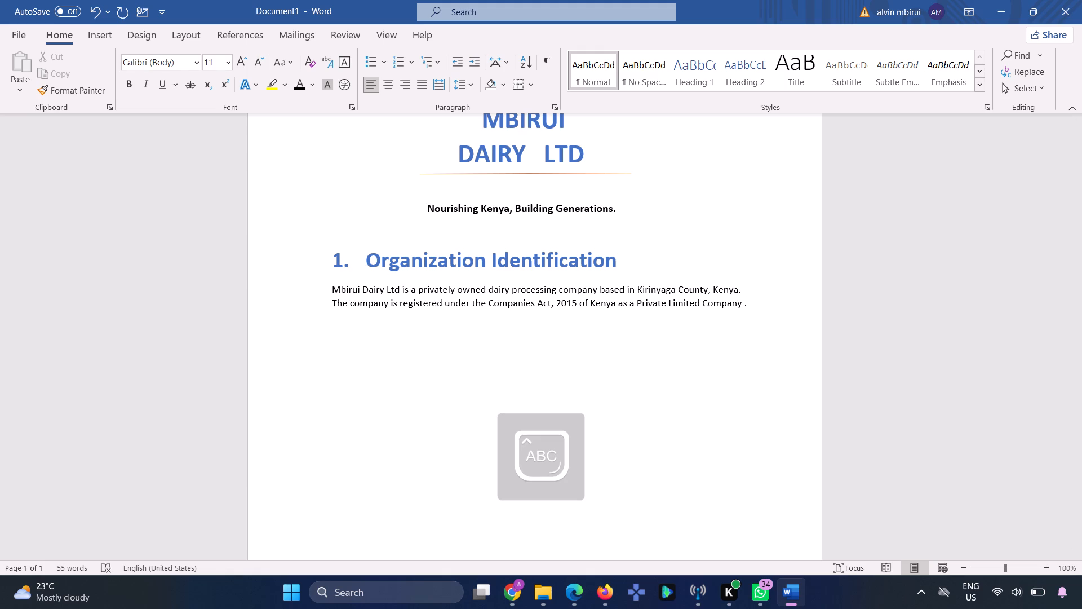
pyautogui.press('BackSpace')
pyautogui.press('9')
pyautogui.press('BackSpace')
pyautogui.hotkey('shift', '(')
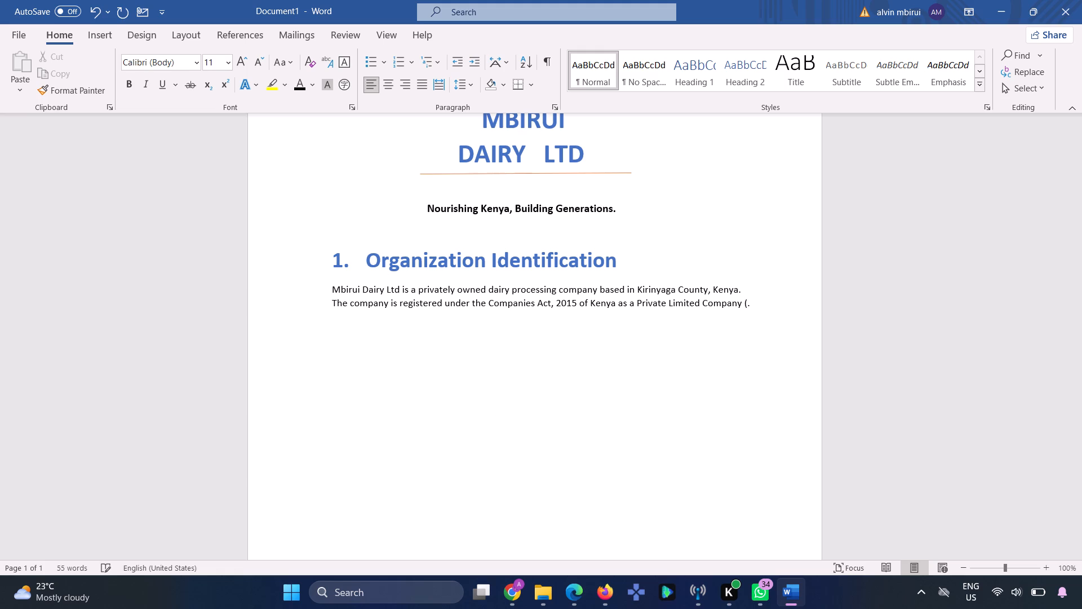
pyautogui.press('l')
pyautogui.write('td')
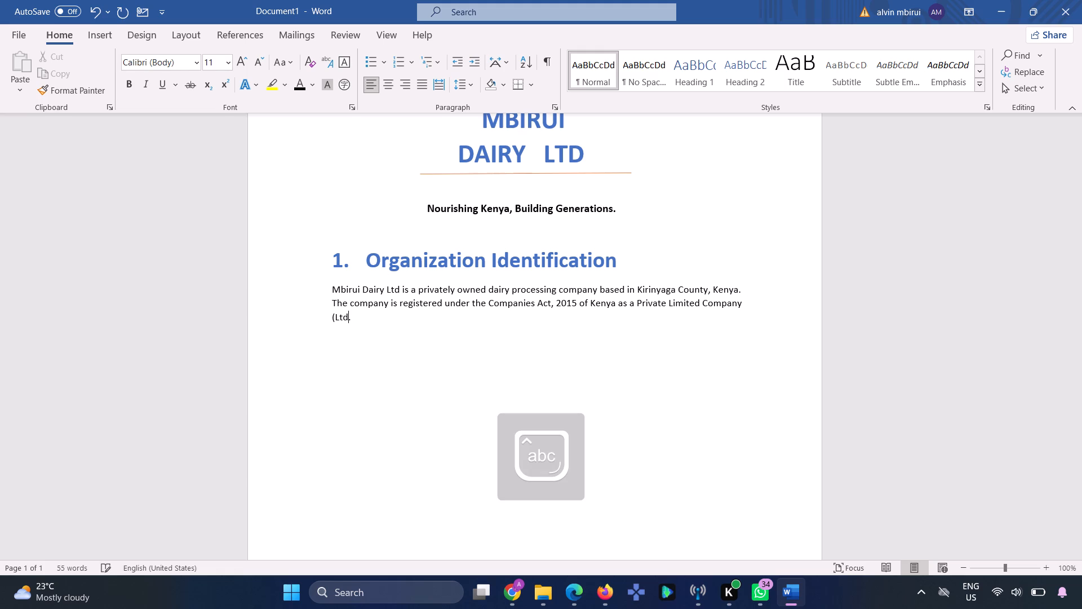
pyautogui.hotkey('shift', ')')
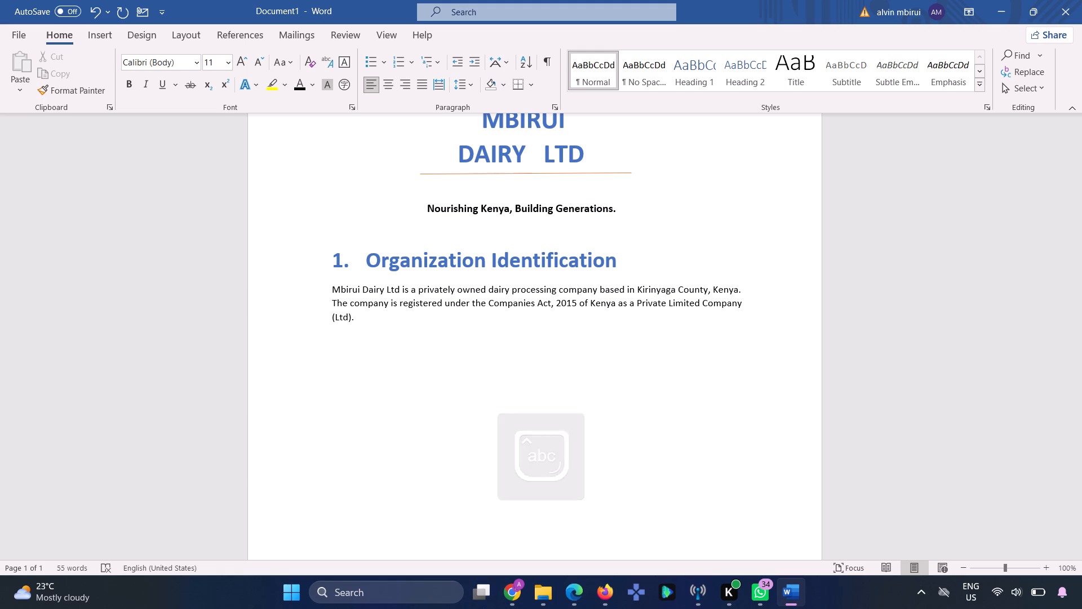
# Add a line break after the second sentence, within the same paragraph.
pyautogui.click(363, 322)
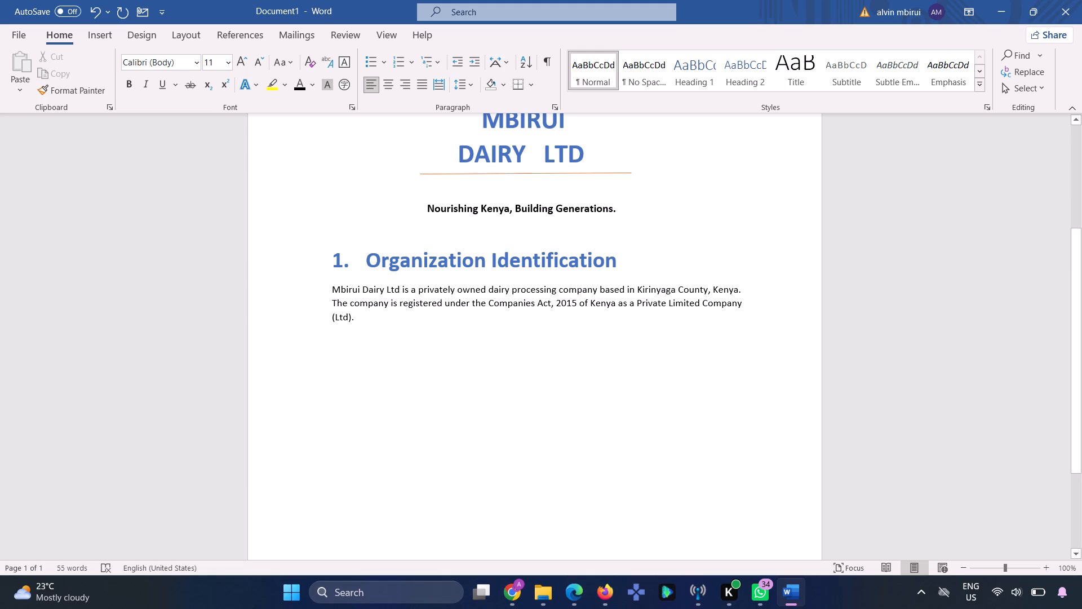
pyautogui.hotkey('shift', 'Return')
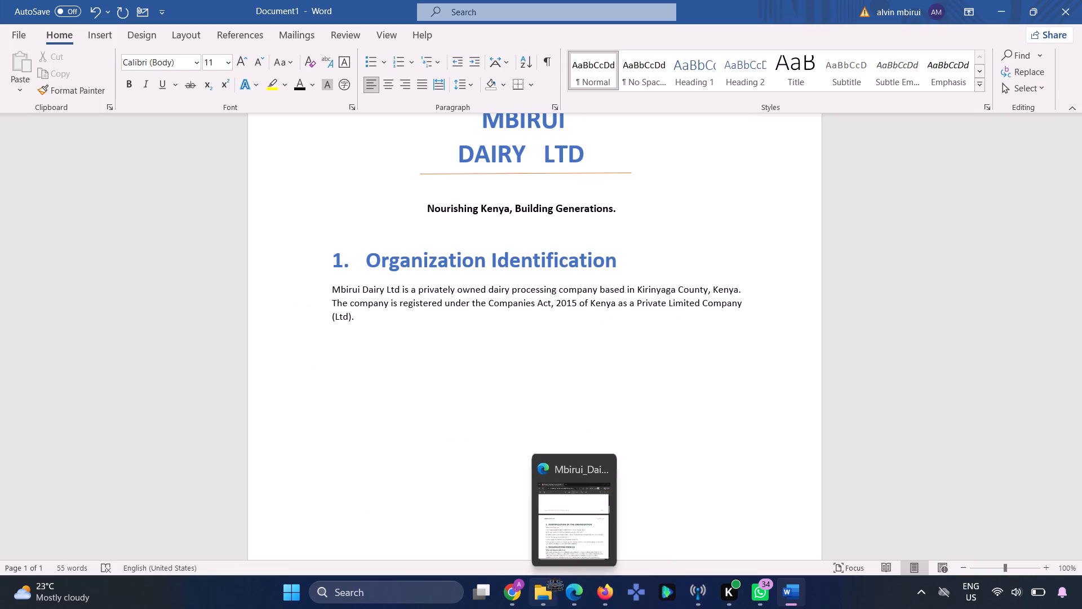
# Consult the Identification of the Organisation section of the company profile PDF in Edge, and return to the Word document.
pyautogui.click(577, 596)
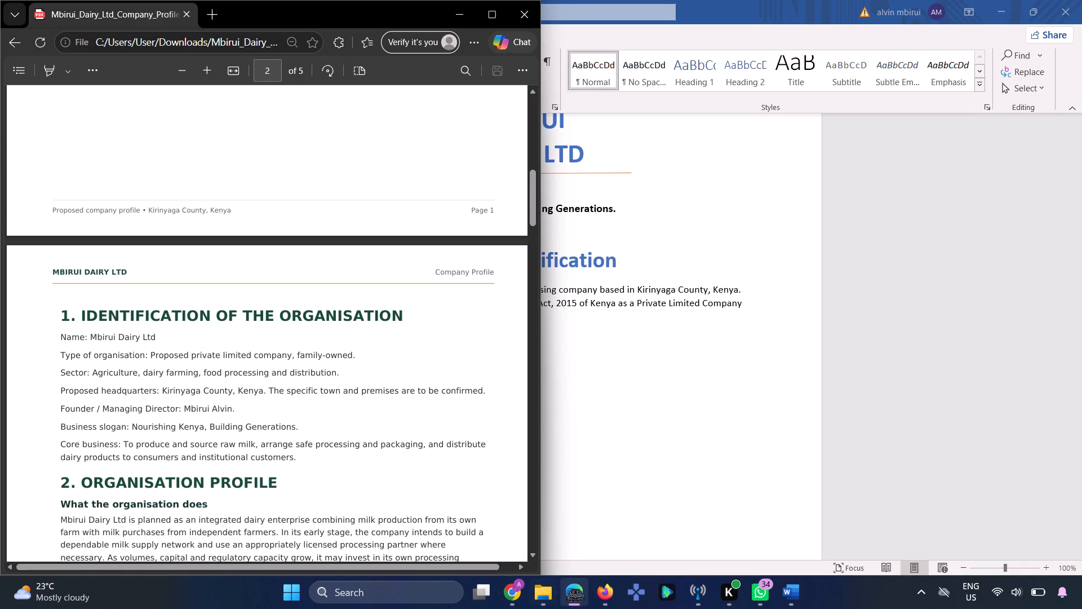
pyautogui.click(571, 589)
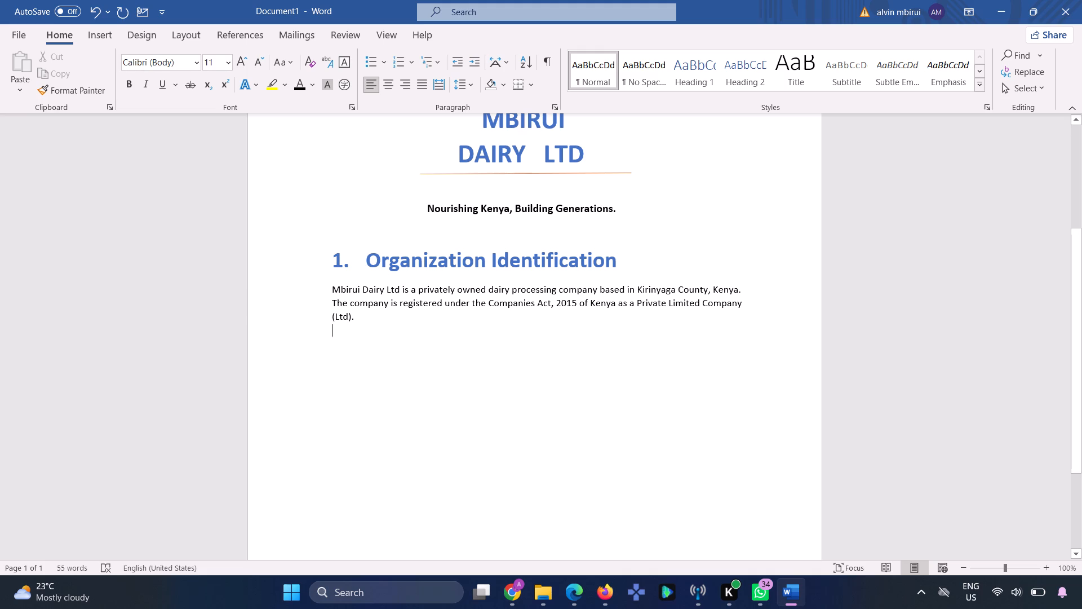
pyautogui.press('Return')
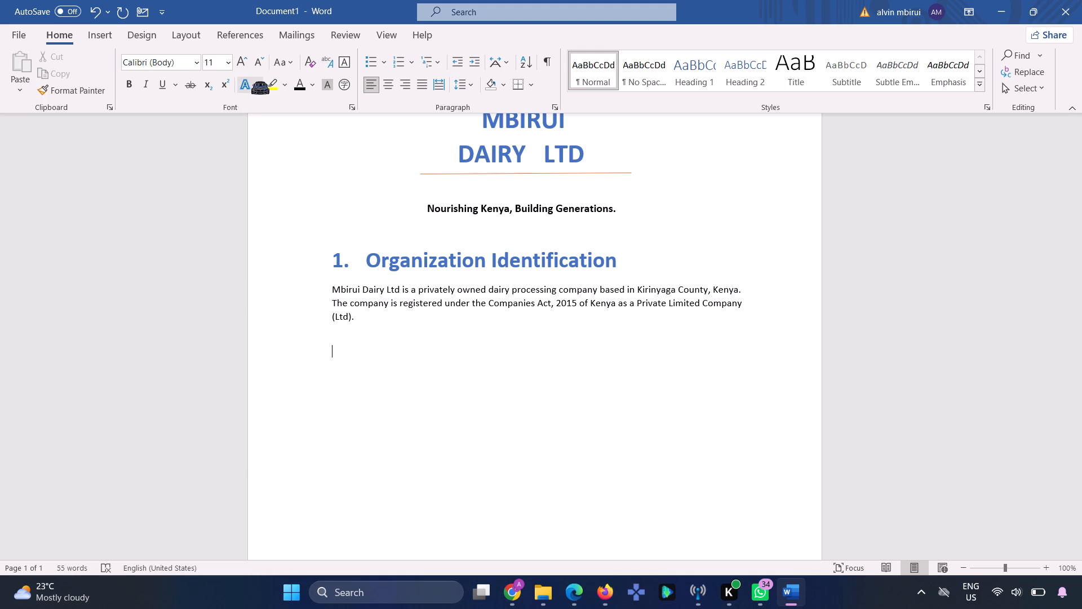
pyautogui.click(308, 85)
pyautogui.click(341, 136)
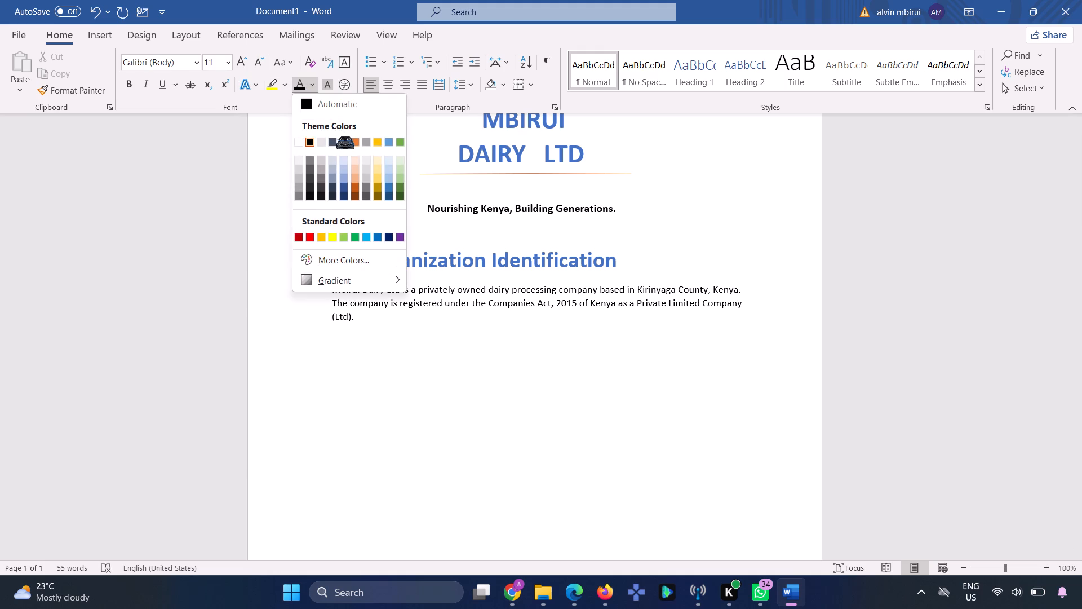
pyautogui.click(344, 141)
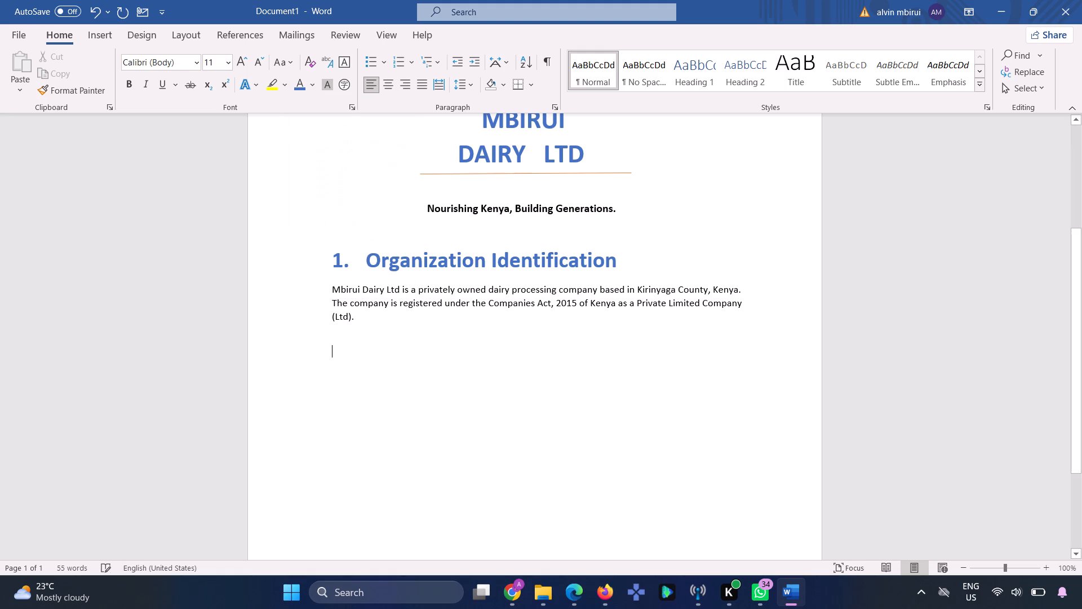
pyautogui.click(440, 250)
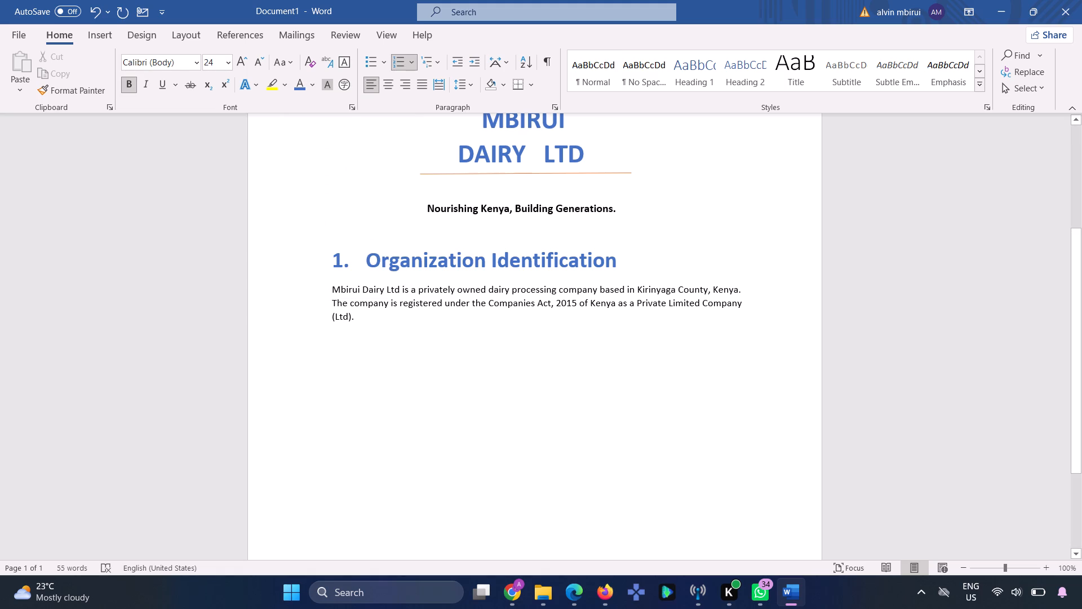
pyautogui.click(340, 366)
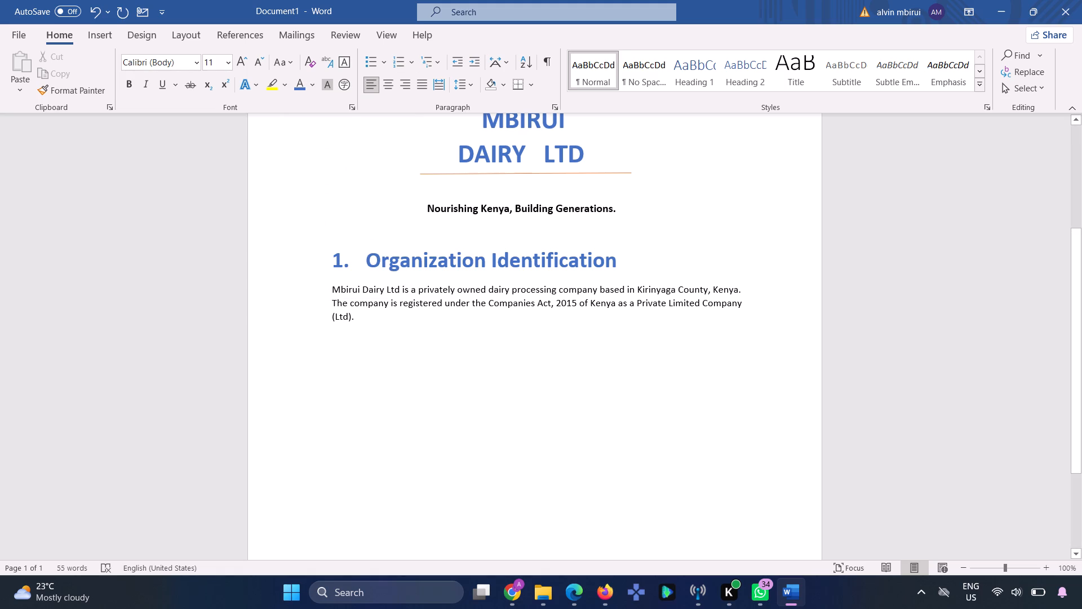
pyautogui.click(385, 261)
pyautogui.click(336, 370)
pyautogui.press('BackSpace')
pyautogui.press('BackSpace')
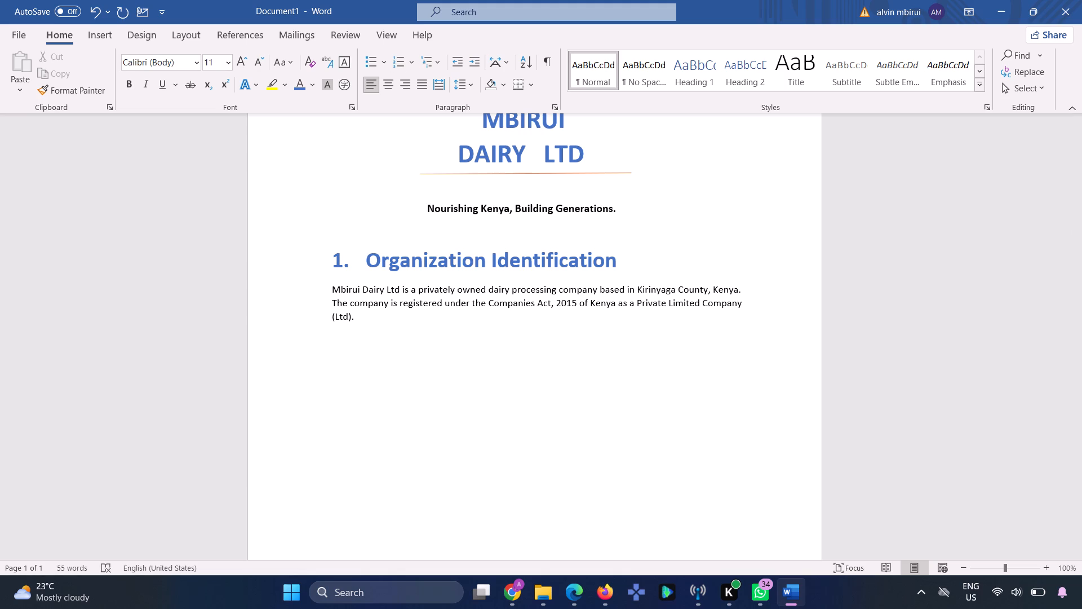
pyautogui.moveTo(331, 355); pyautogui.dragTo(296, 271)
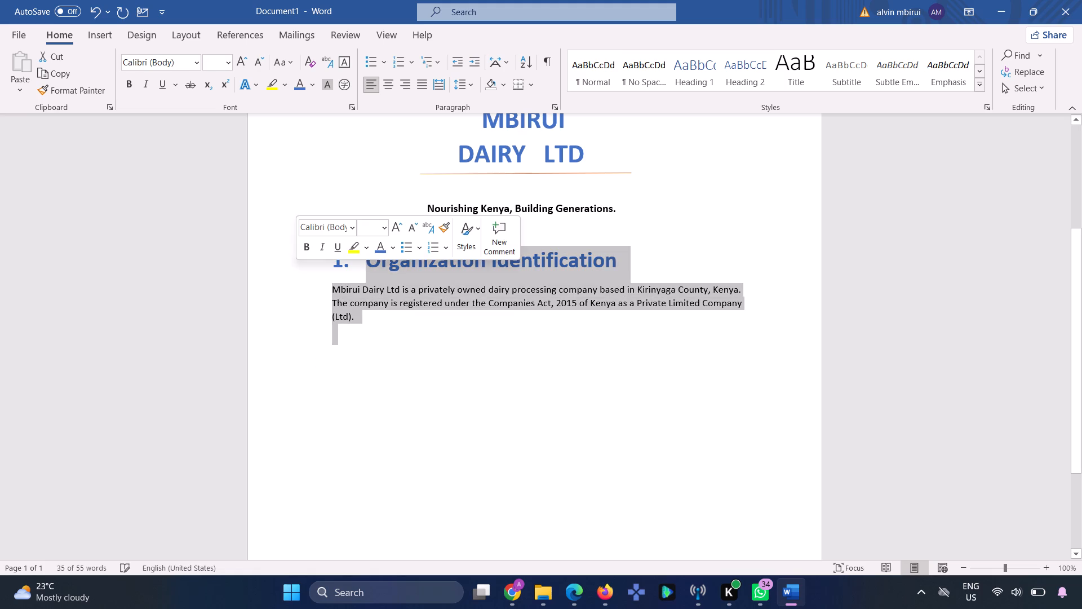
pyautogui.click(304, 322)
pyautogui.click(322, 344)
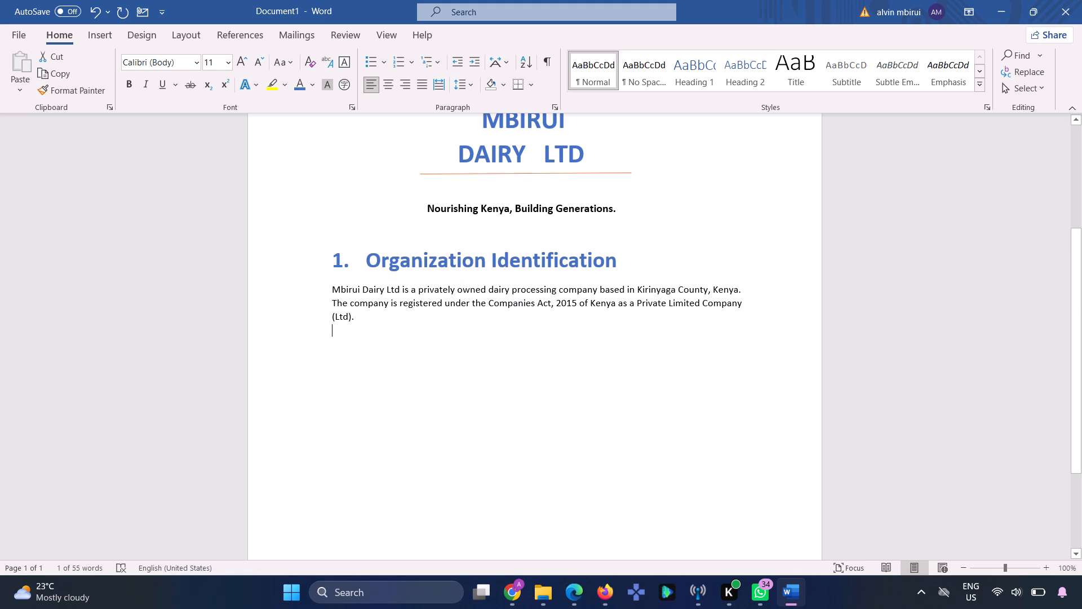
# Start a new paragraph below the organization identification text with the font size set to 24.
pyautogui.press('Return')
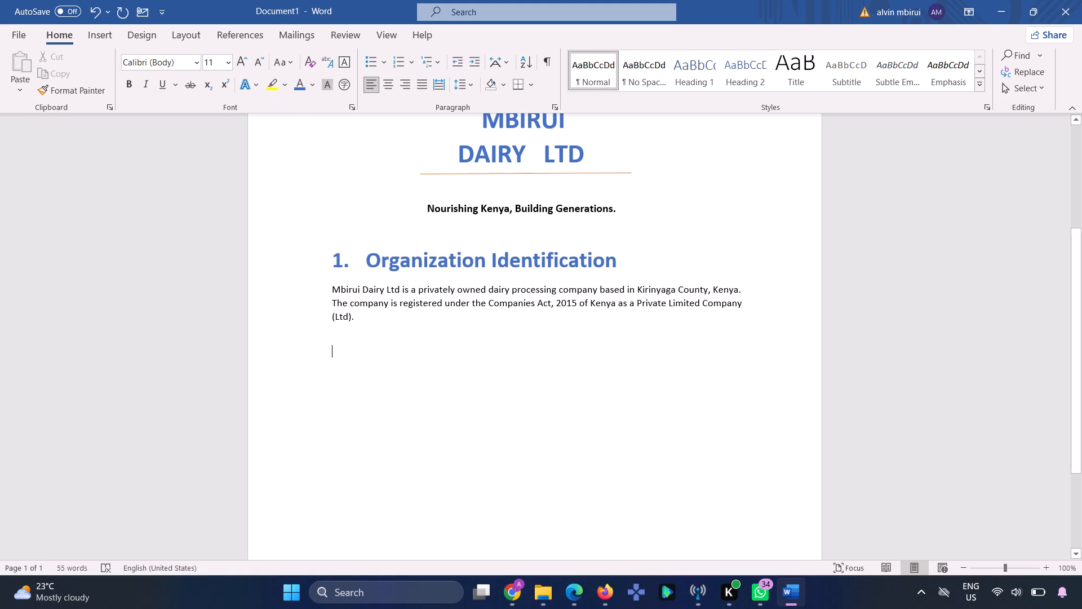
pyautogui.click(228, 60)
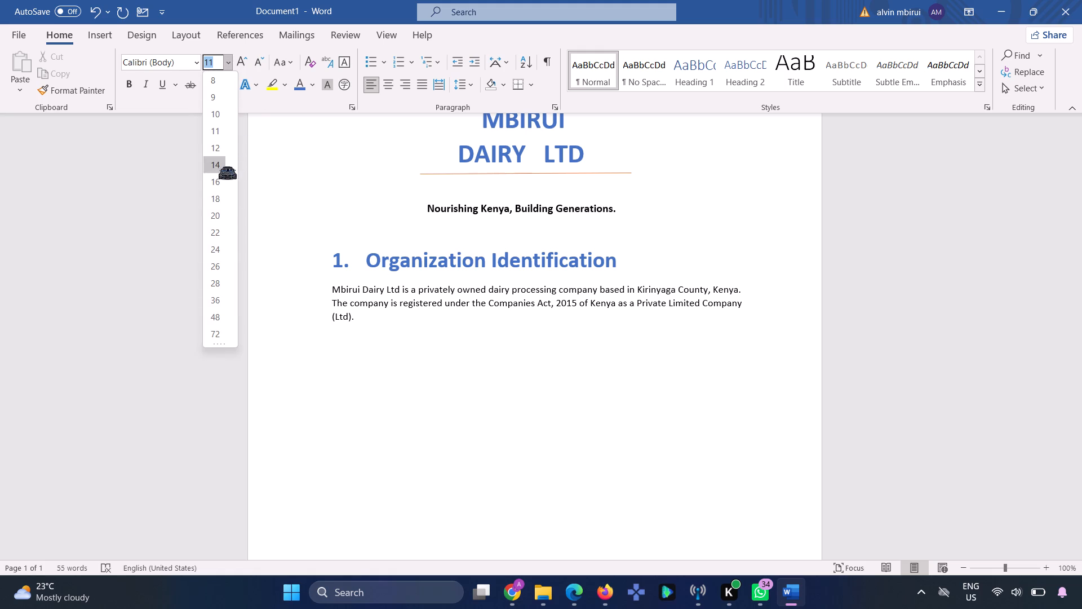
pyautogui.click(216, 246)
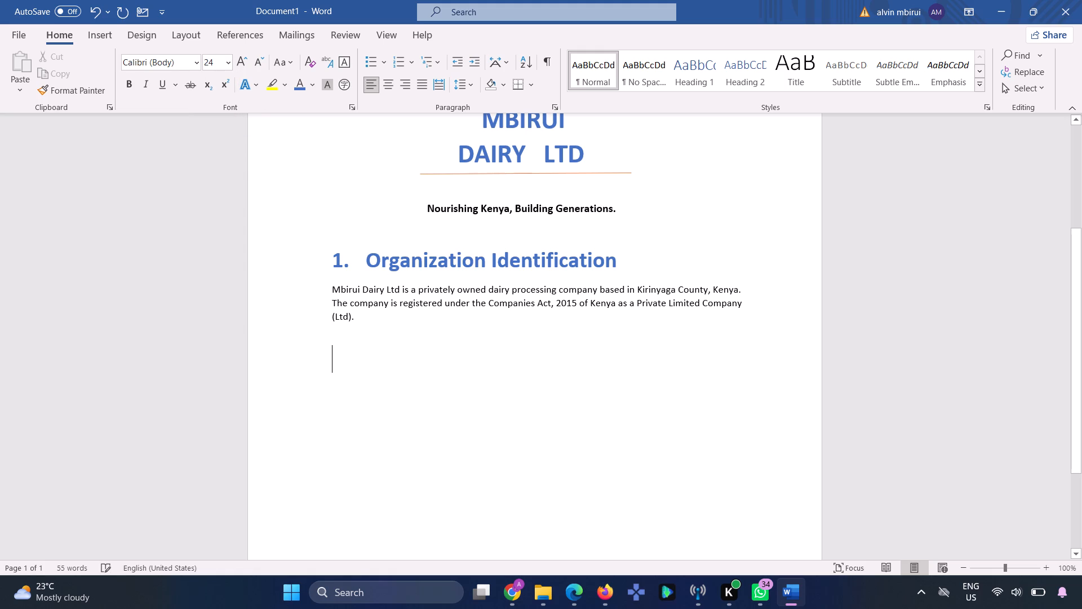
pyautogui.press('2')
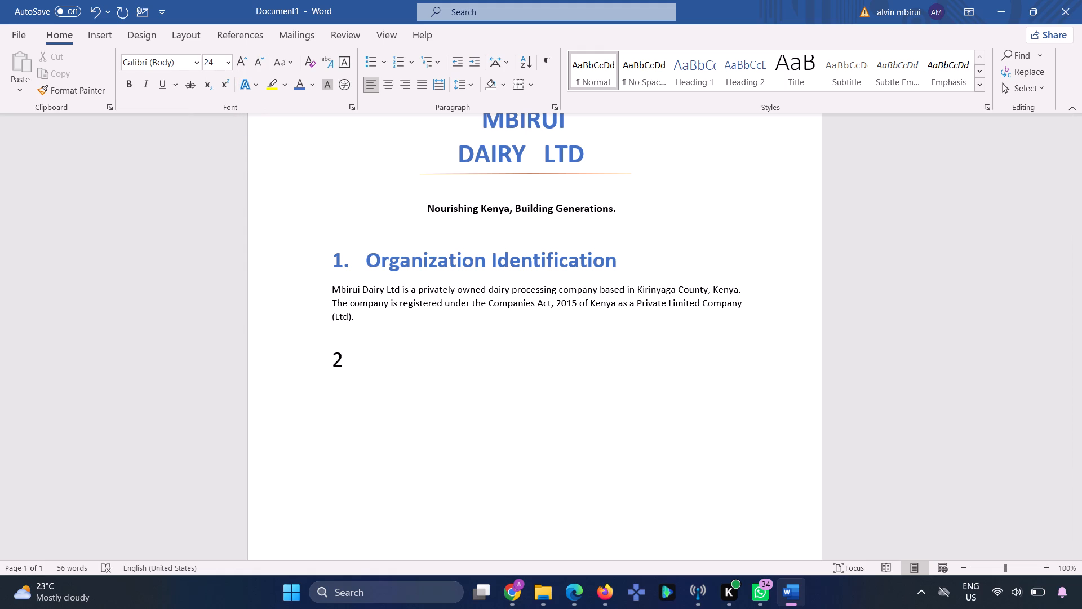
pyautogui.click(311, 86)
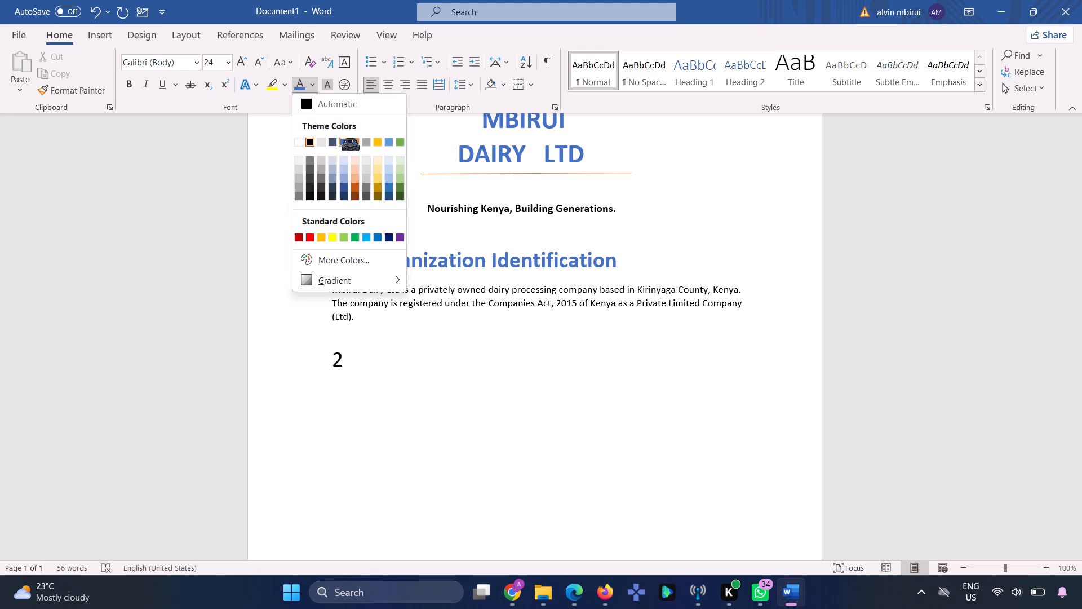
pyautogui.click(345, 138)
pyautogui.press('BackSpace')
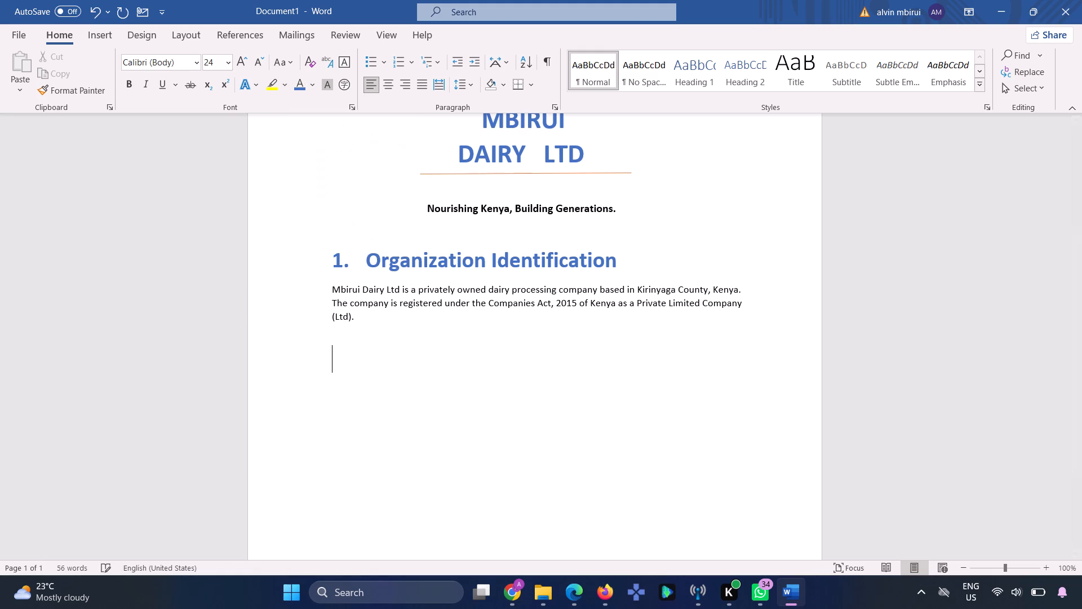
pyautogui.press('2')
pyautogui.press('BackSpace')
# Write the section heading "2.Organisation Profile" in the same blue as the first heading.
pyautogui.click(311, 81)
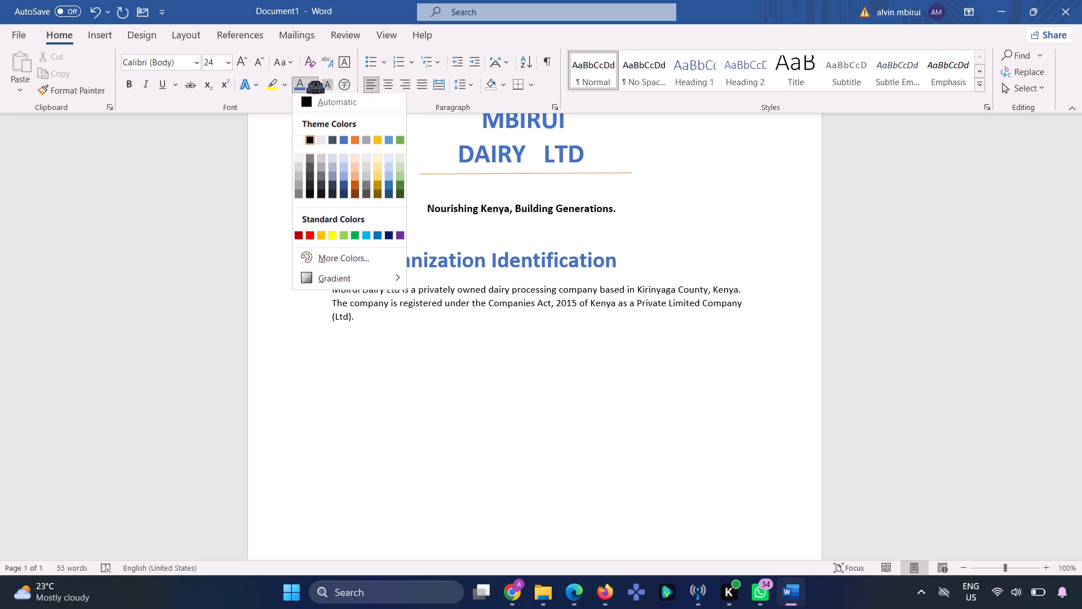
pyautogui.click(339, 140)
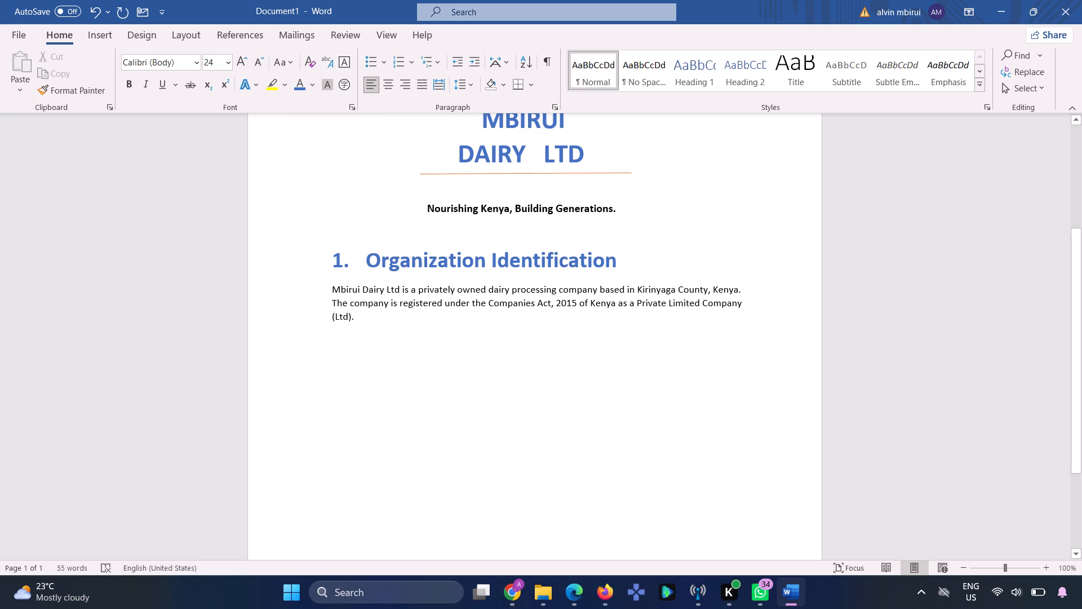
pyautogui.press('2')
pyautogui.press('.')
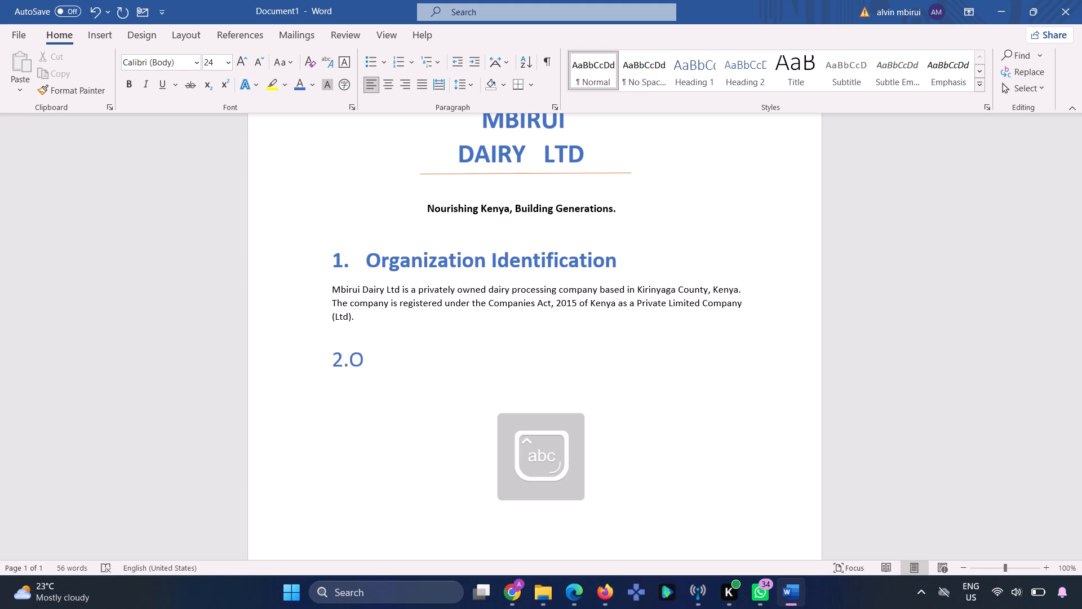
pyautogui.write('gani')
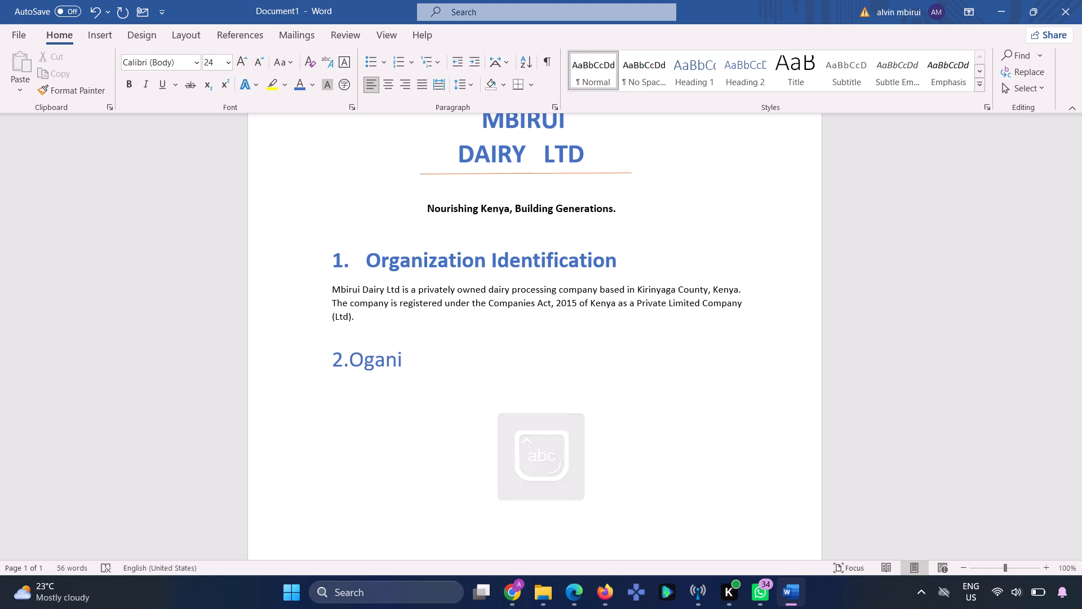
pyautogui.write('sation')
pyautogui.press('space')
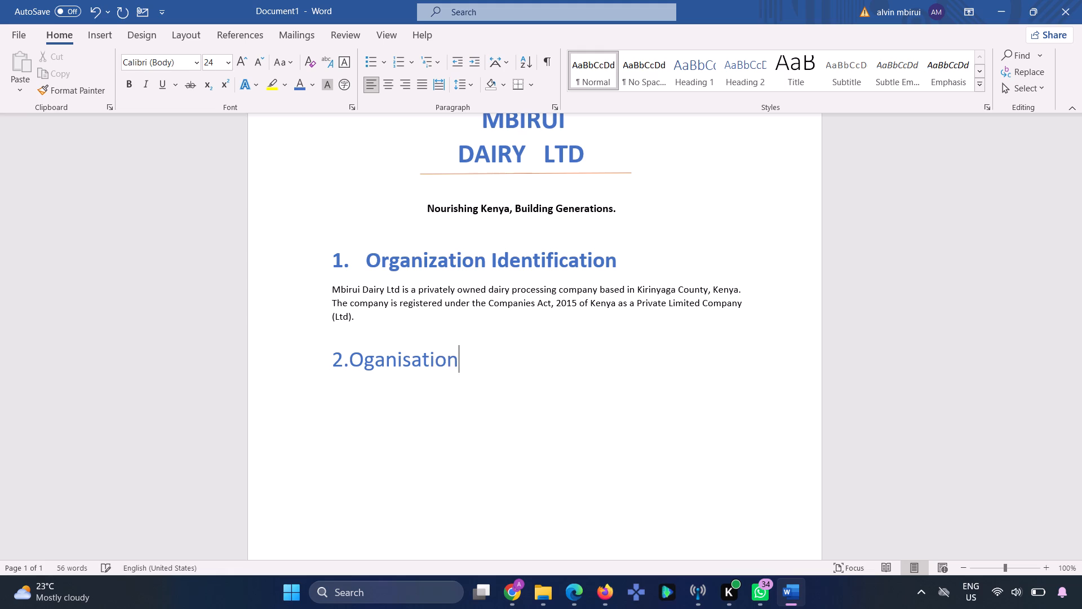
pyautogui.write('rofile')
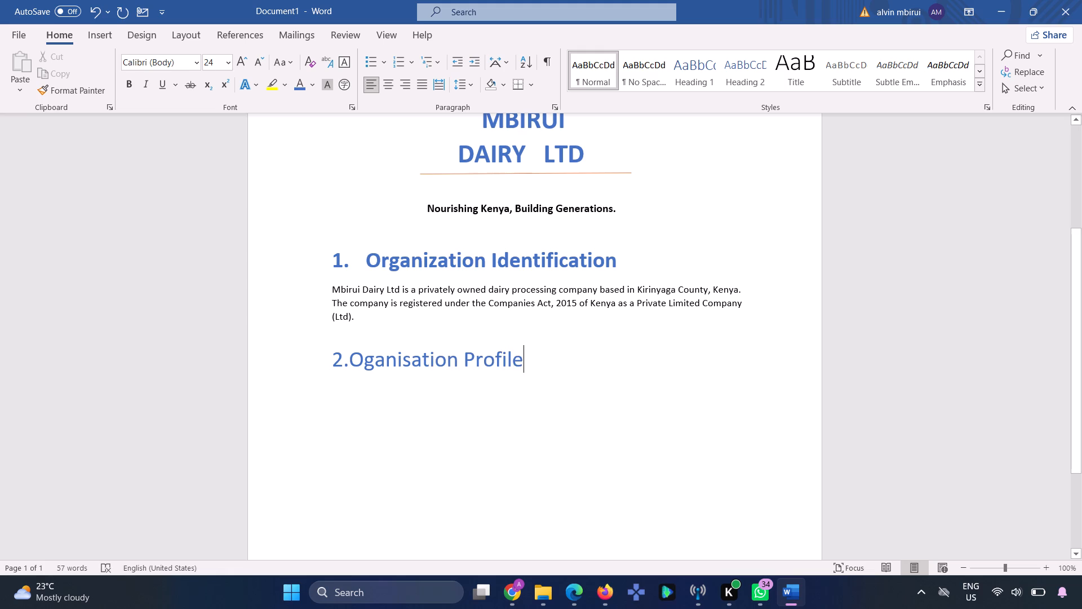
pyautogui.click(366, 360)
pyautogui.press('r')
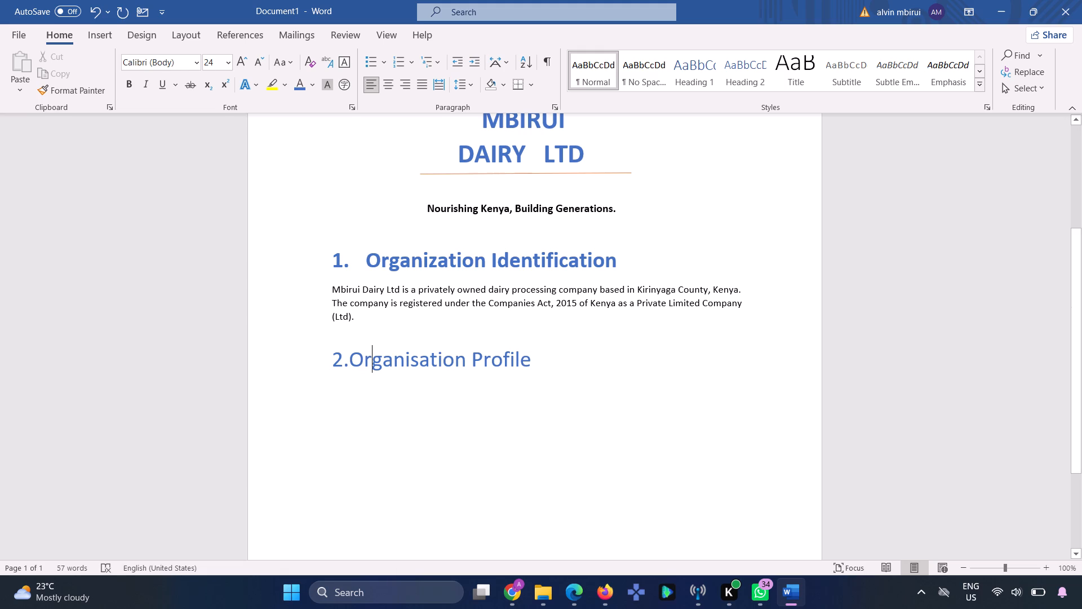
# Make the whole "2.Organisation Profile" heading bold.
pyautogui.moveTo(534, 361); pyautogui.dragTo(405, 357)
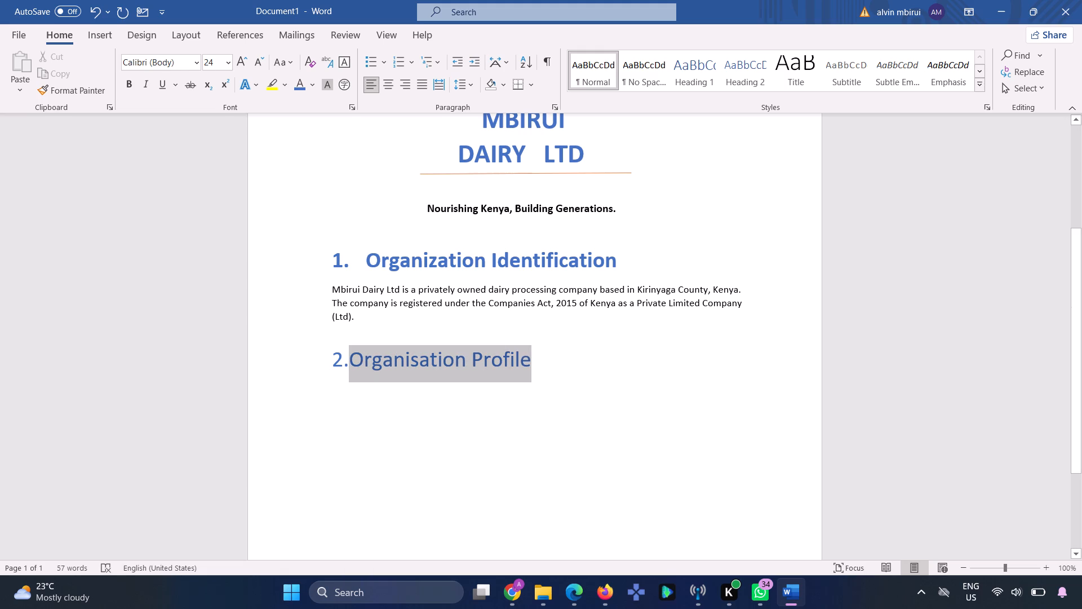
pyautogui.moveTo(405, 357); pyautogui.dragTo(336, 354)
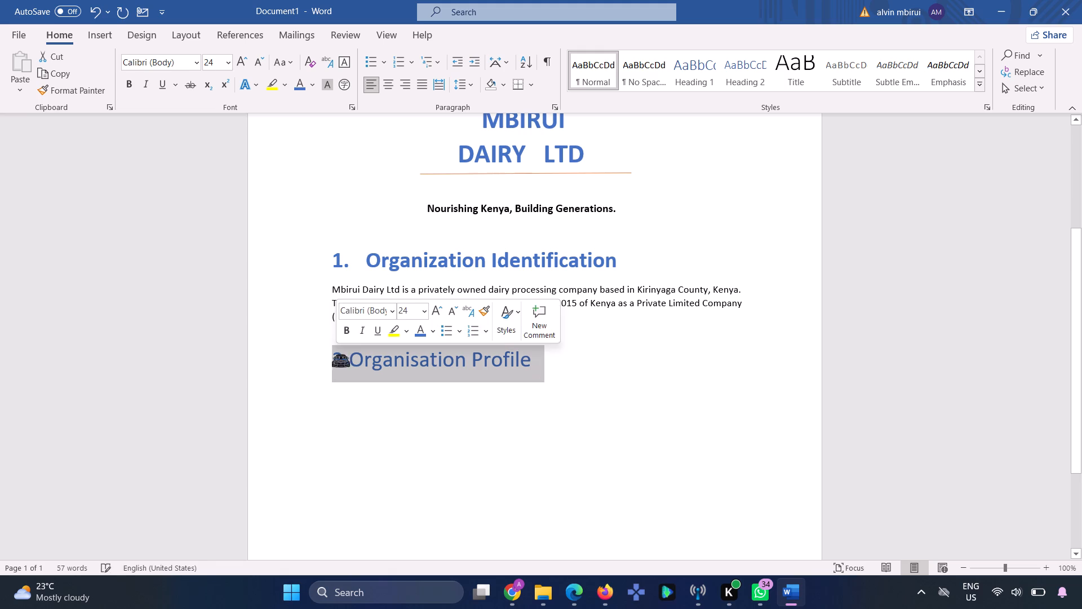
pyautogui.click(128, 82)
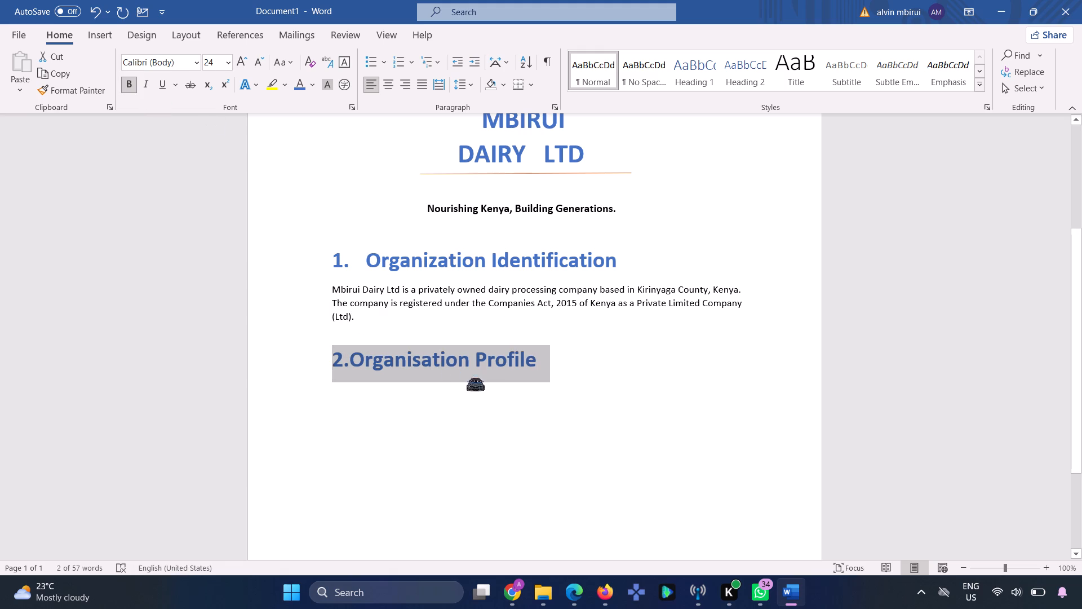
# Add a line below the Organisation Profile heading and remove its automatic number and indent.
pyautogui.click(555, 365)
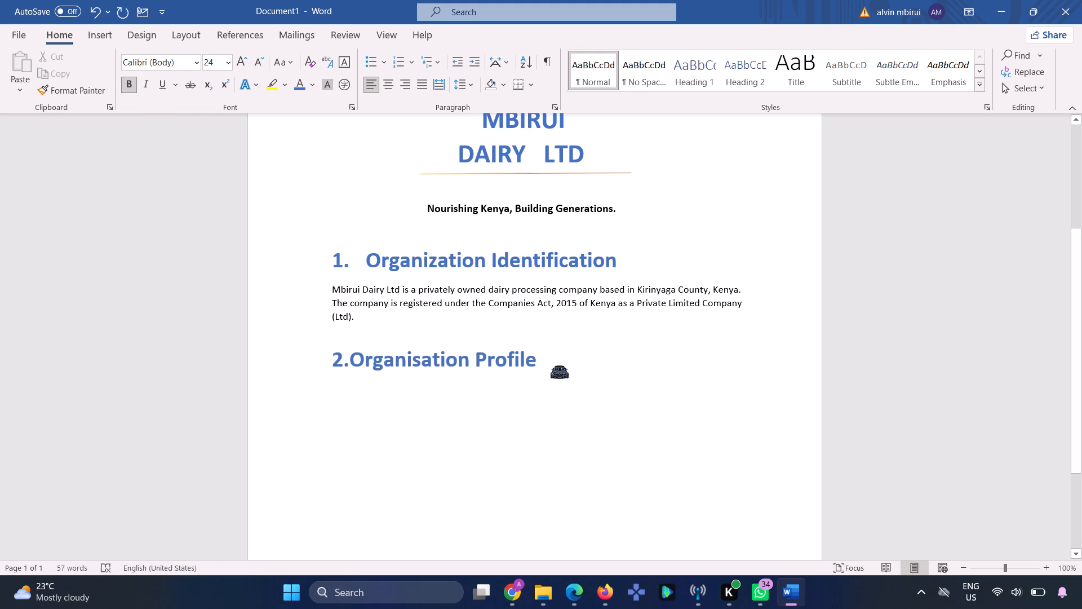
pyautogui.press('Return')
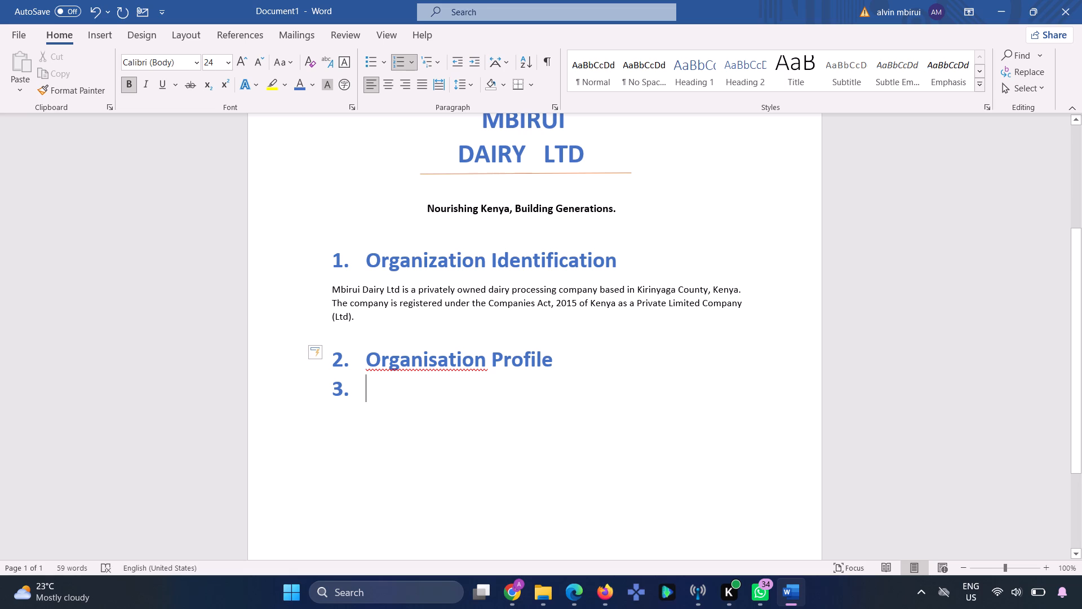
pyautogui.click(359, 389)
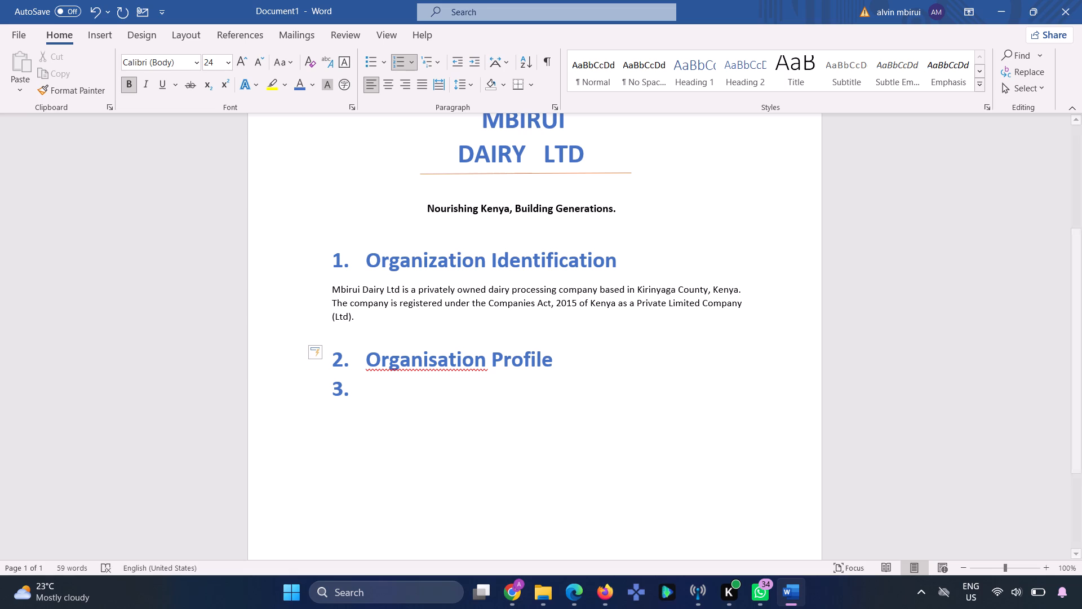
pyautogui.press('BackSpace')
pyautogui.press('BackSpace')
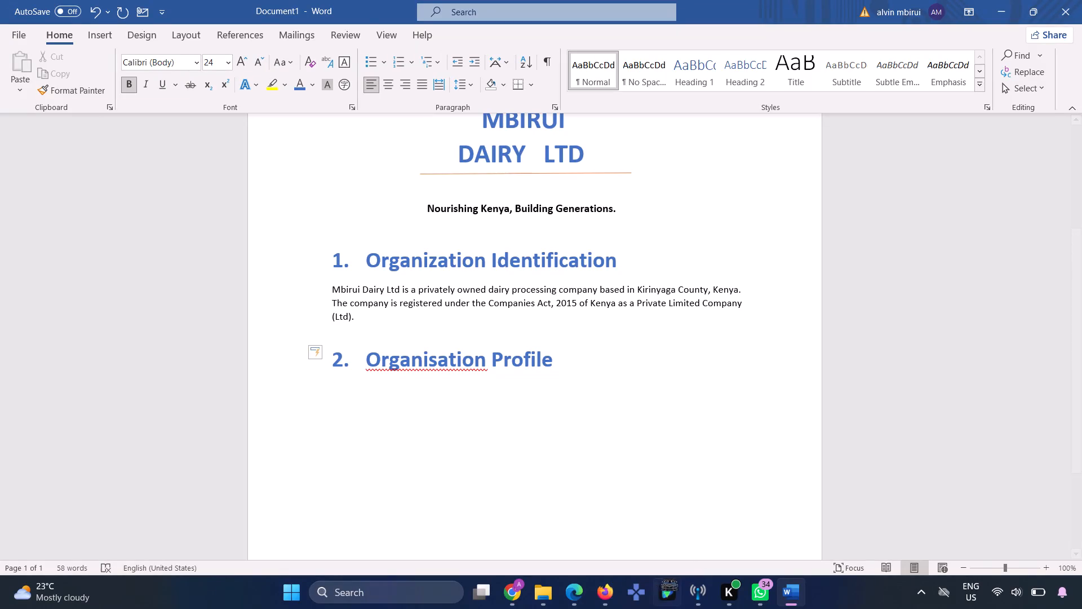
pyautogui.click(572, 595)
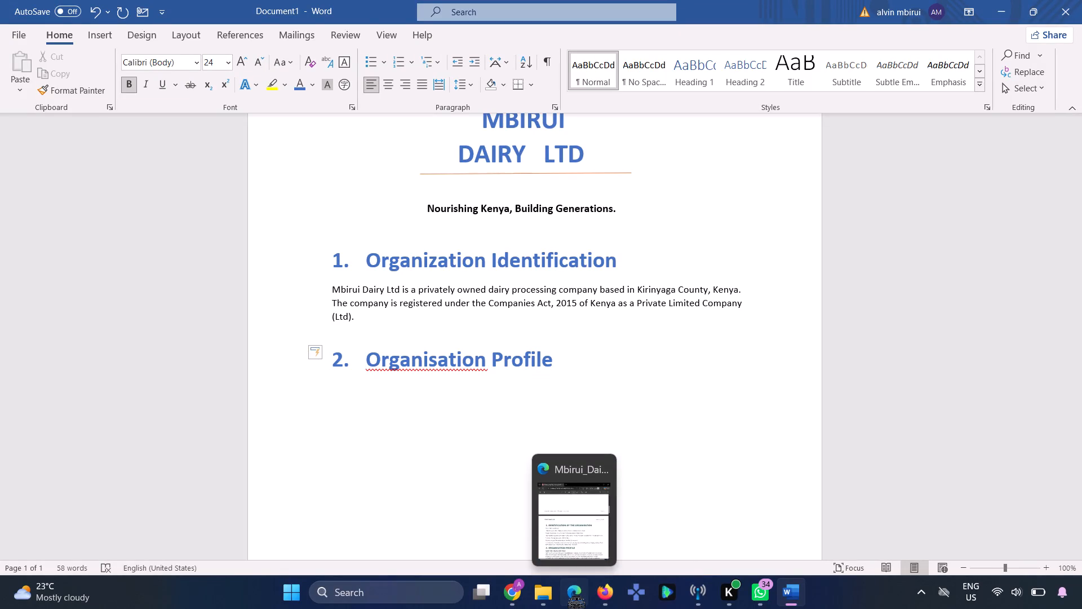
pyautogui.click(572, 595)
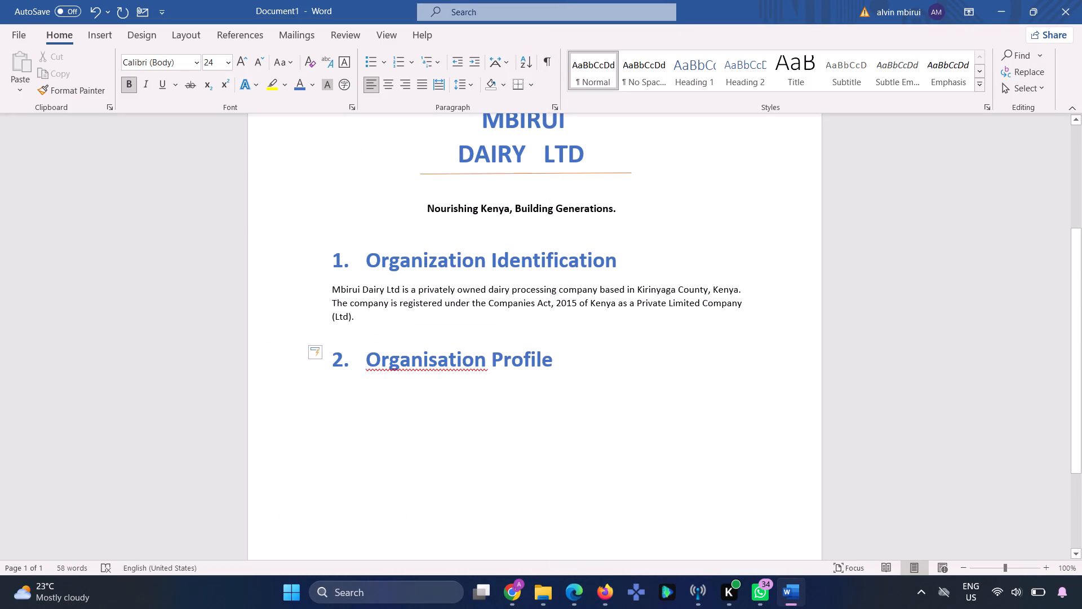
# Change the spelling in the first section heading to "Organisation Identification".
pyautogui.click(436, 264)
pyautogui.press('BackSpace')
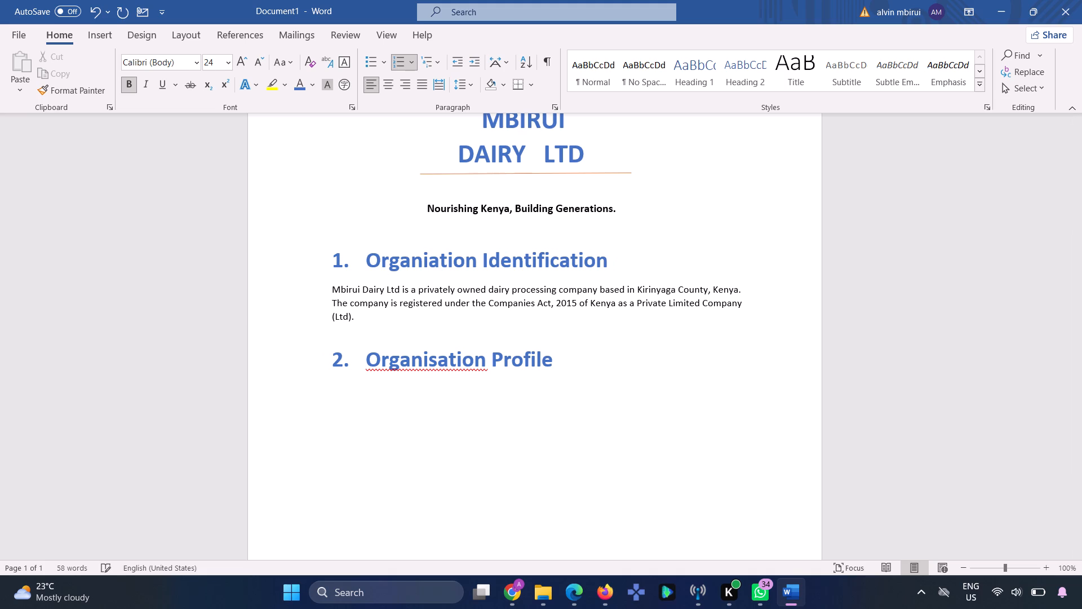
pyautogui.press('s')
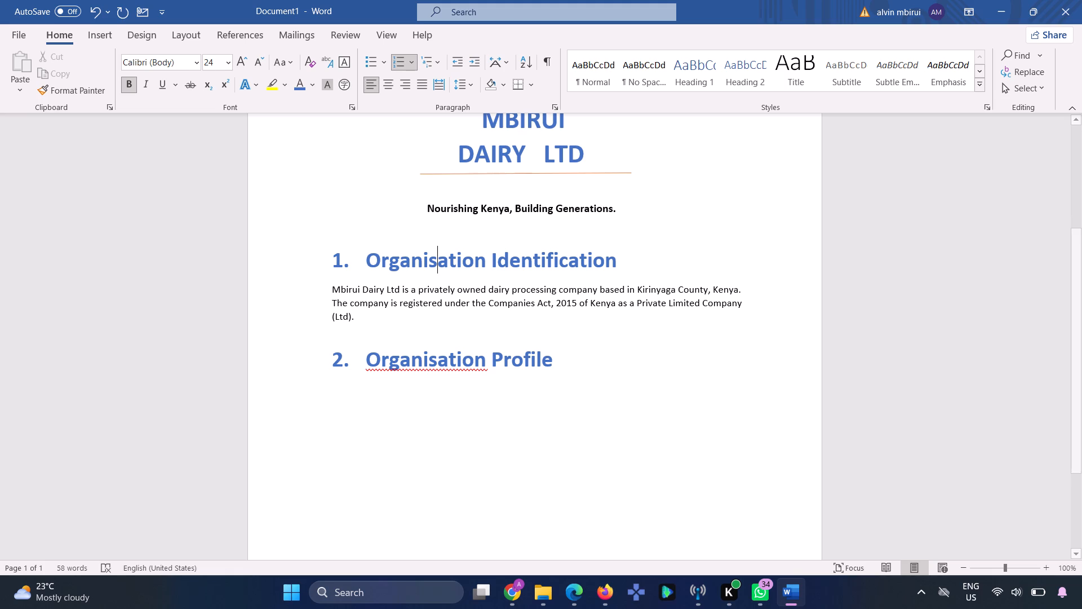
# Add a line below the "Organisation Profile" heading and clear its automatic number and indent.
pyautogui.click(555, 360)
pyautogui.hotkey('shift', 'Return')
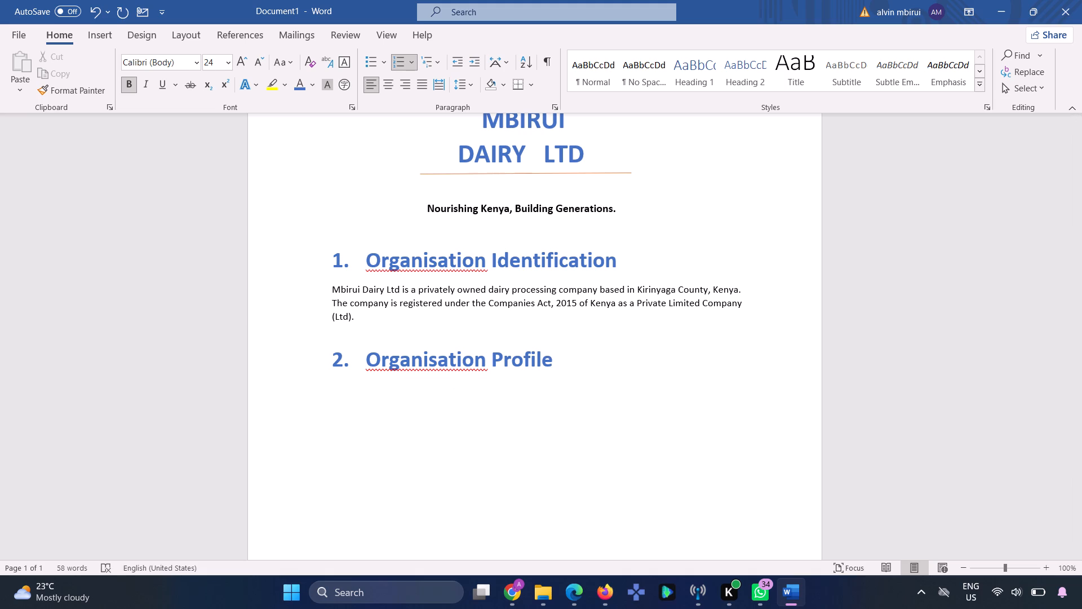
pyautogui.press('BackSpace')
pyautogui.press('Return')
pyautogui.press('BackSpace')
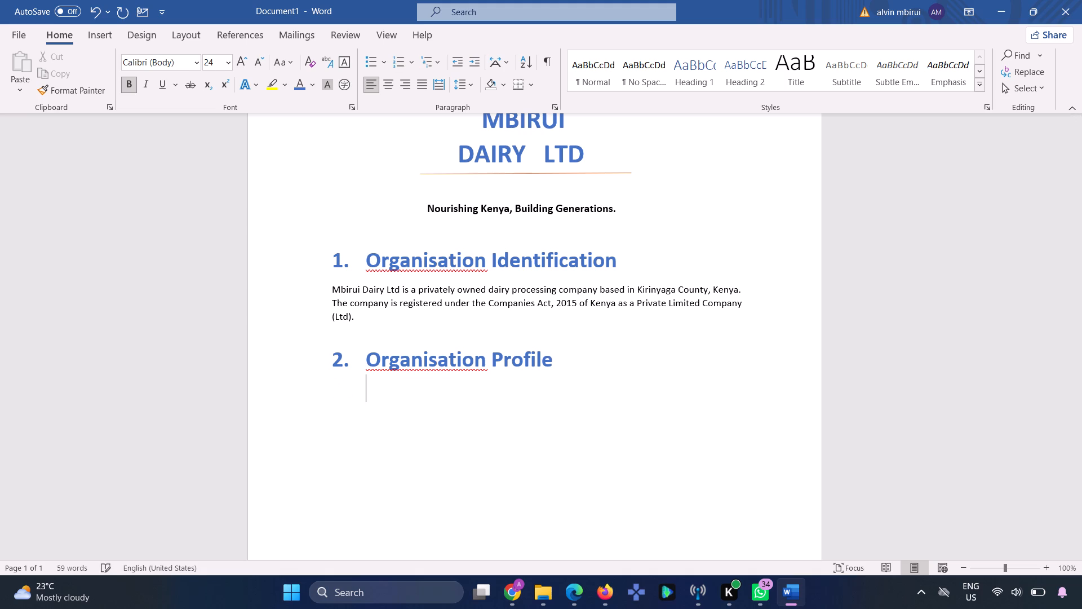
pyautogui.press('BackSpace')
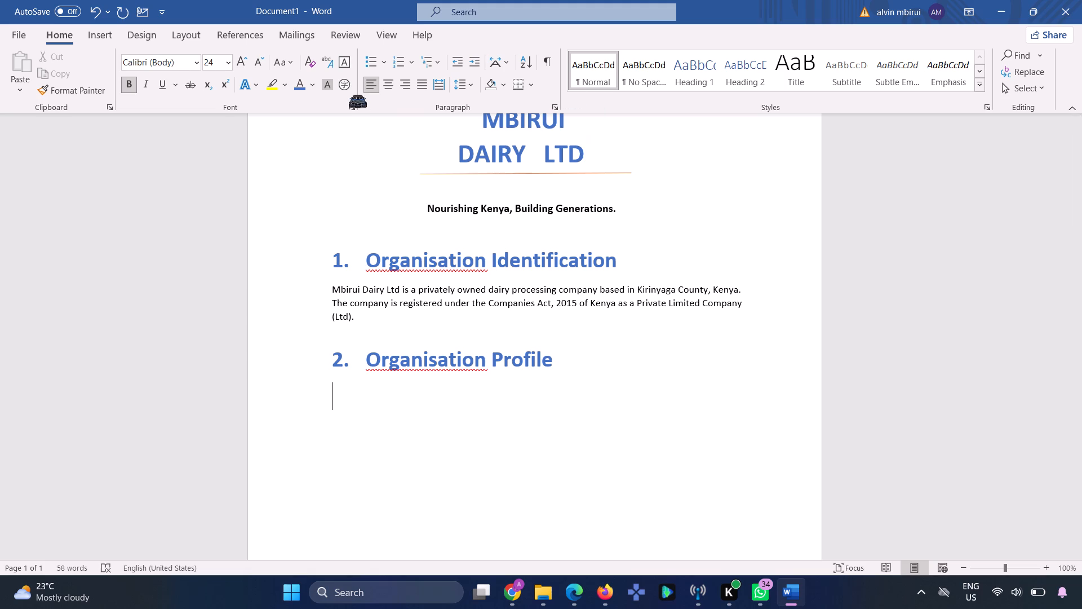
# Set the empty line below the "Organisation Profile" heading to black text at font size 11, matching the first section's body text.
pyautogui.click(313, 77)
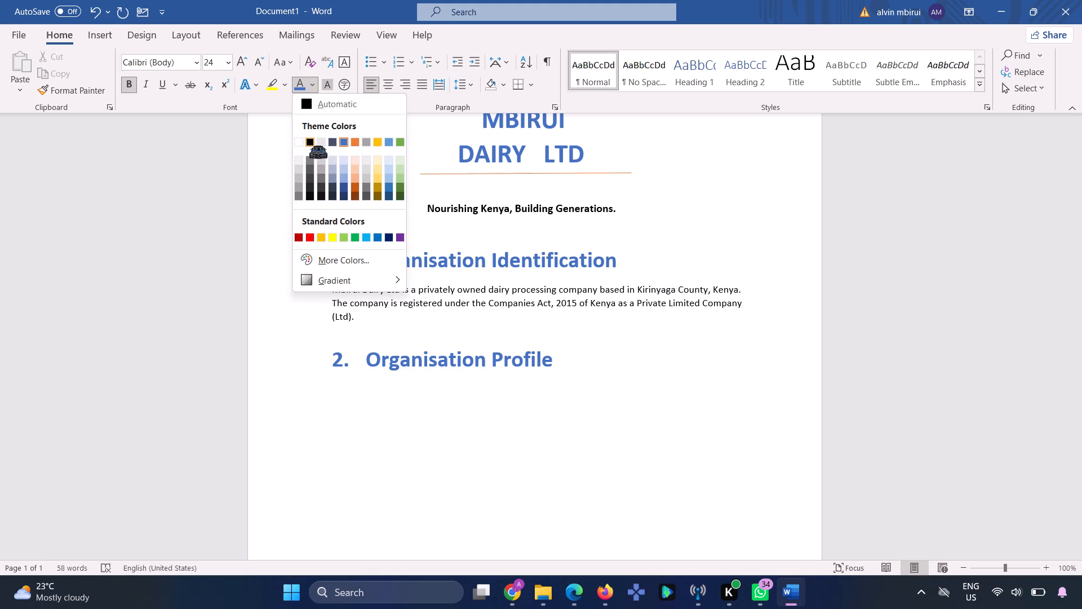
pyautogui.doubleClick(313, 143)
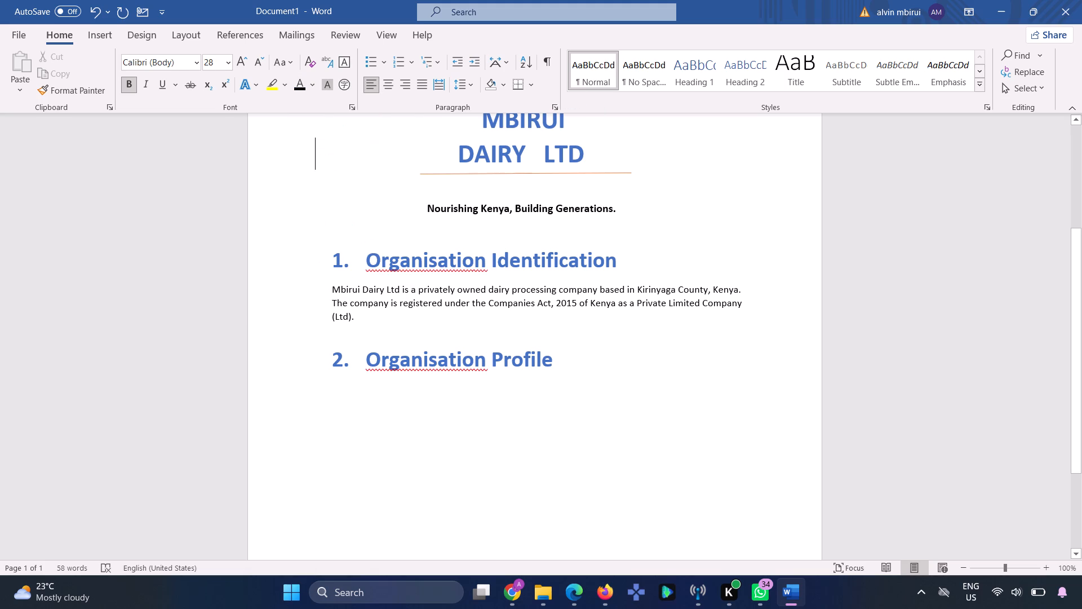
pyautogui.click(400, 285)
pyautogui.click(369, 418)
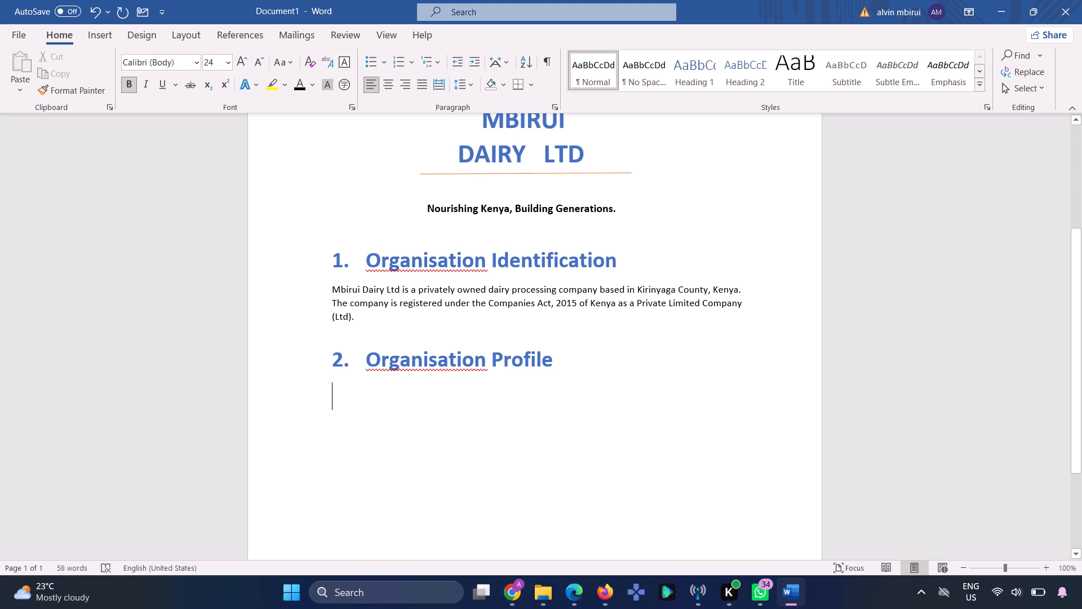
pyautogui.click(229, 63)
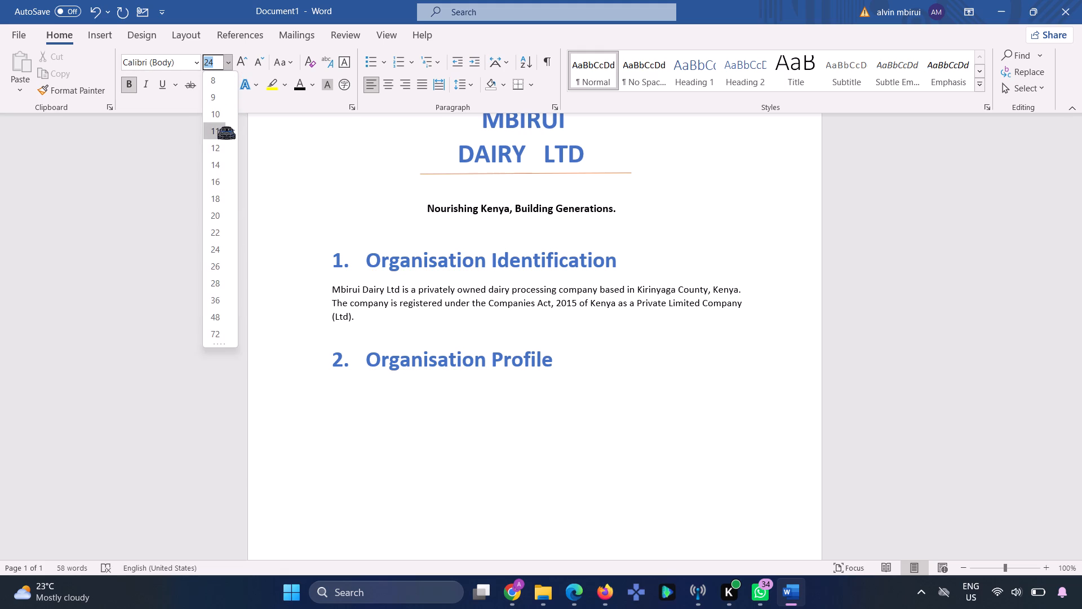
pyautogui.click(222, 126)
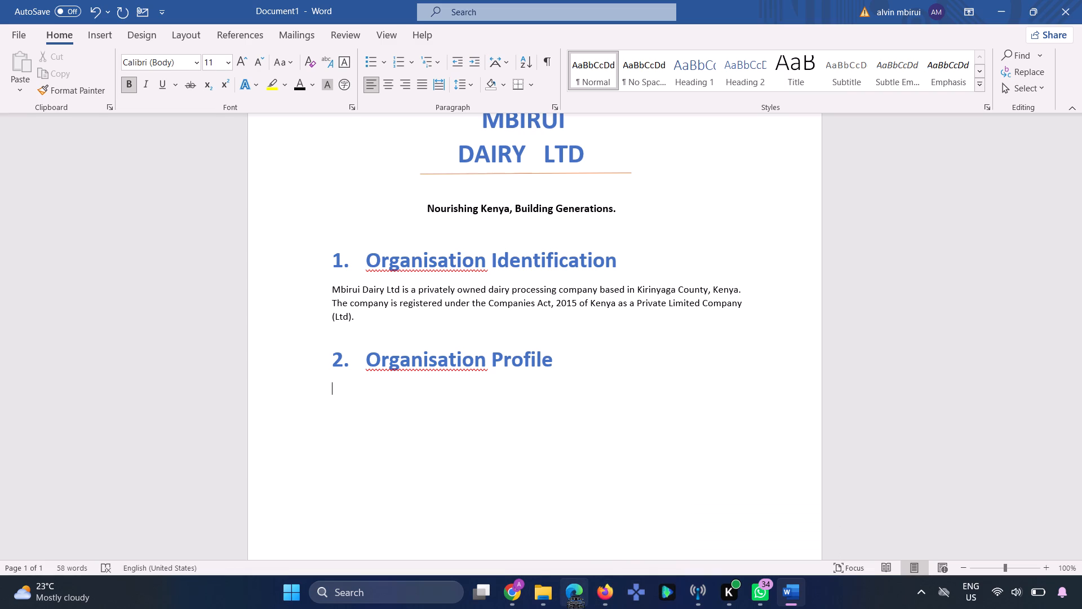
# Switch to the company profile PDF in Edge, read its Organisation Profile section, and return to the Word document.
pyautogui.click(574, 522)
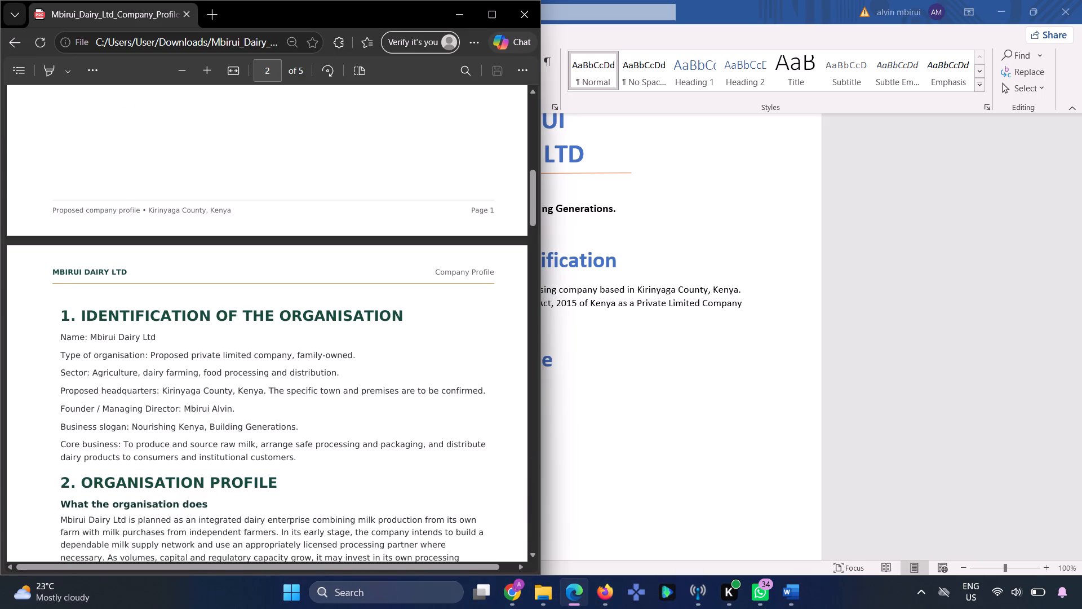
pyautogui.scroll(-3, 401, 498)
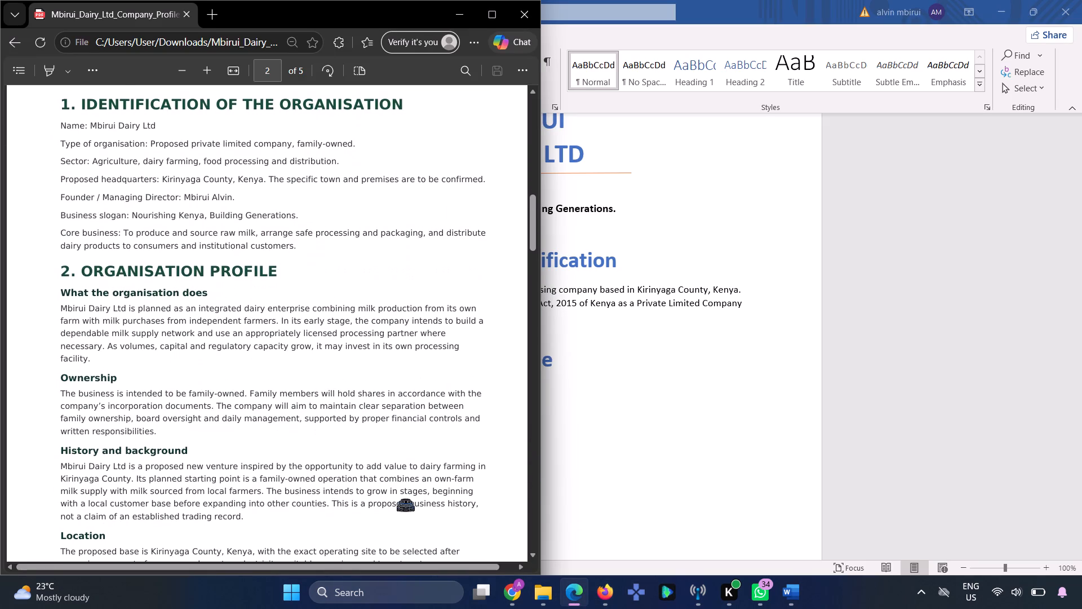
pyautogui.scroll(2, 401, 498)
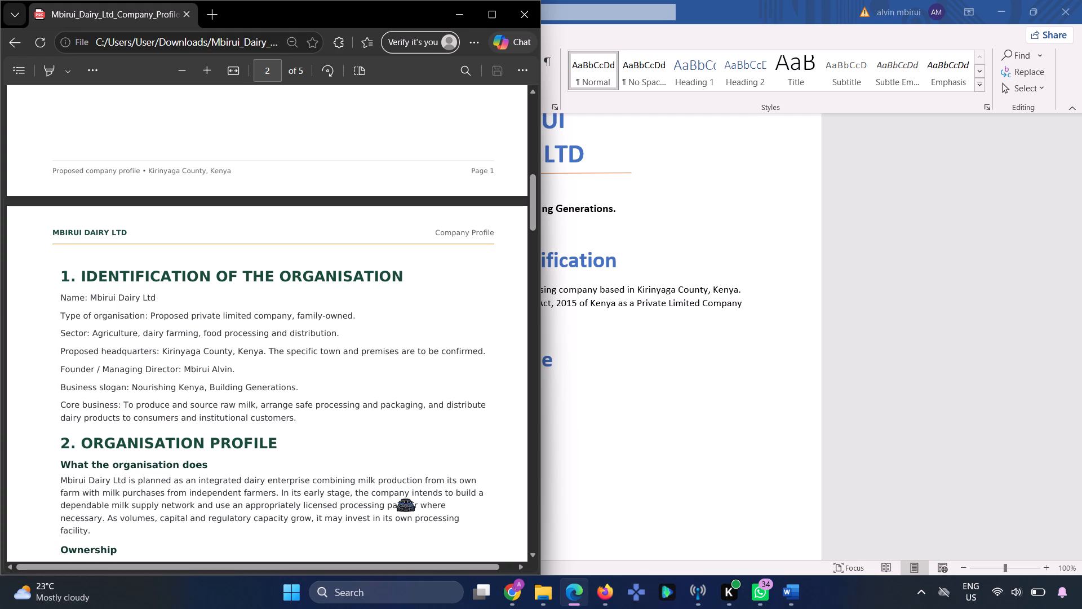
pyautogui.scroll(-1, 402, 500)
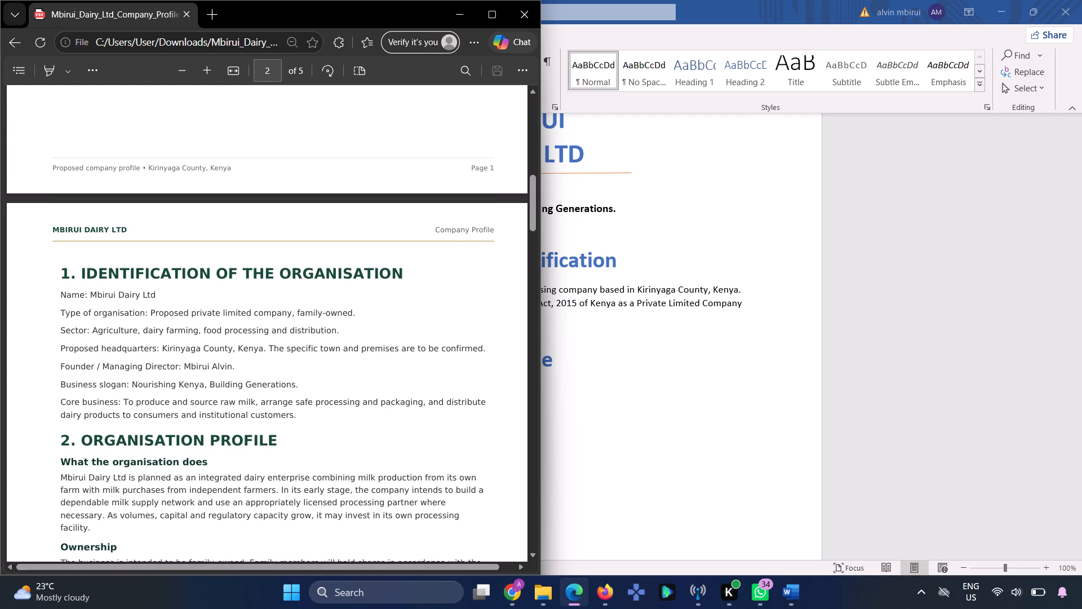
pyautogui.scroll(-1, 402, 500)
pyautogui.click(582, 460)
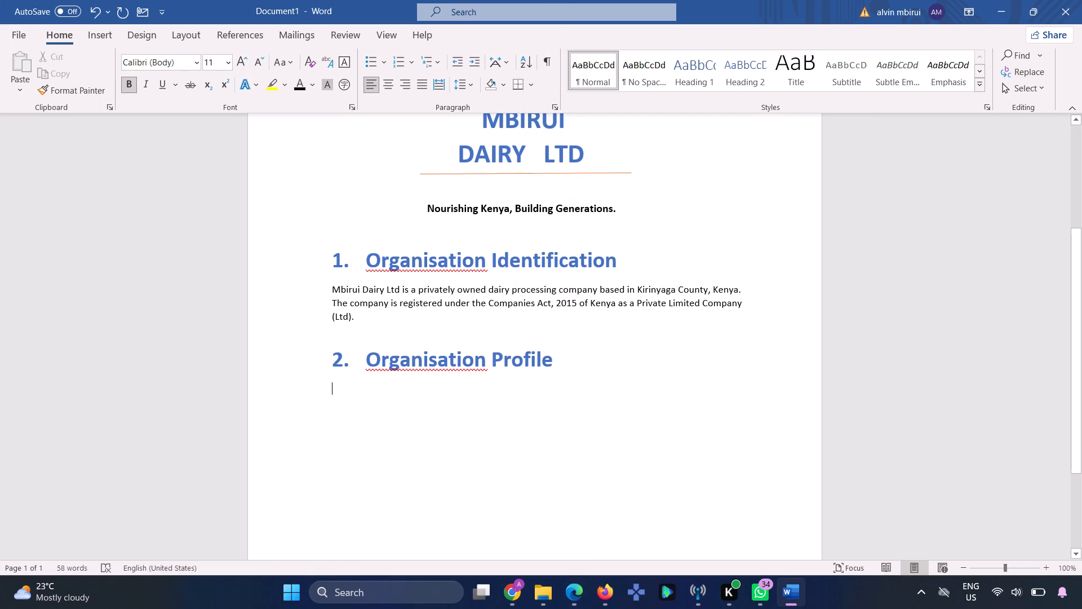
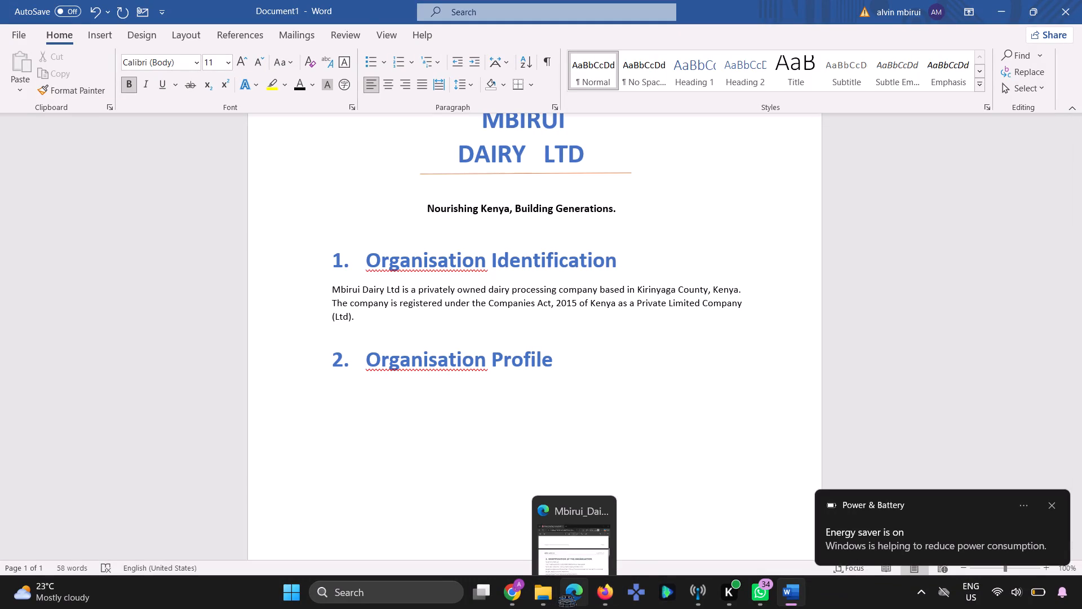
# Switch to Chrome, check the Fortune Sacco profile PDF and the Google AI profile of Brookside Dairy Limited, and return to Word.
pyautogui.click(515, 596)
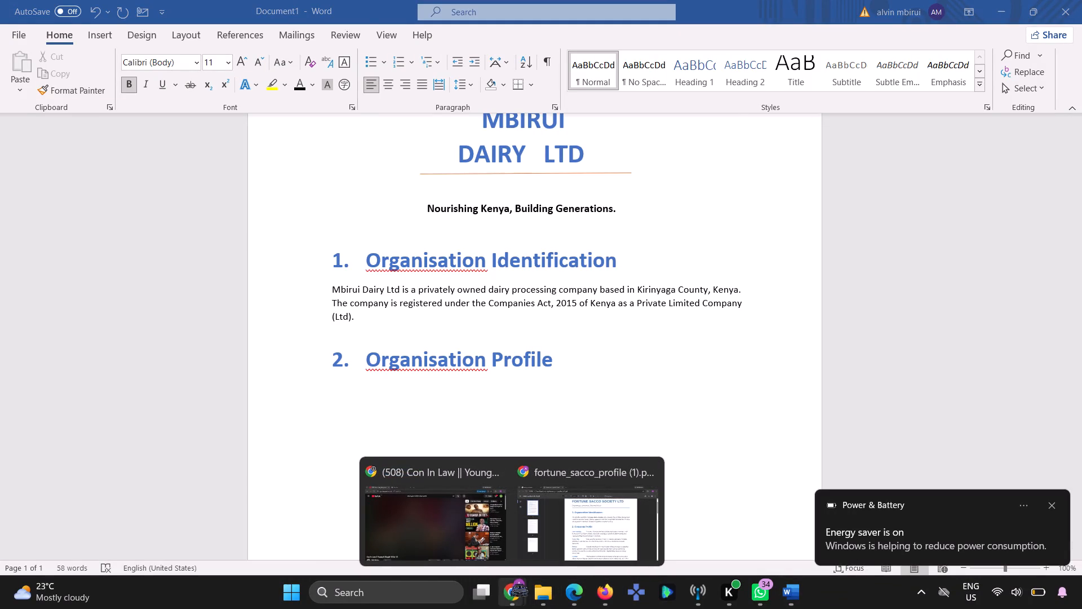
pyautogui.click(577, 544)
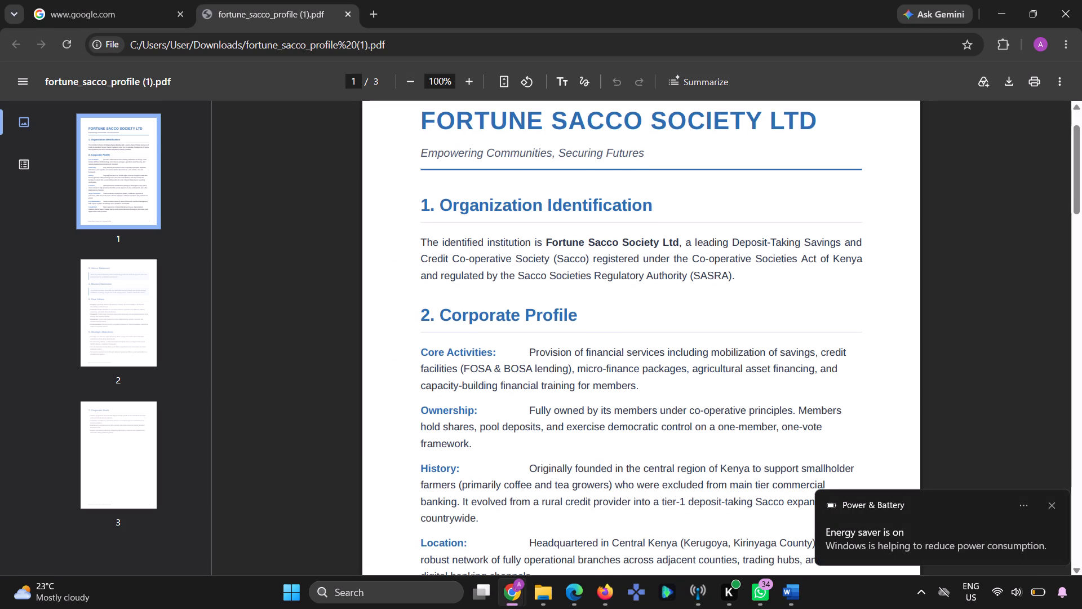
pyautogui.click(120, 17)
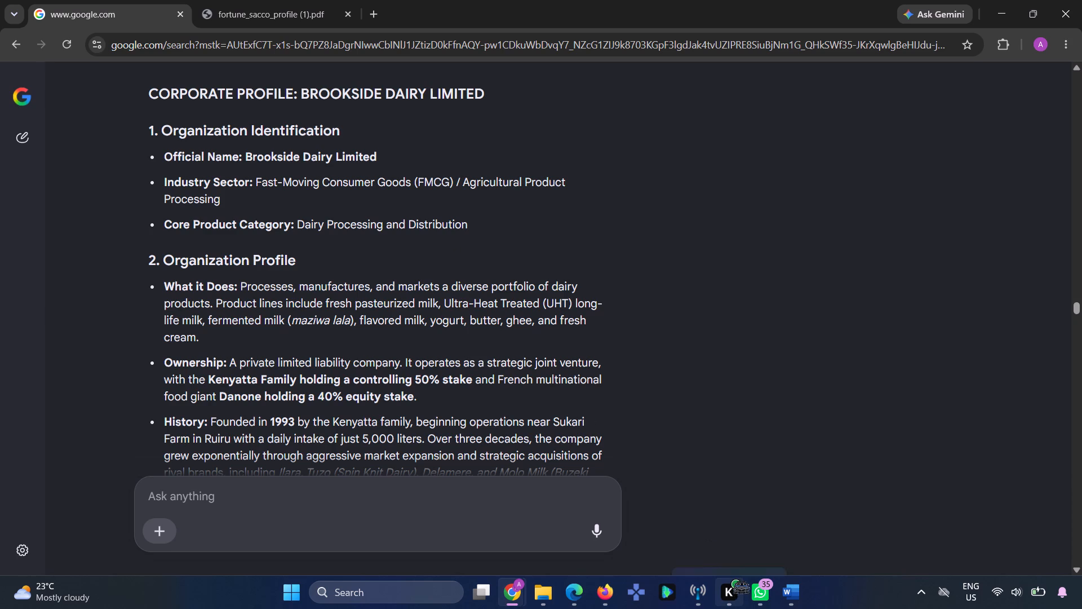
pyautogui.click(784, 596)
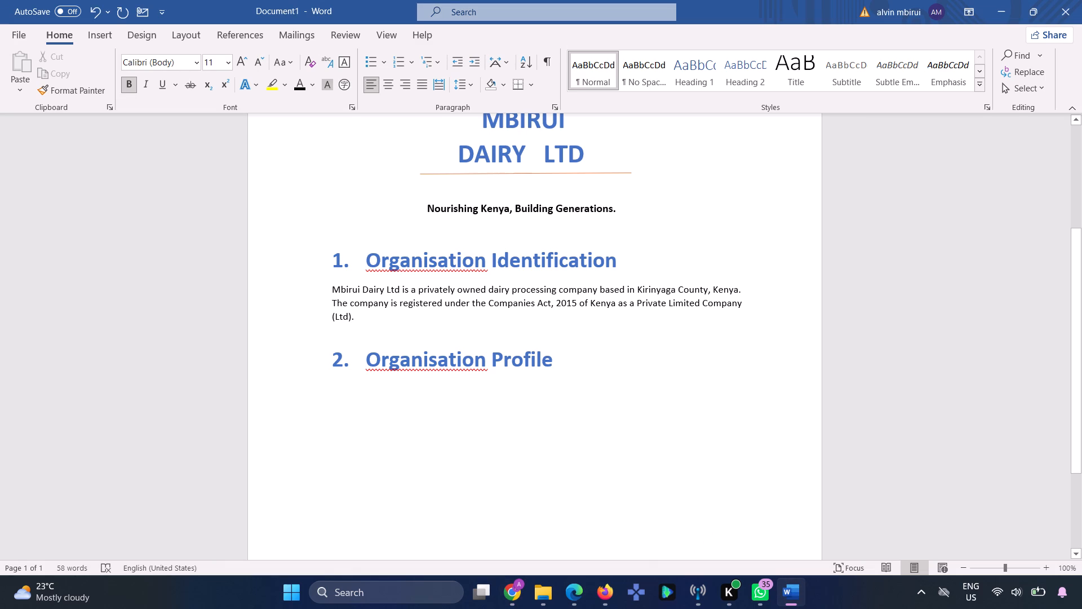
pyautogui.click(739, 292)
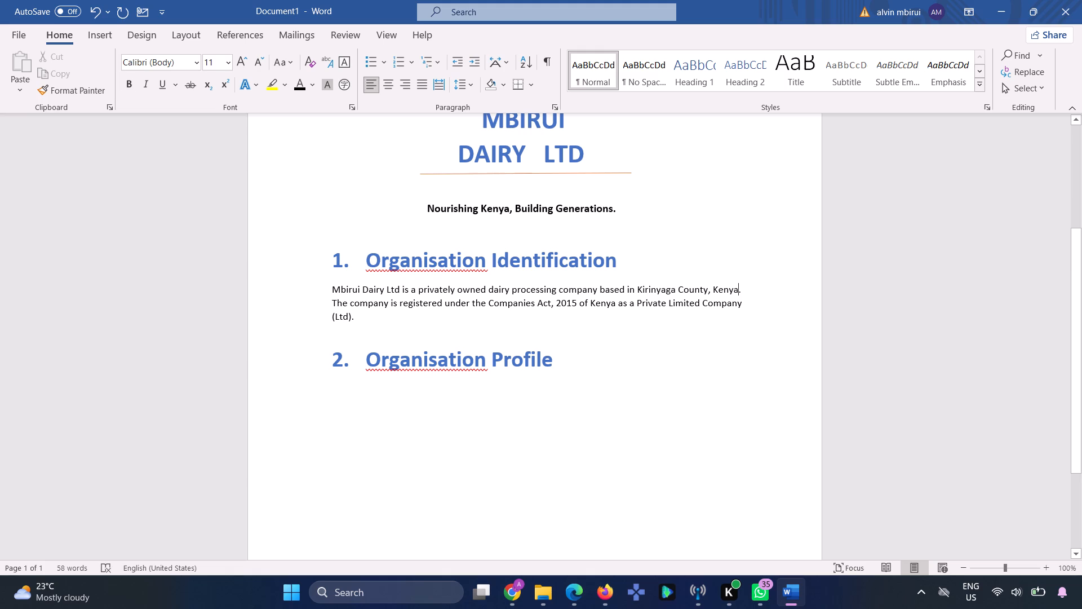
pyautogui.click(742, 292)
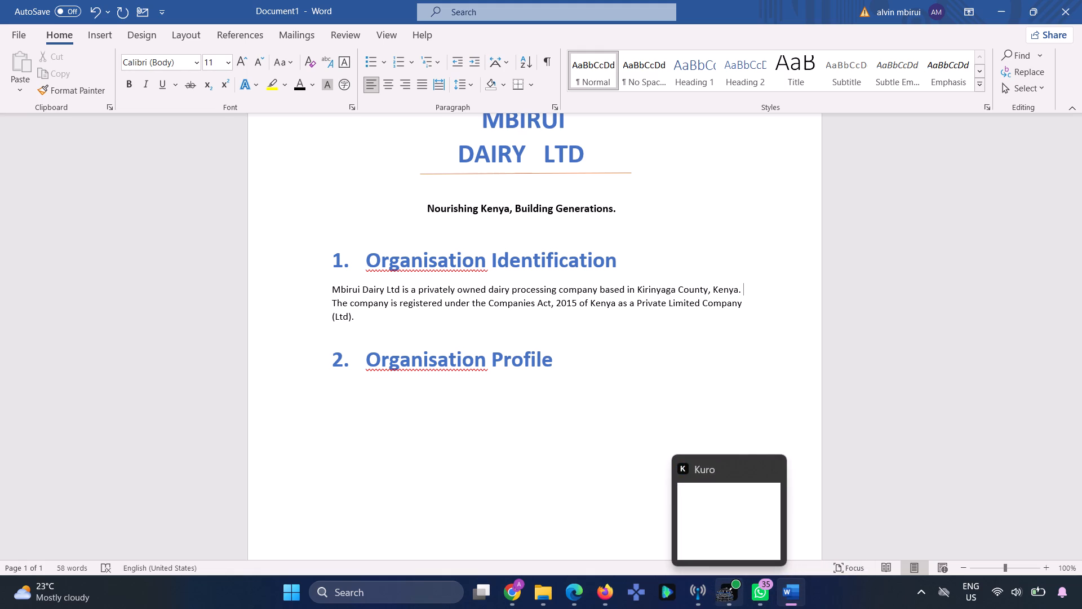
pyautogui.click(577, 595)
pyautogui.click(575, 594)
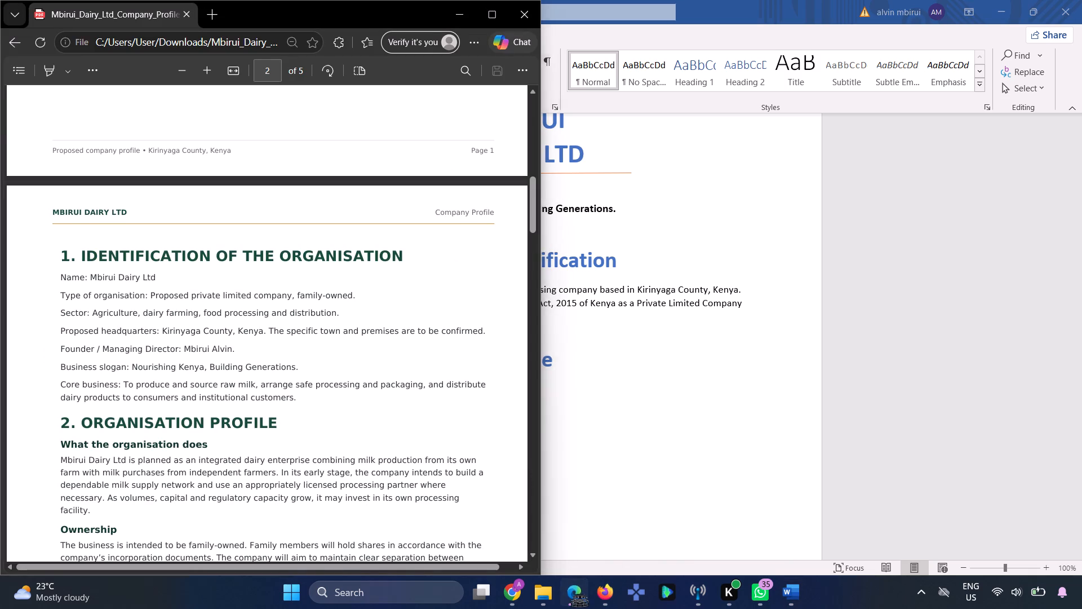
# Place the Chrome window with the Google AI conversation side by side with Word and return the cursor to the Organisation Identification paragraph's first line.
pyautogui.click(511, 595)
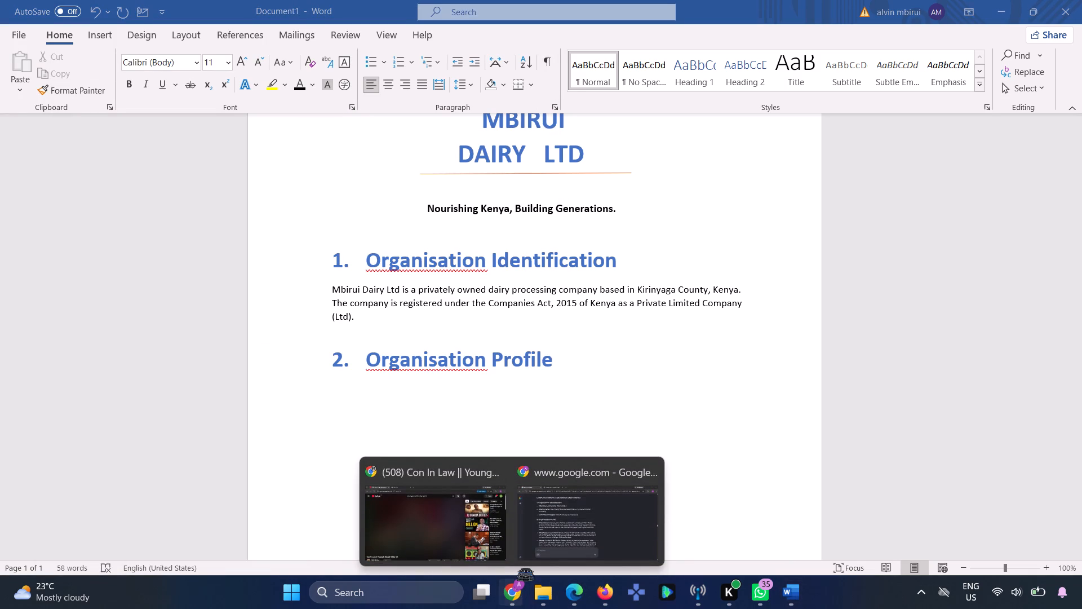
pyautogui.click(521, 568)
pyautogui.click(532, 547)
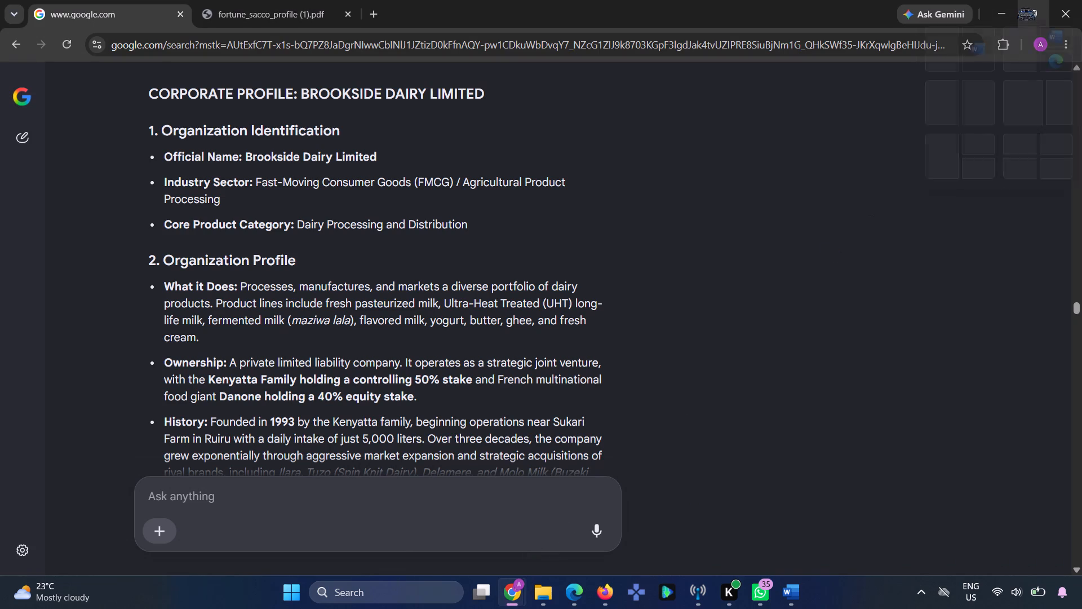
pyautogui.click(936, 60)
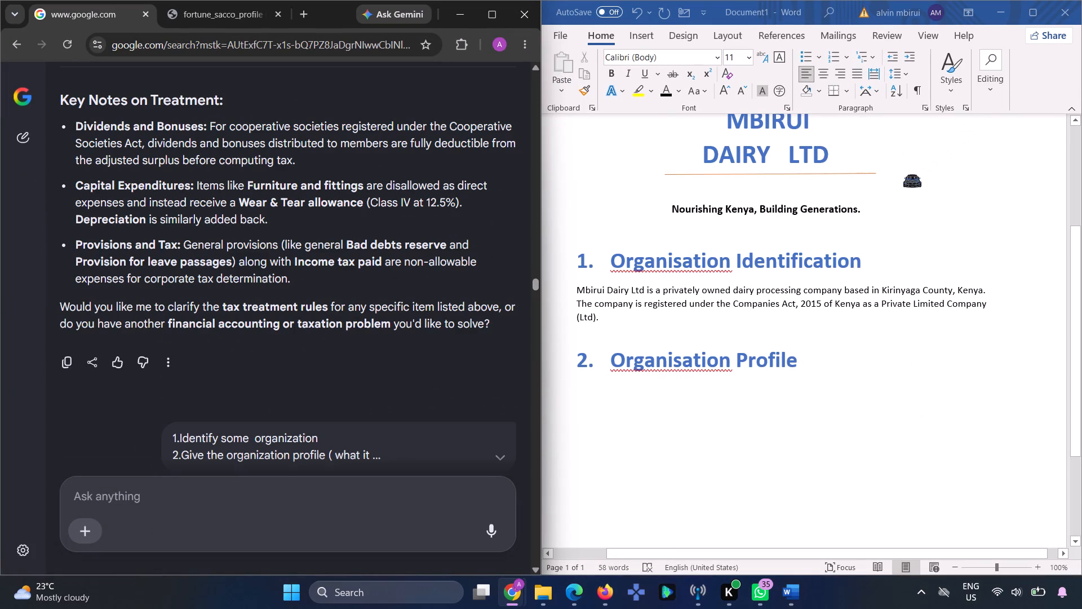
pyautogui.press('c')
pyautogui.doubleClick(997, 292)
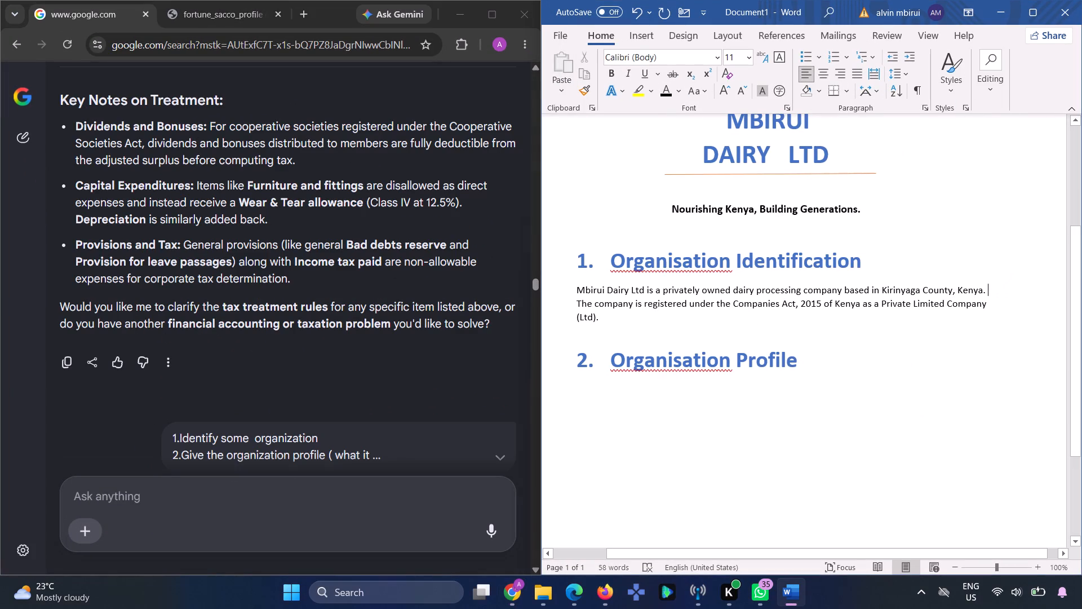
pyautogui.click(997, 292)
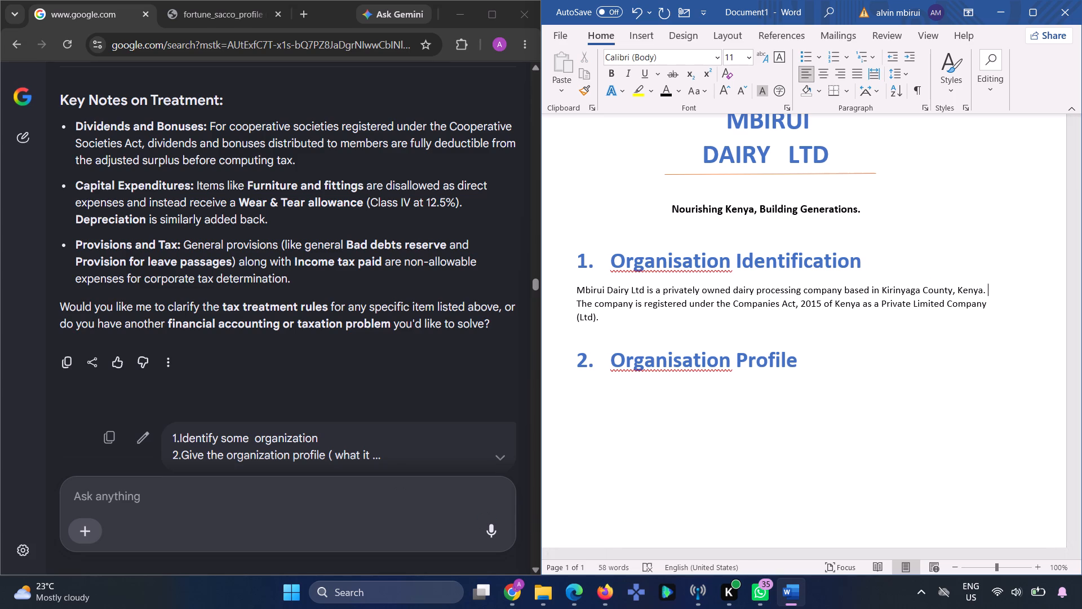
# Find the Brookside Dairy Limited profile in the Google AI conversation and examine its Organization Identification and Organization Profile sections.
pyautogui.scroll(9, 377, 460)
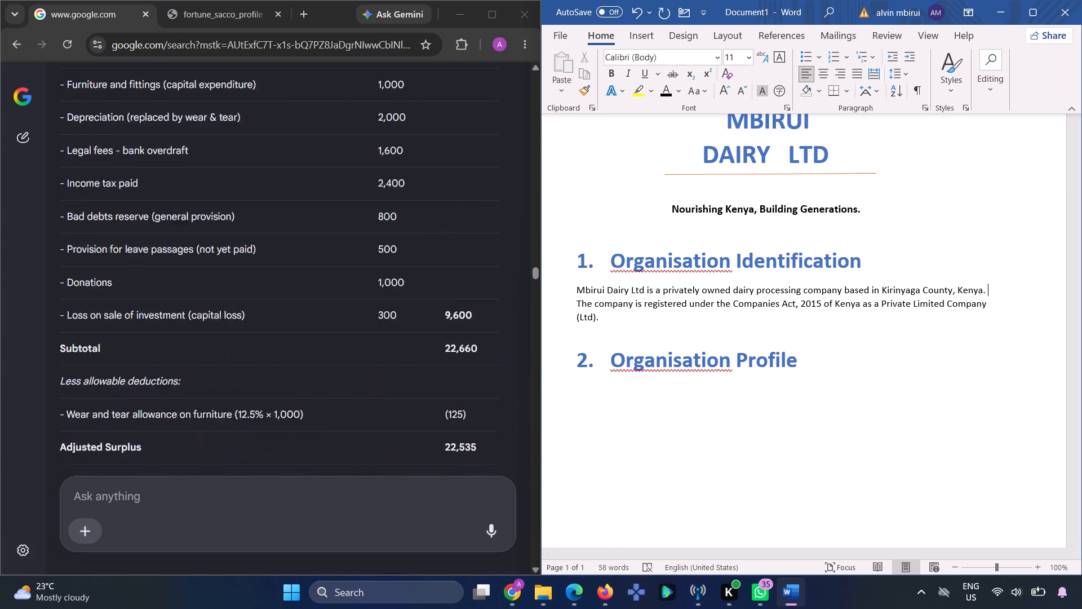
pyautogui.scroll(1, 377, 460)
pyautogui.scroll(-7, 377, 460)
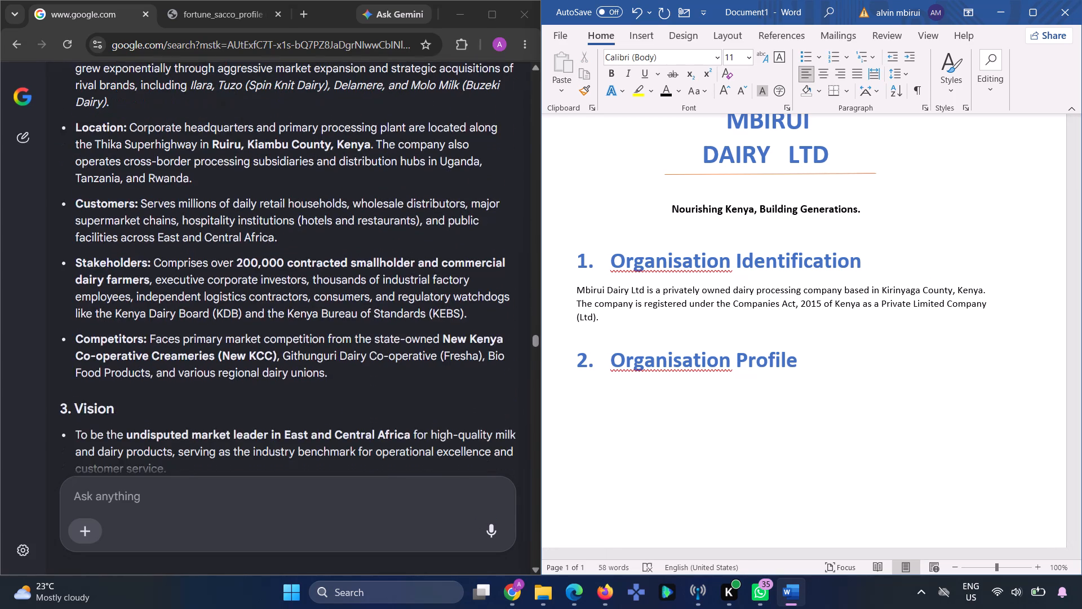
pyautogui.scroll(5, 377, 460)
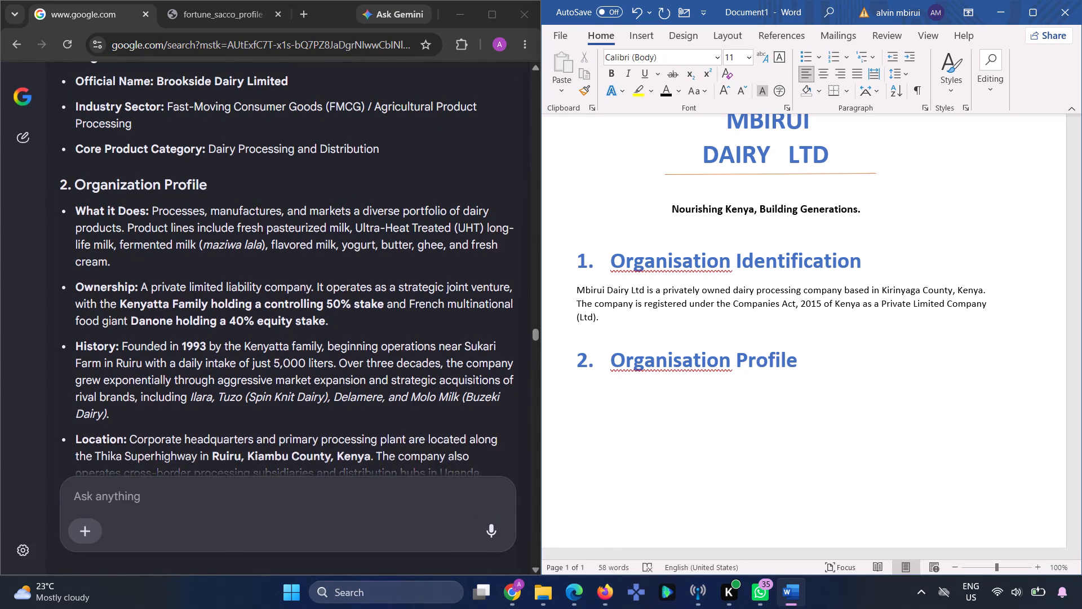
pyautogui.scroll(1, 377, 460)
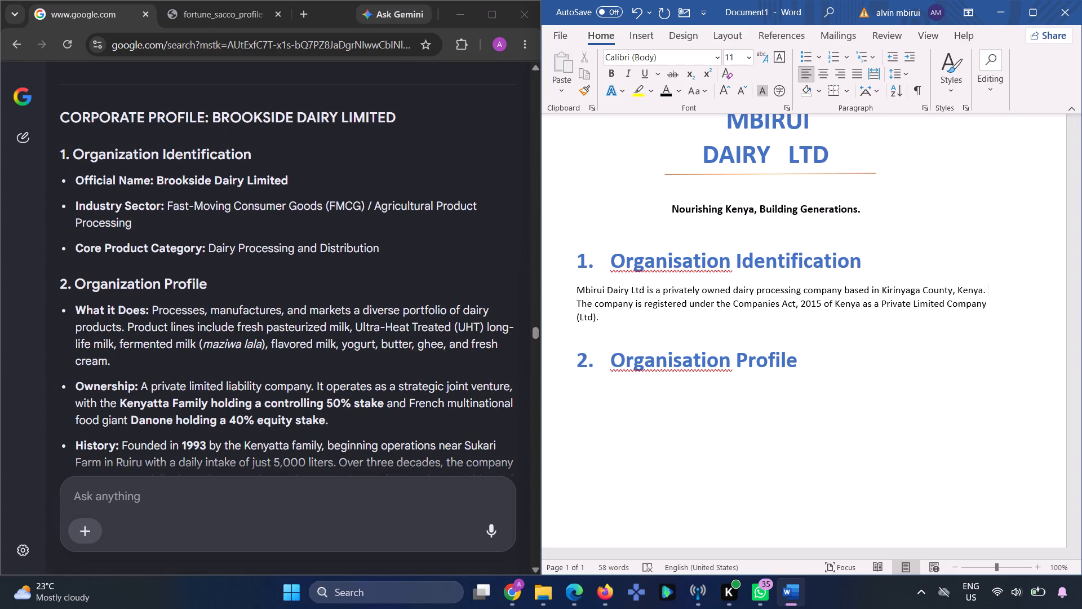